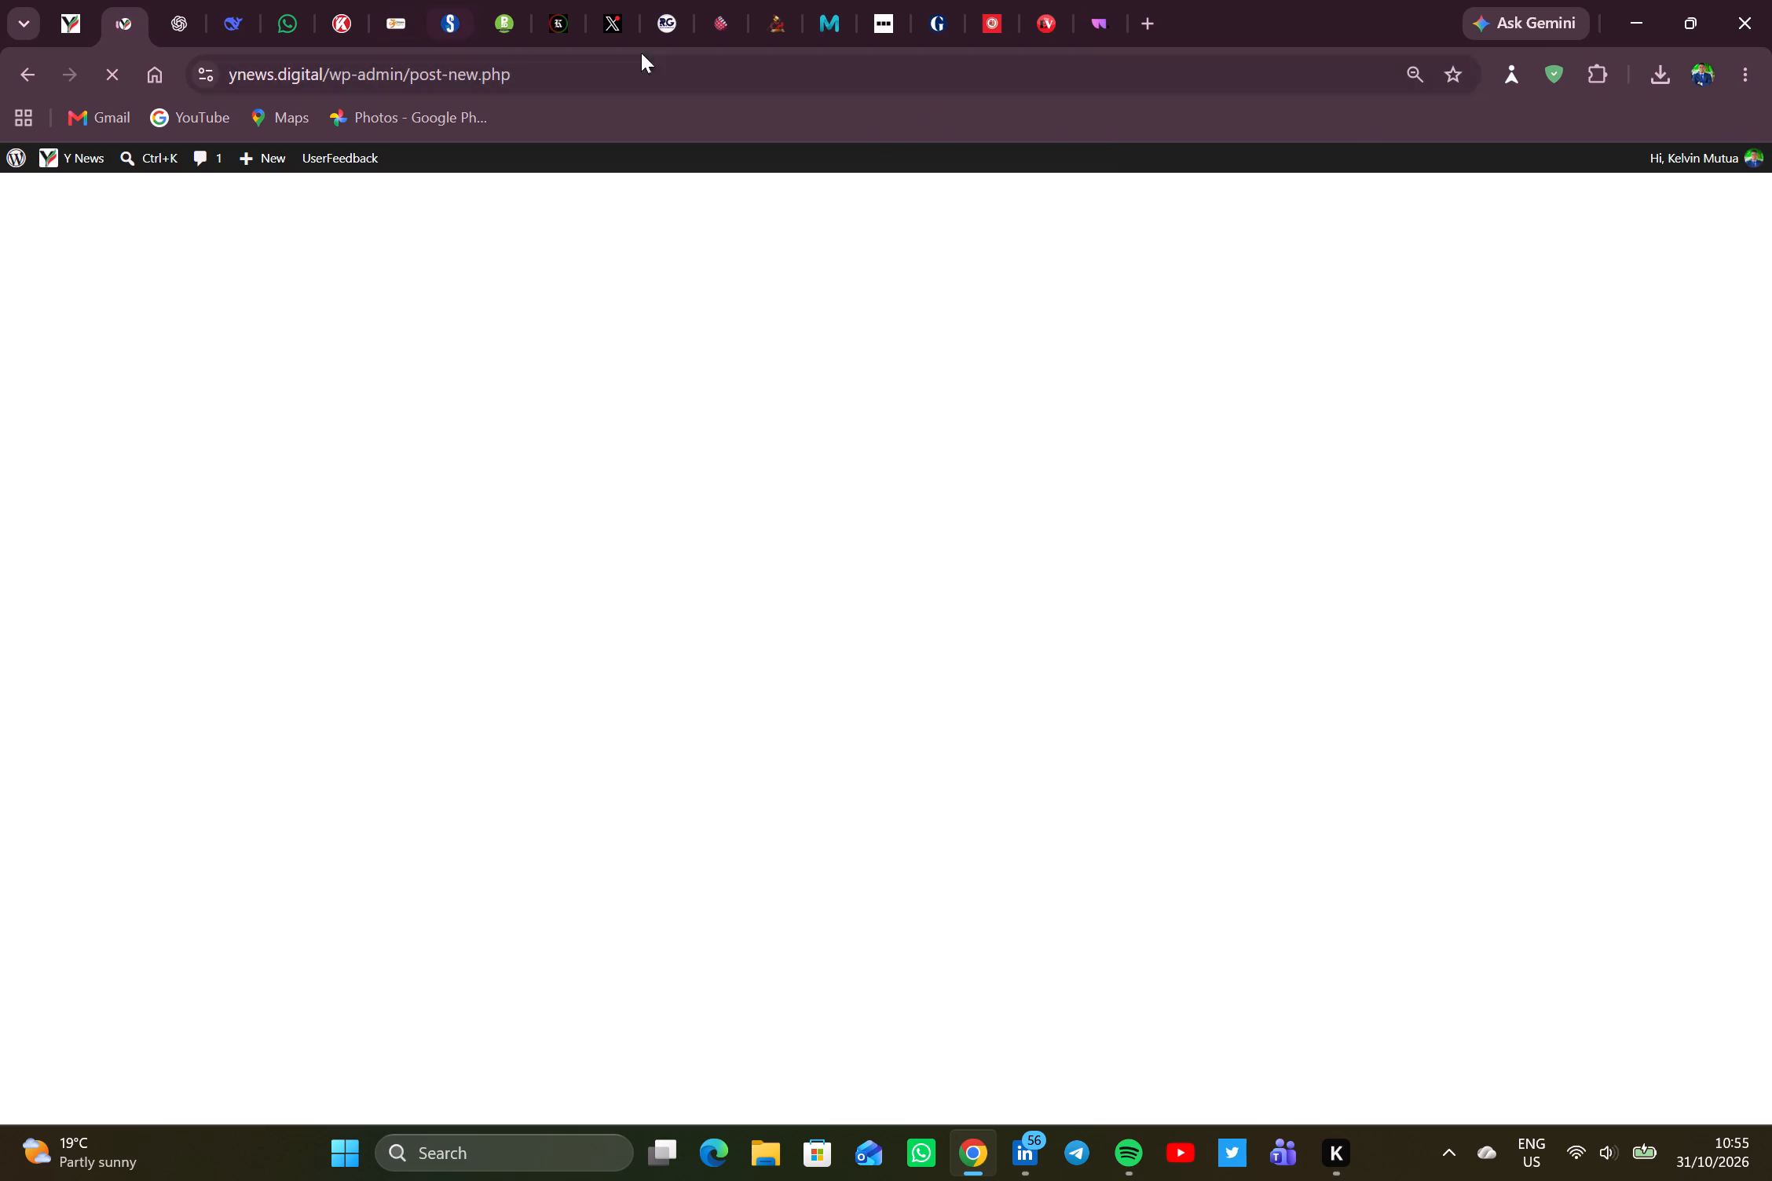
# Switch to X and search for "konza".
pyautogui.click(622, 22)
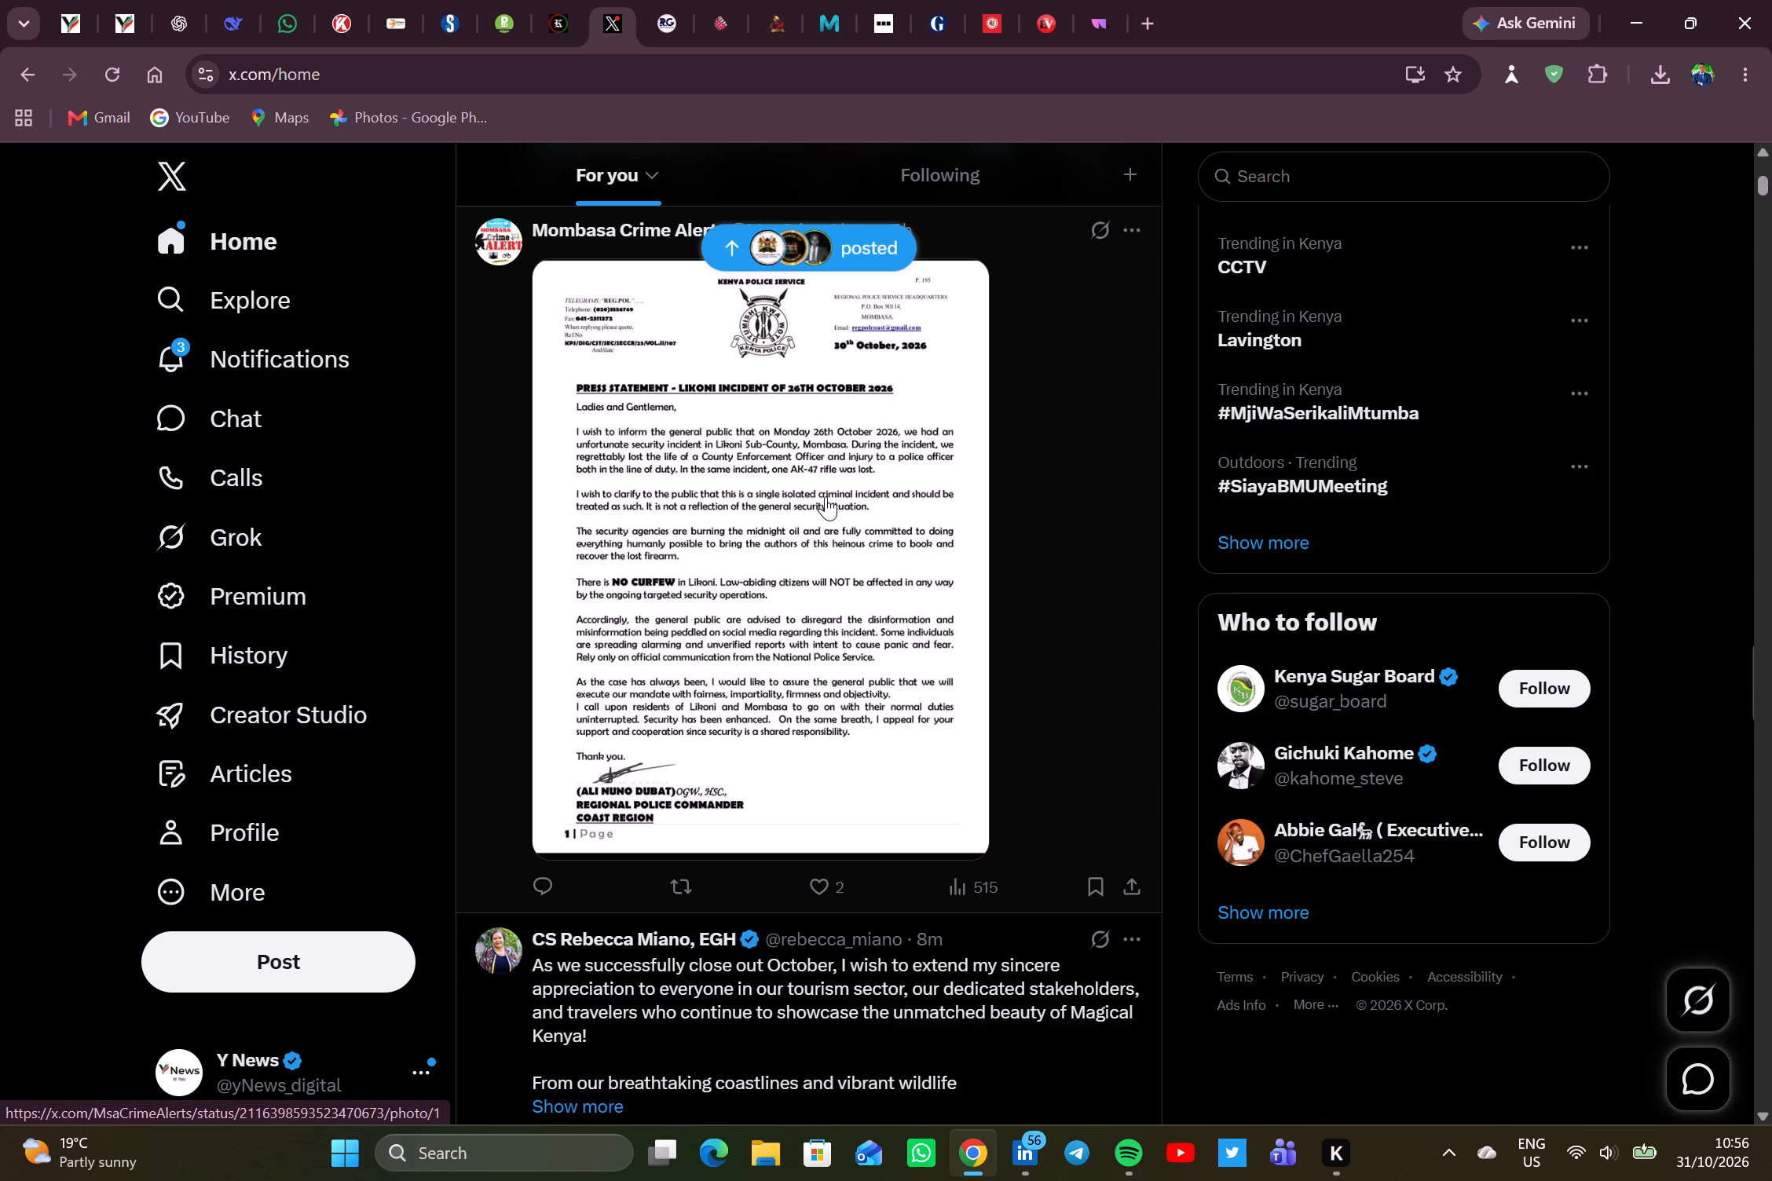
pyautogui.click(1364, 169)
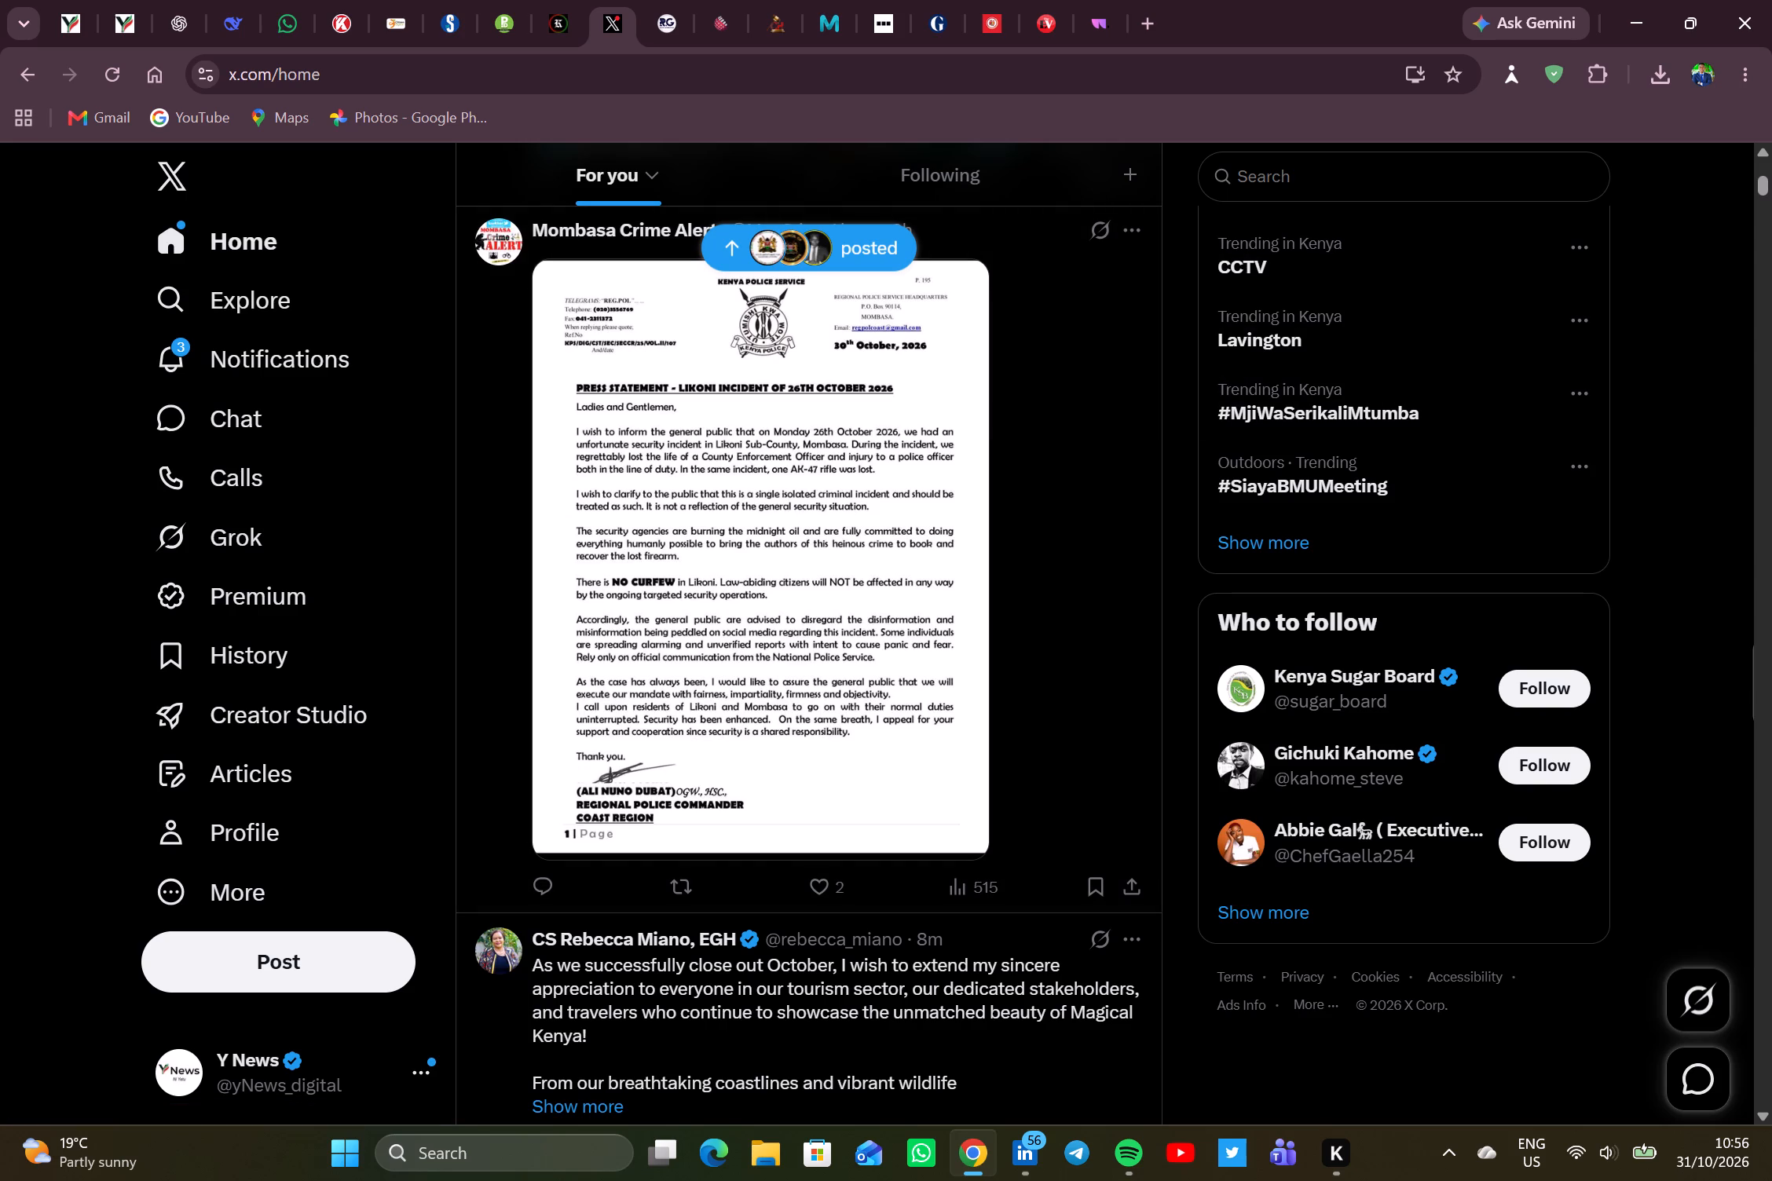
pyautogui.write('konza')
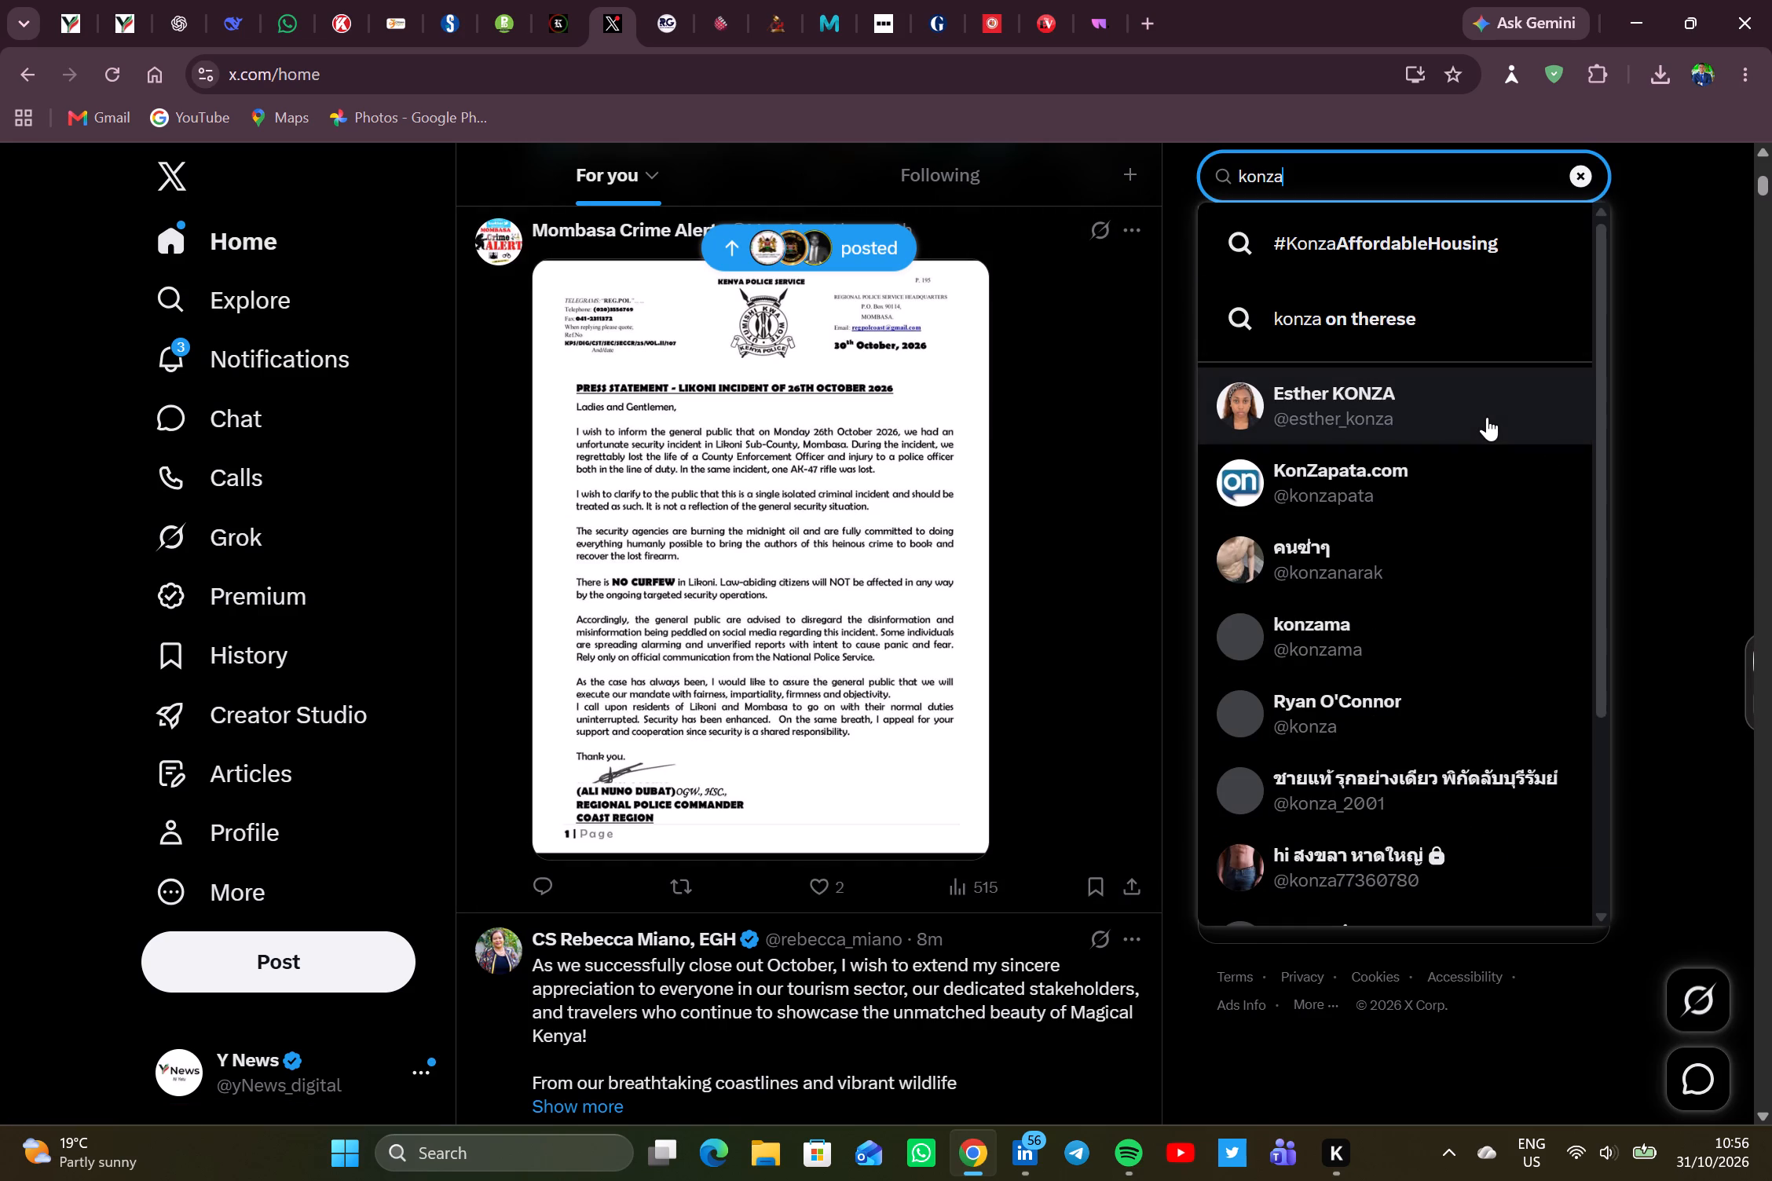
pyautogui.press('Return')
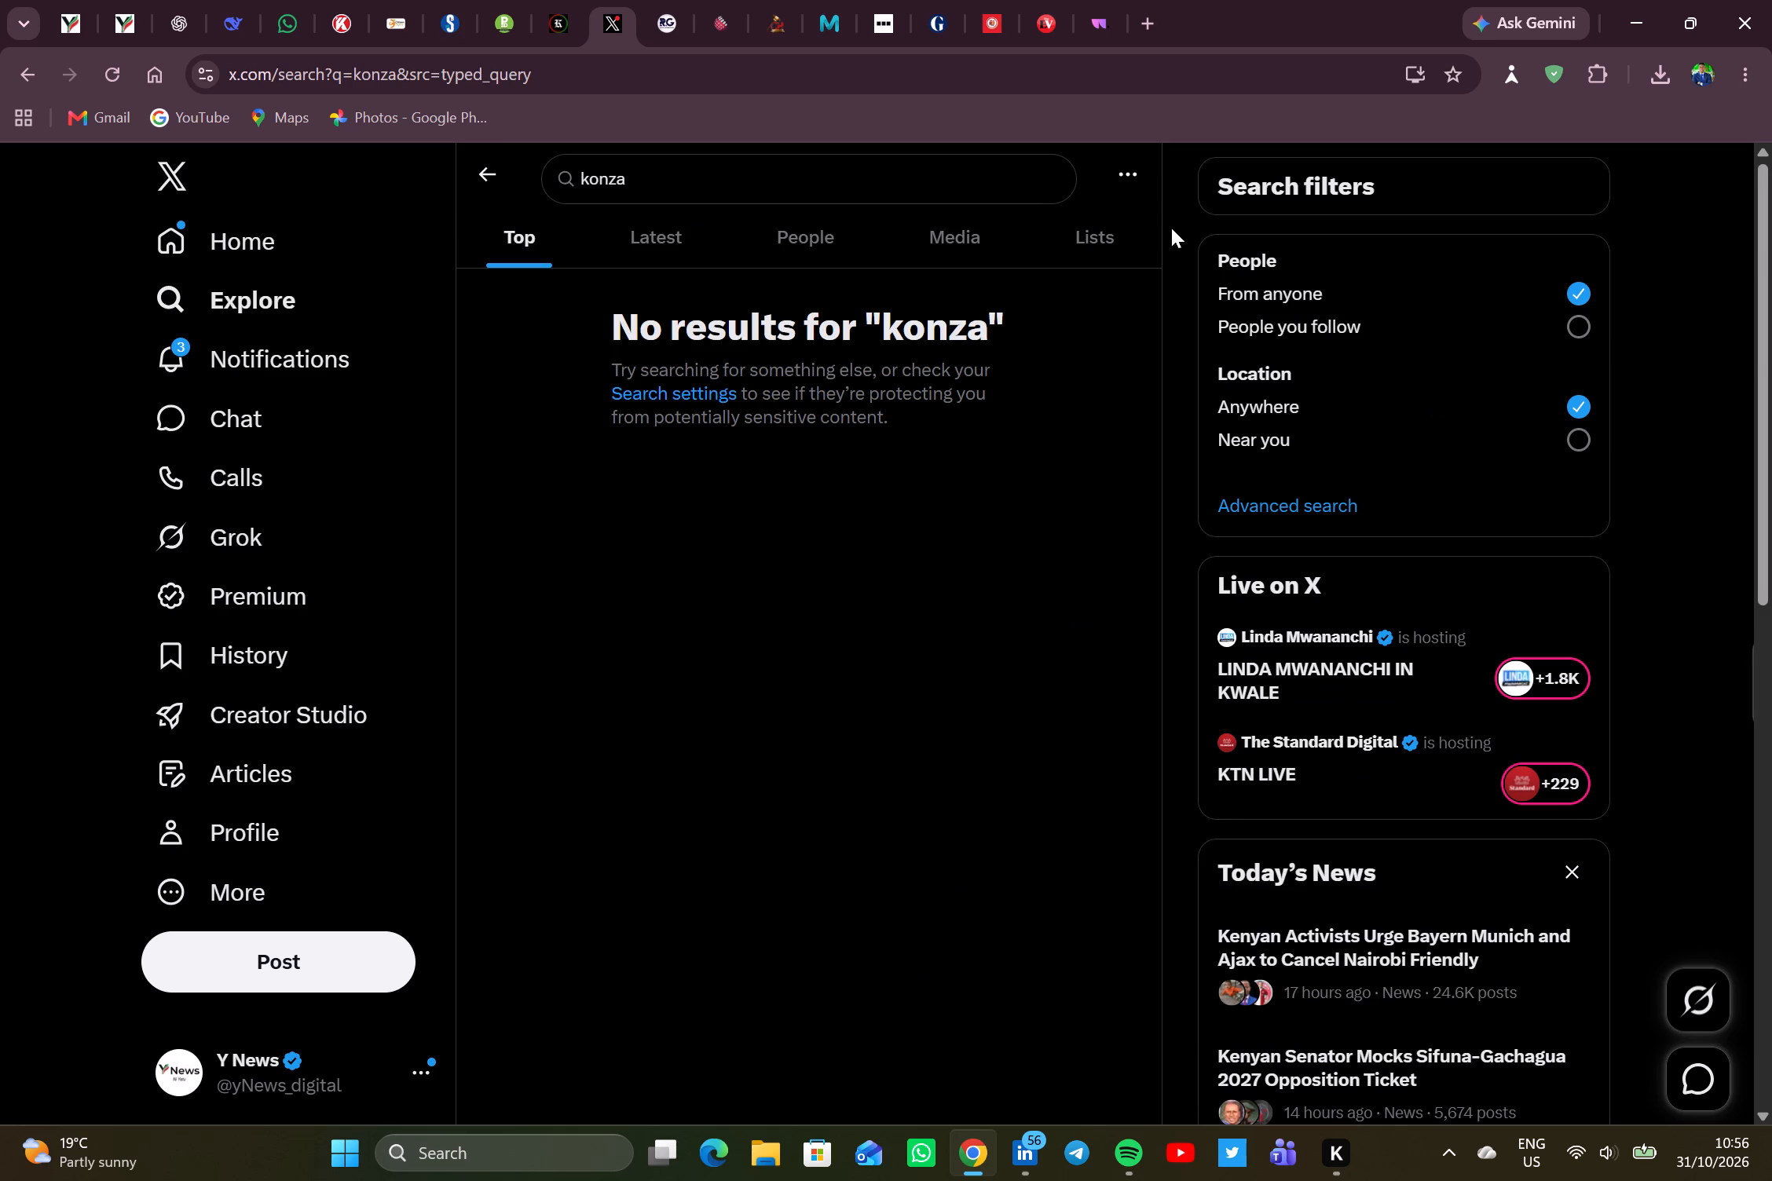
# Extend the X search query to "konza city" and run it.
pyautogui.click(755, 191)
pyautogui.press('space')
pyautogui.write('city')
pyautogui.press('Return')
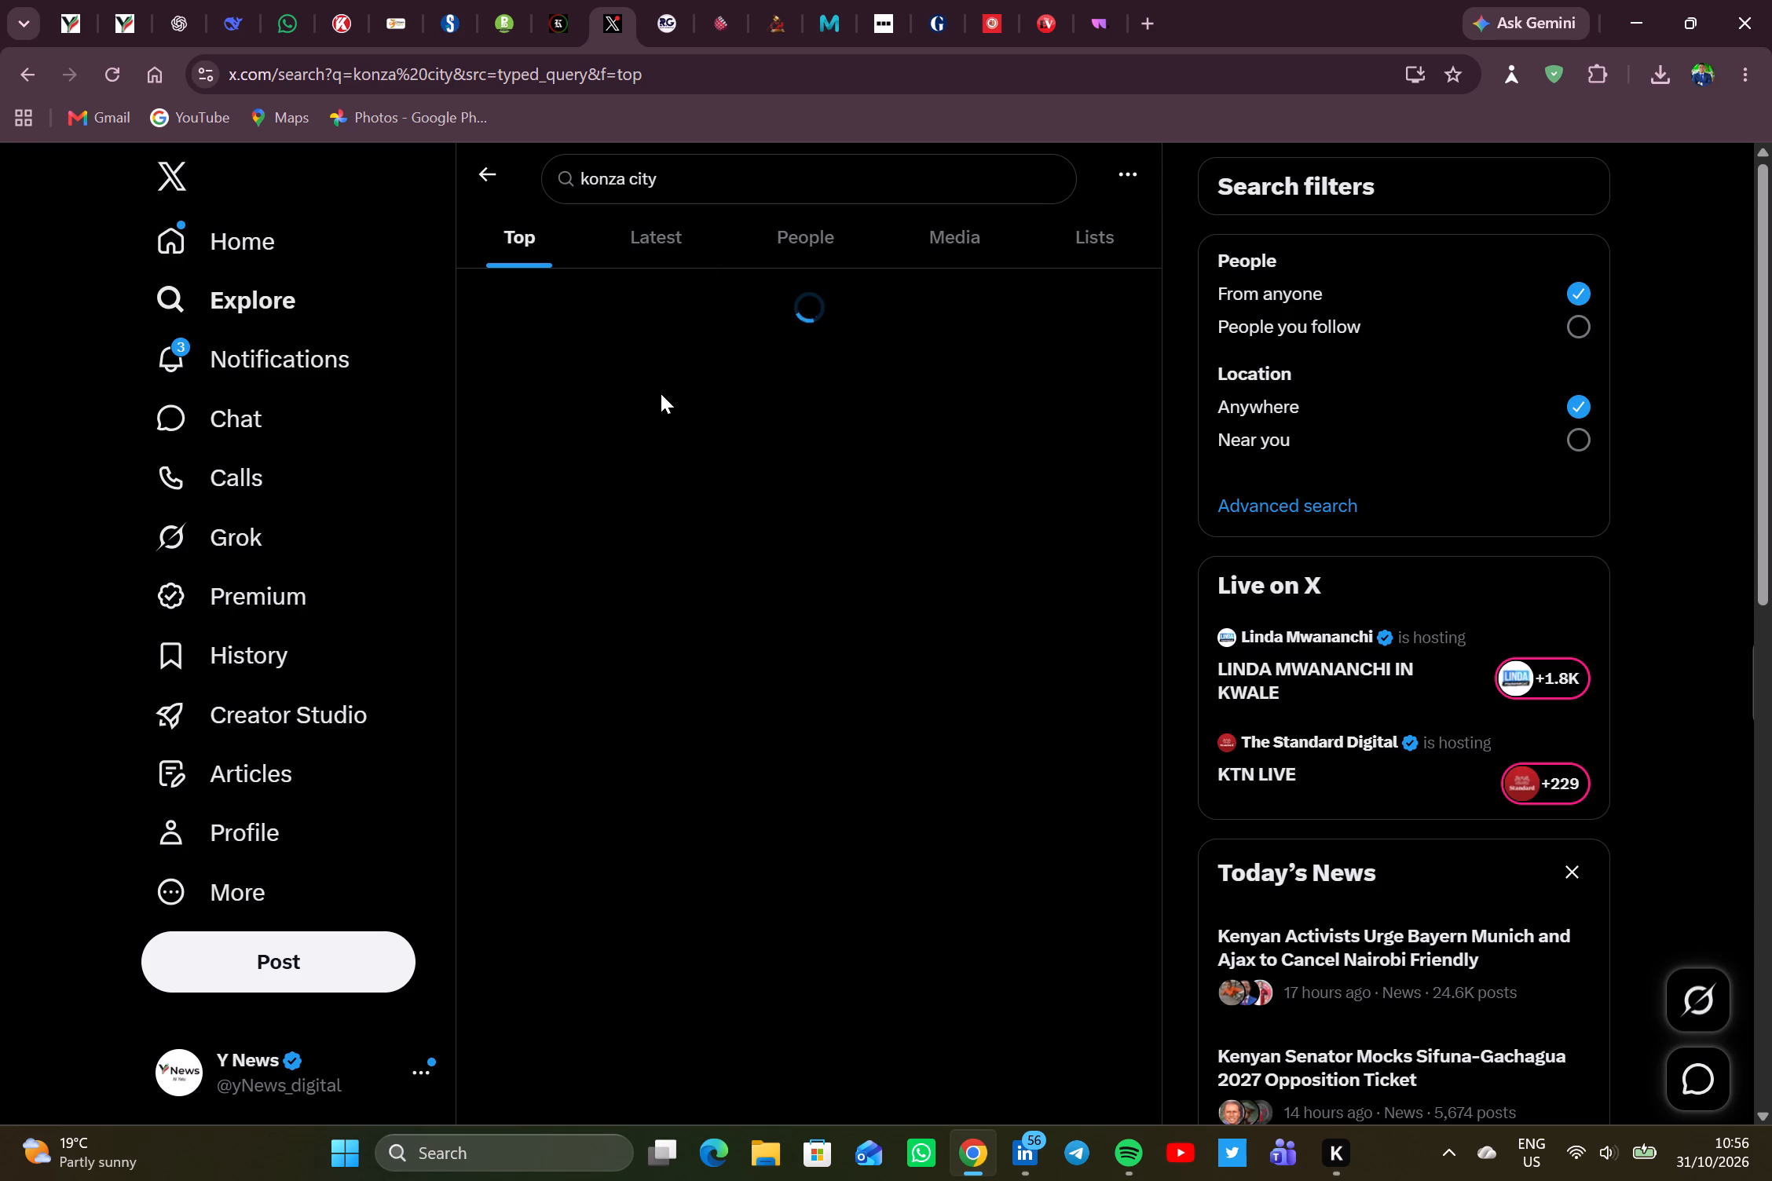
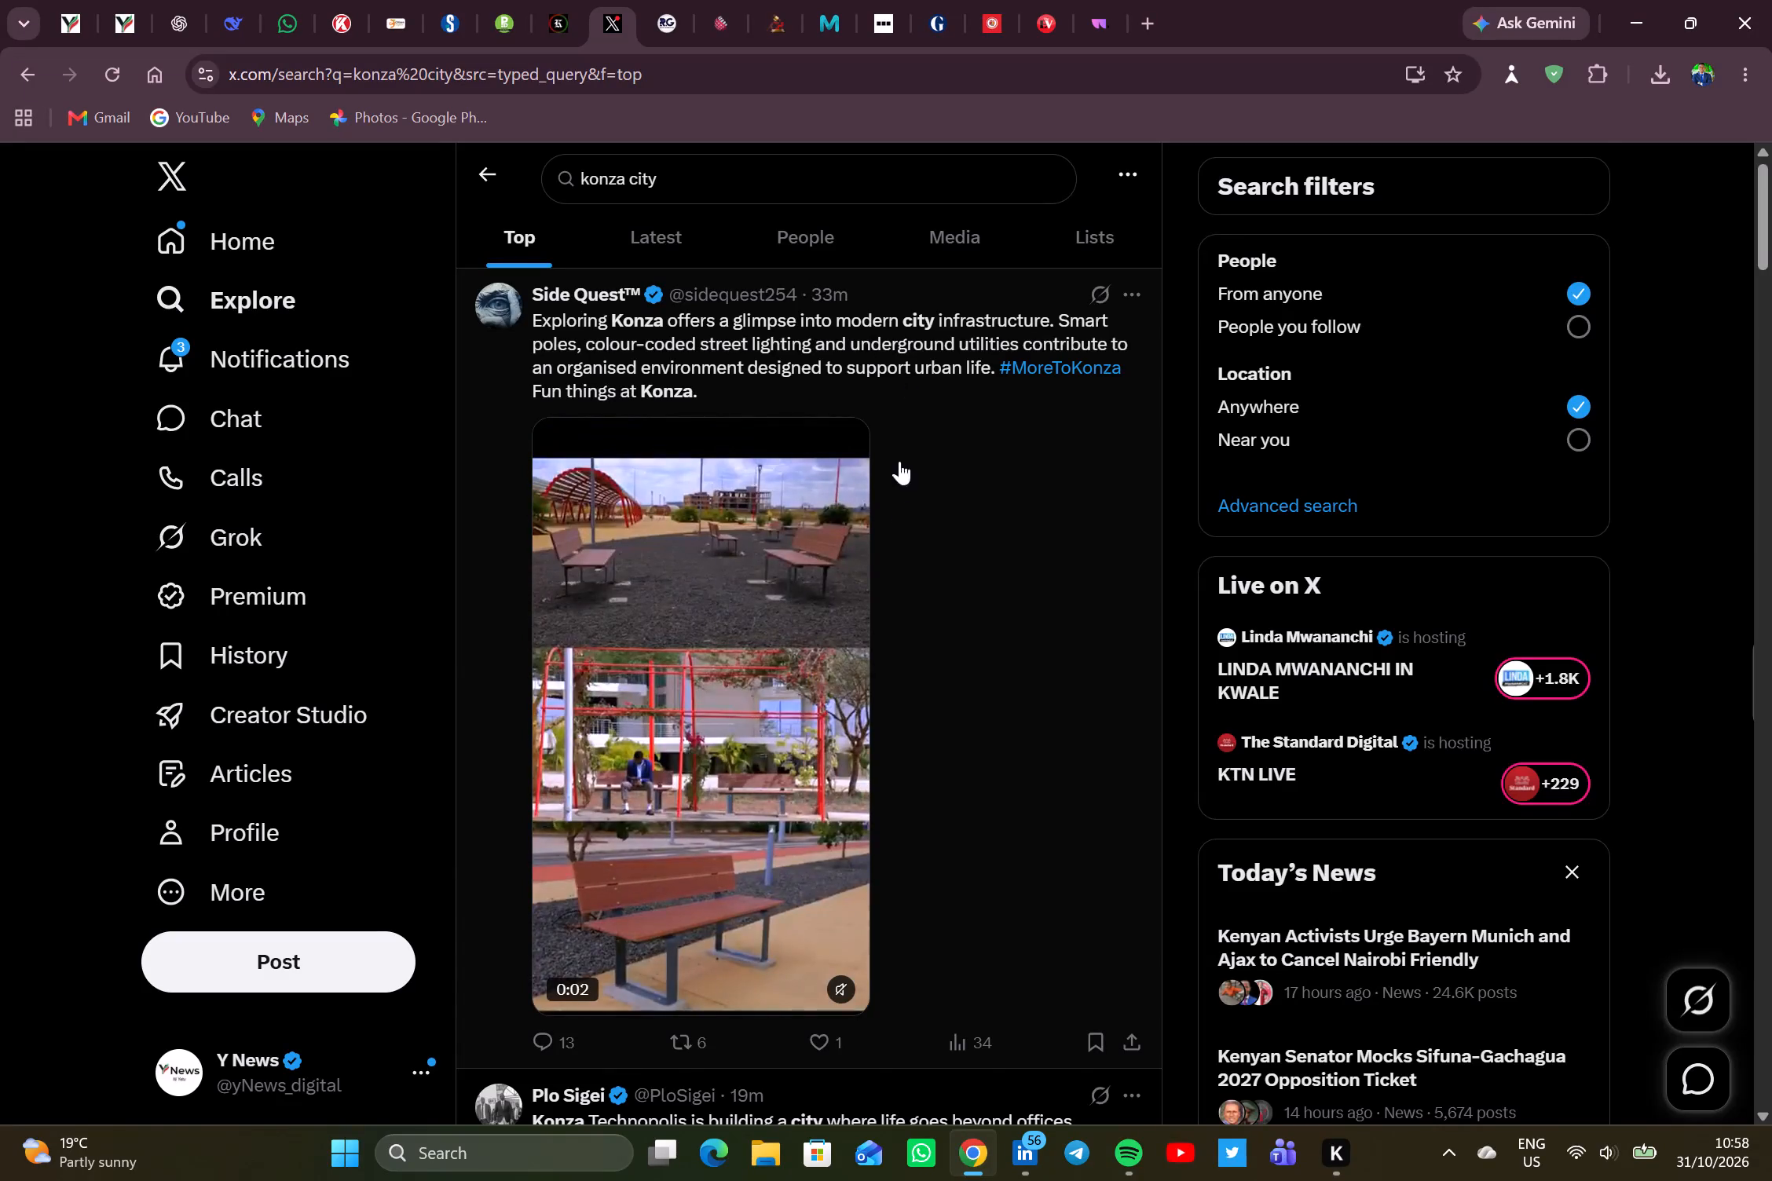
# Look through the top "konza city" posts, examining their text and photos for material suited to the Konza Technopolis article.
pyautogui.scroll(-3, 904, 521)
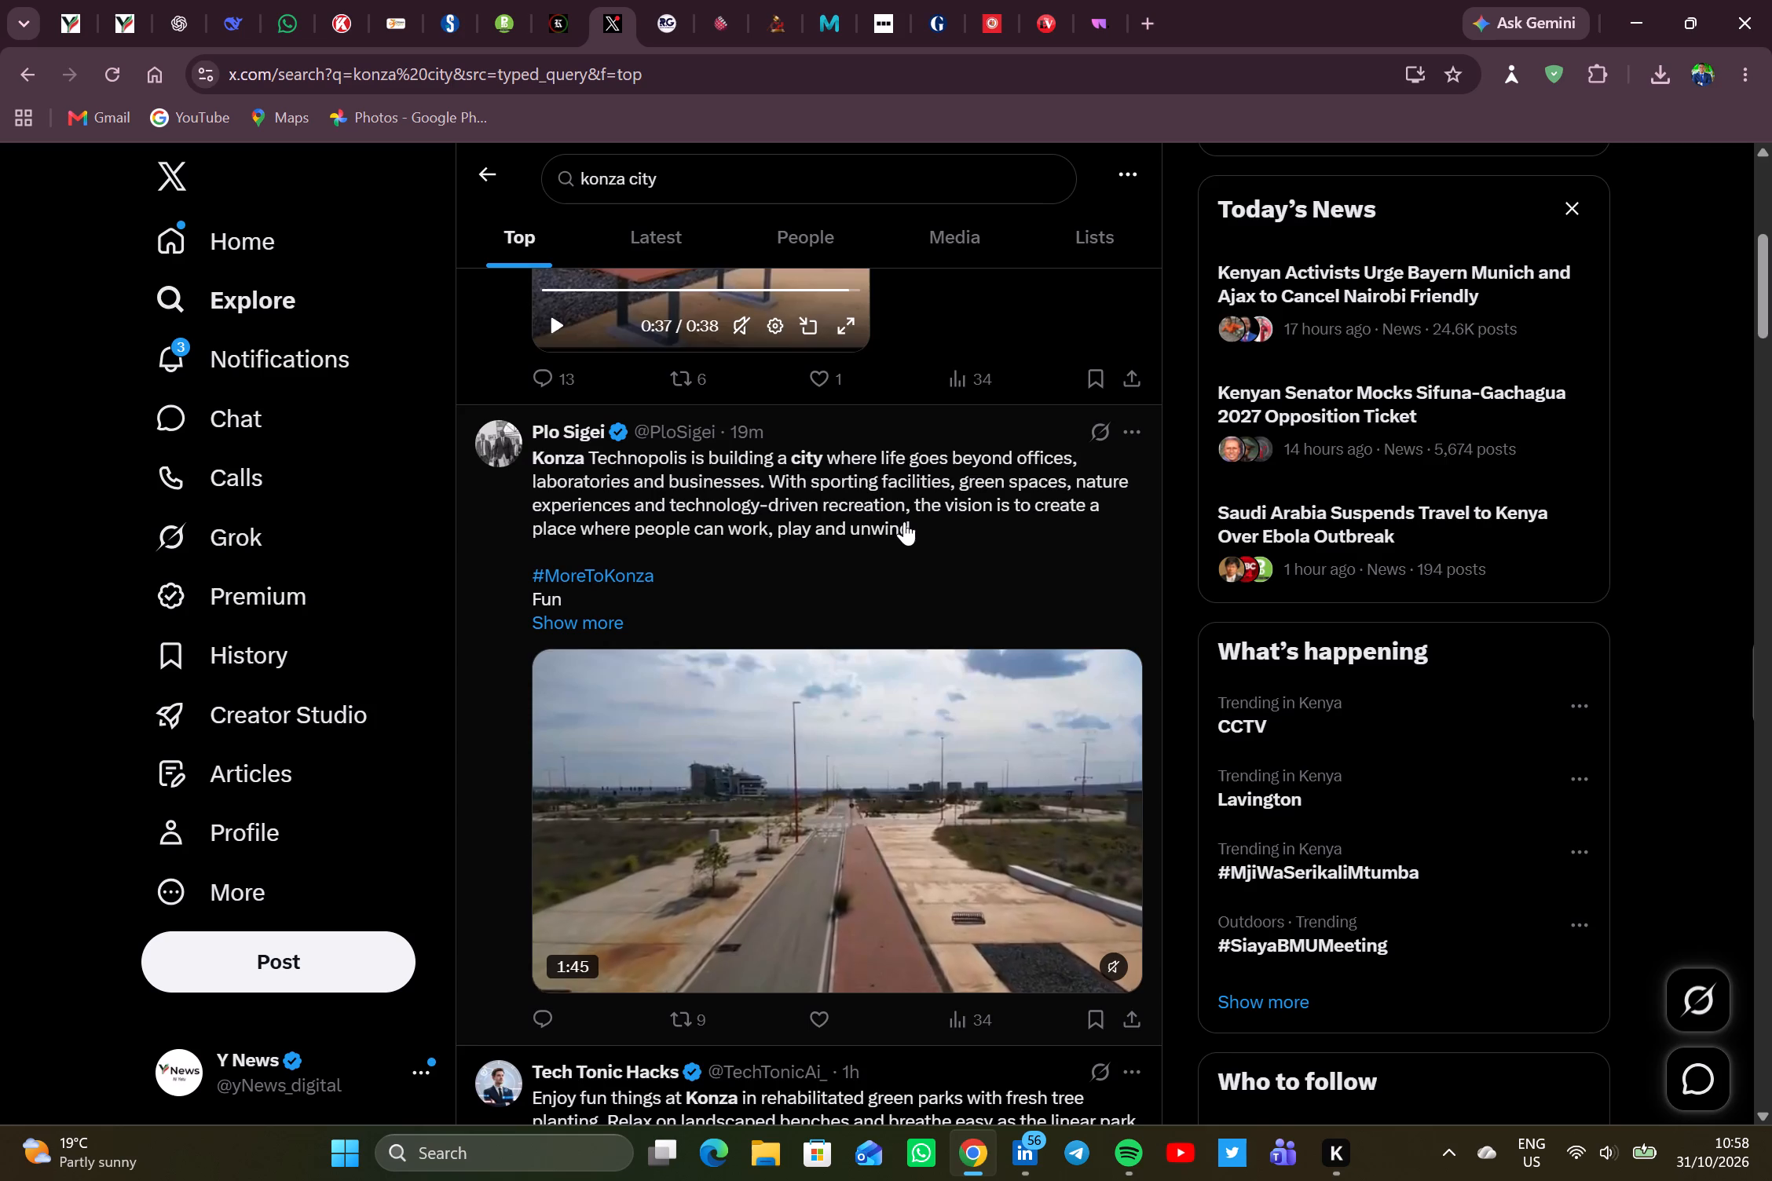
pyautogui.scroll(-4, 904, 521)
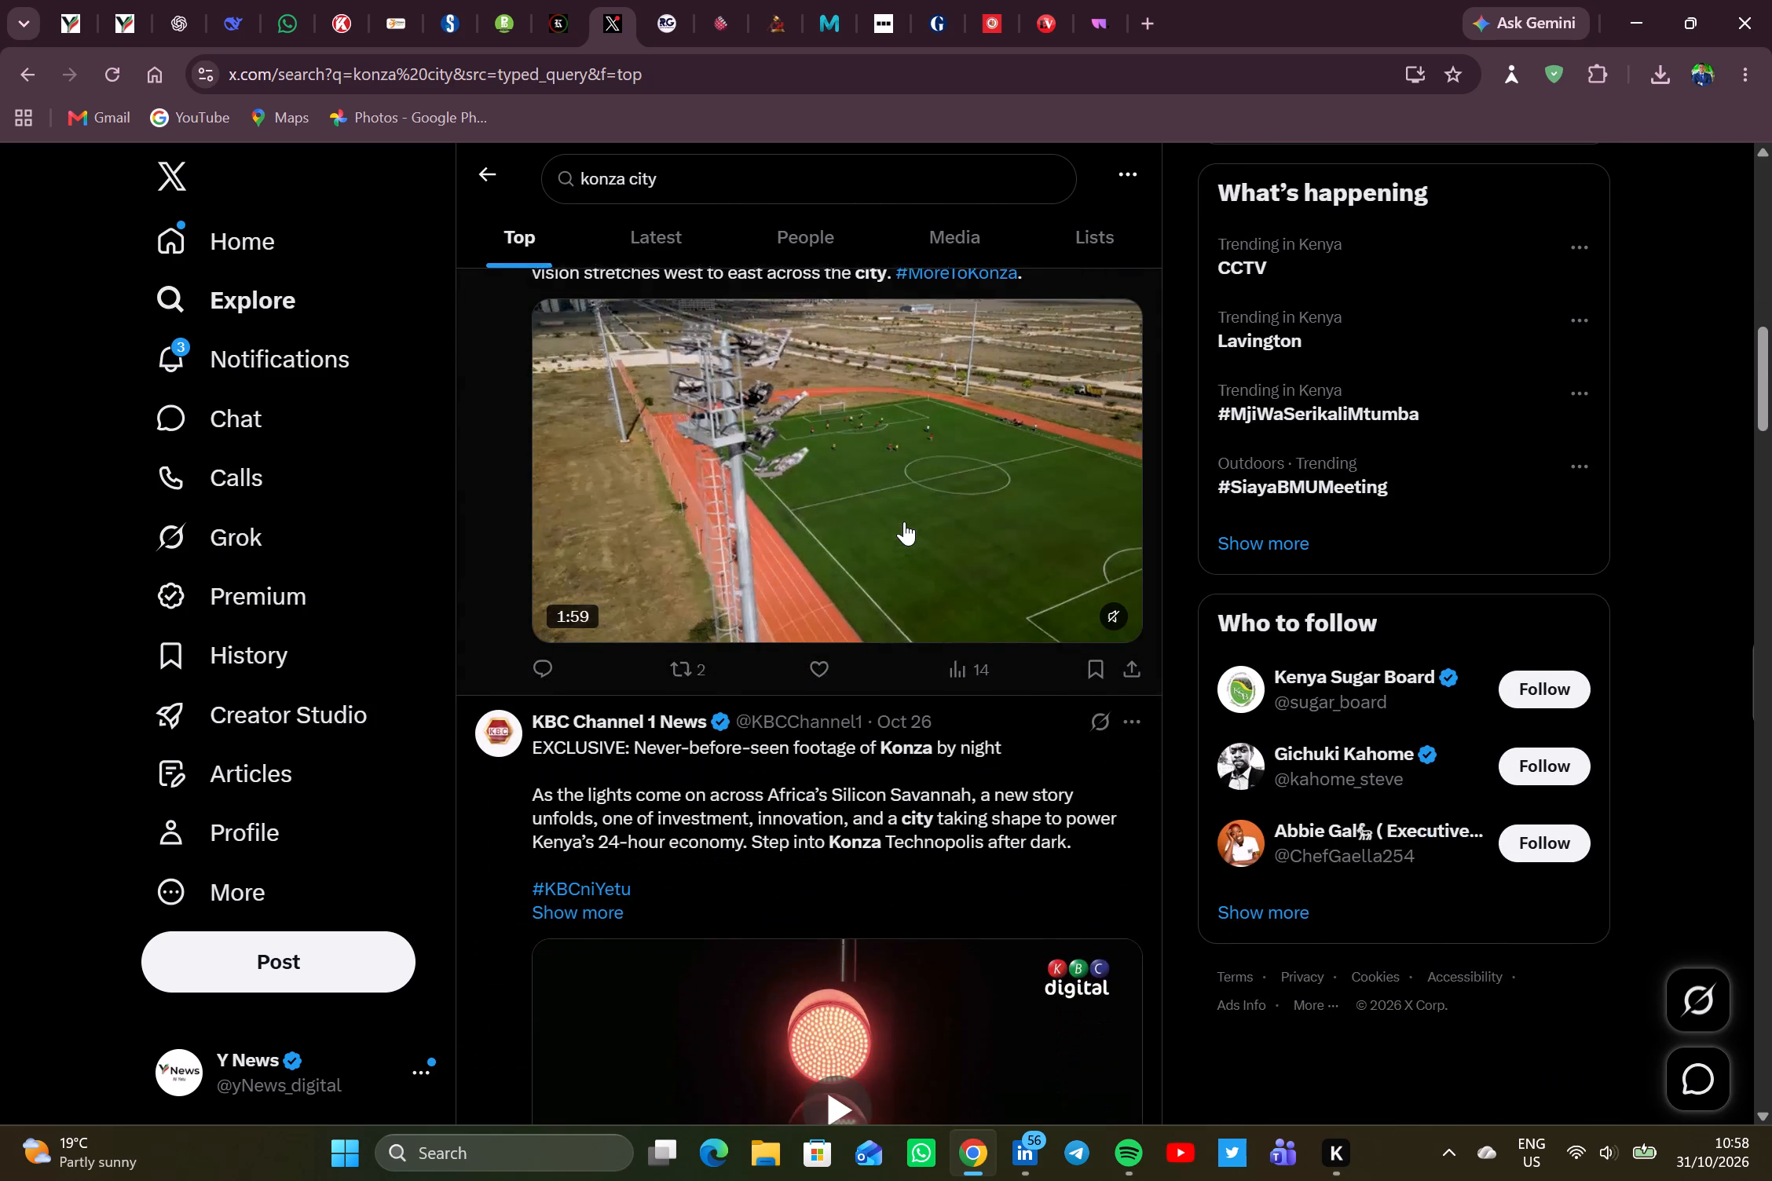
pyautogui.scroll(-4, 904, 521)
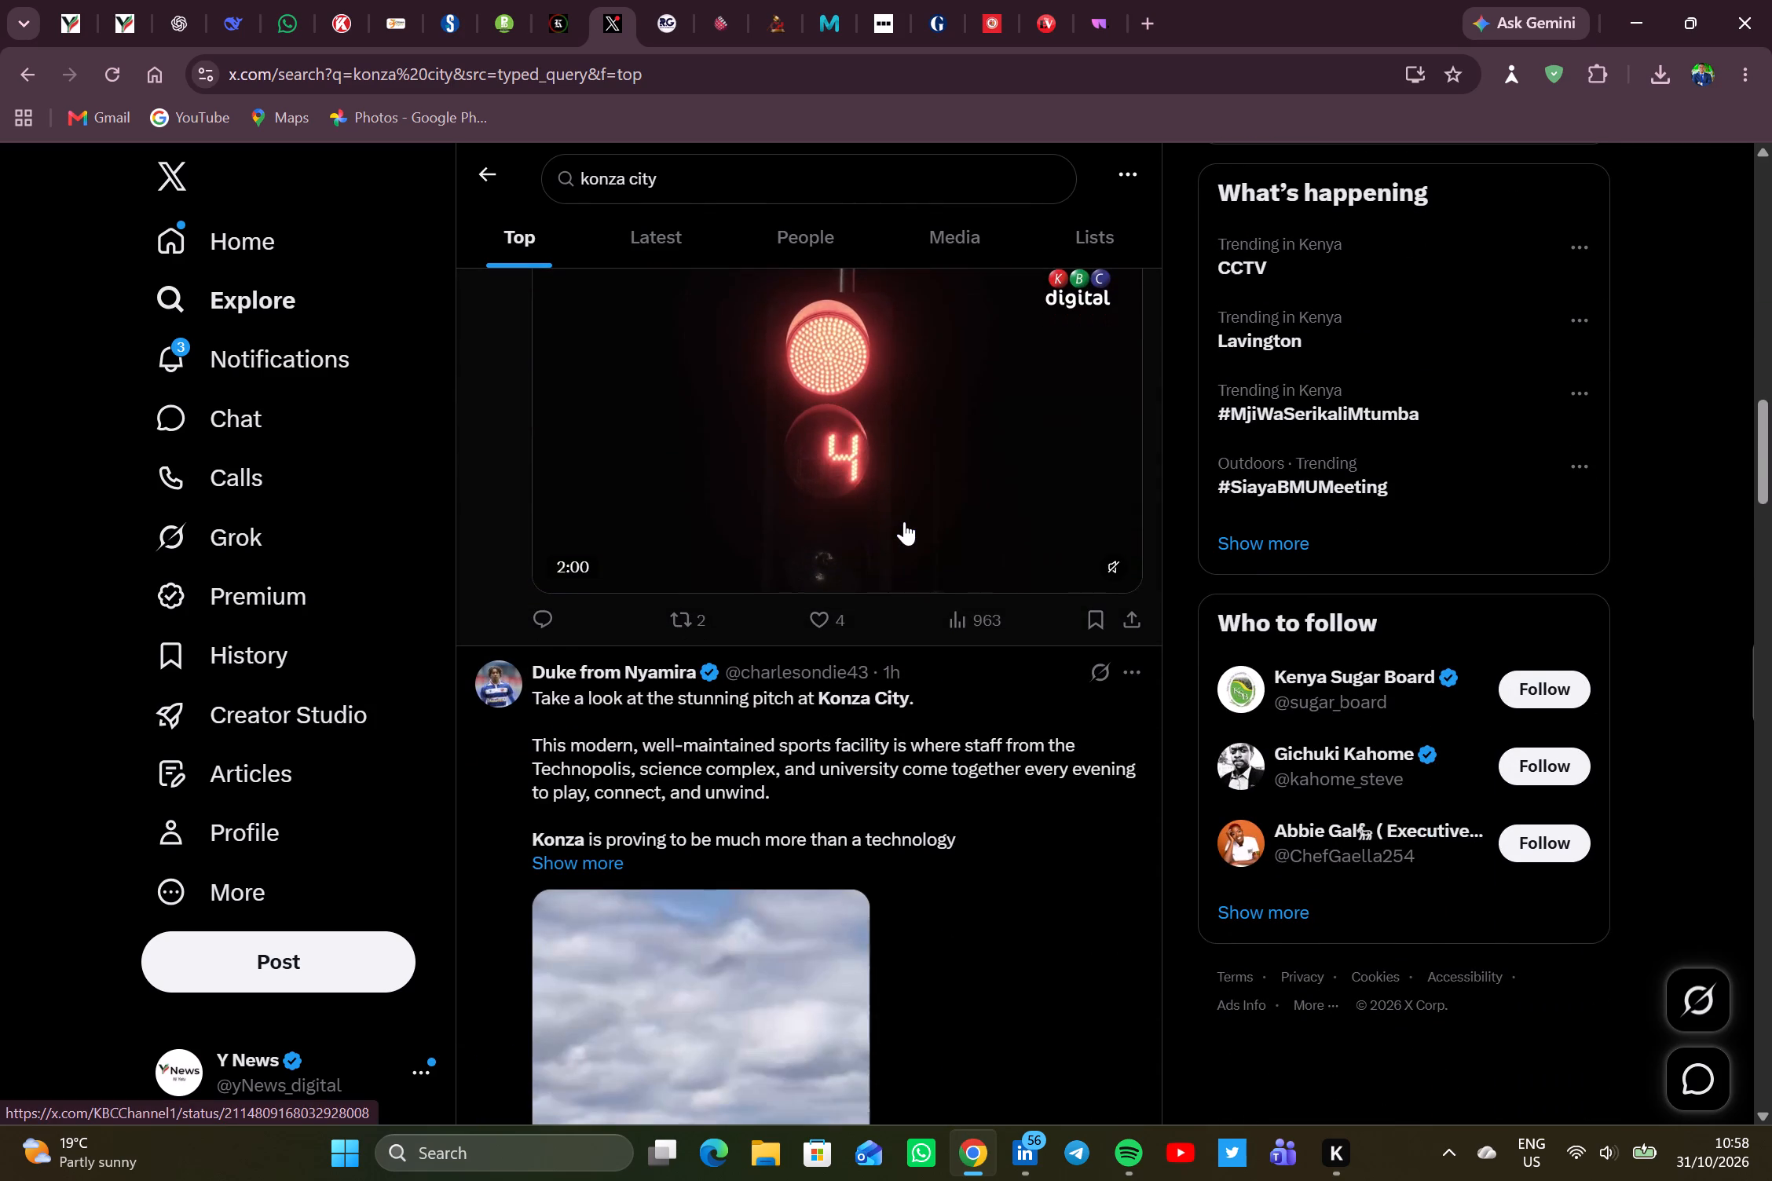
pyautogui.scroll(-4, 904, 521)
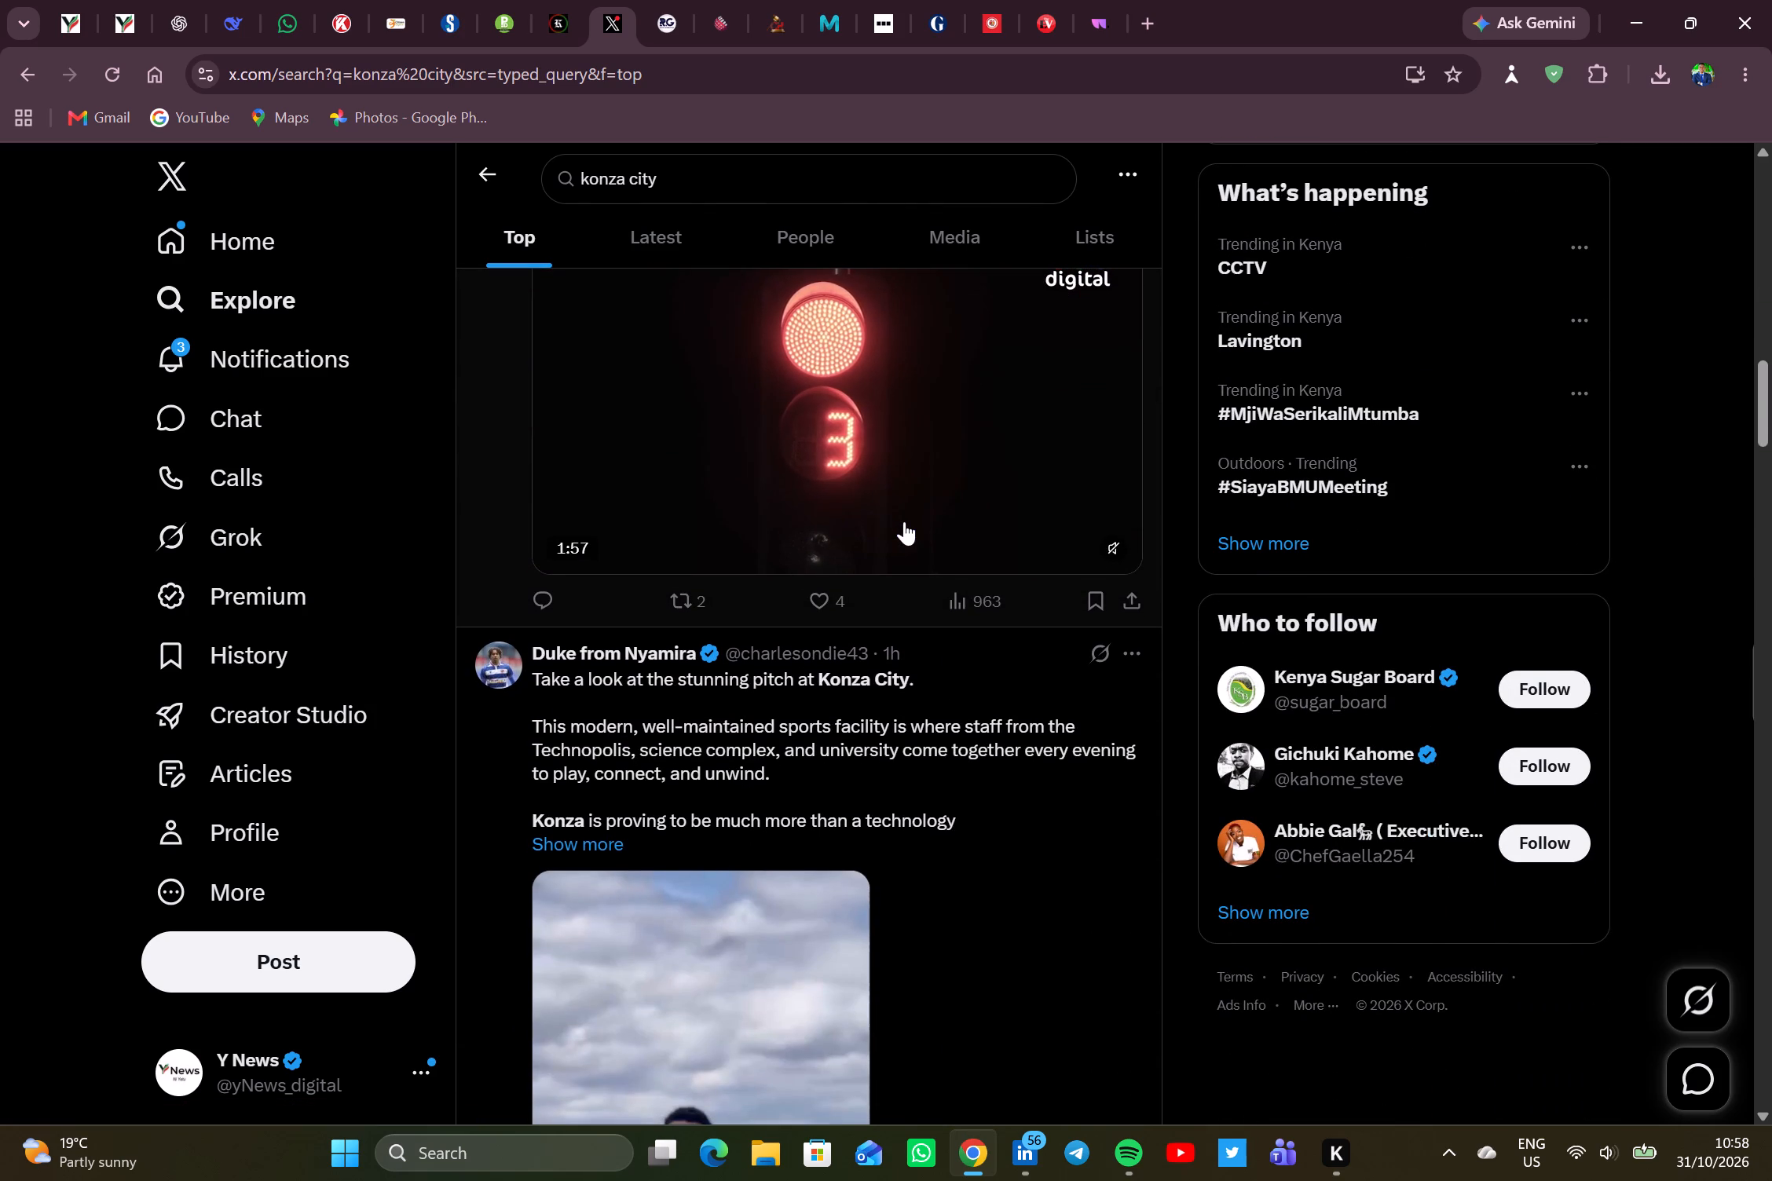
pyautogui.scroll(-4, 904, 521)
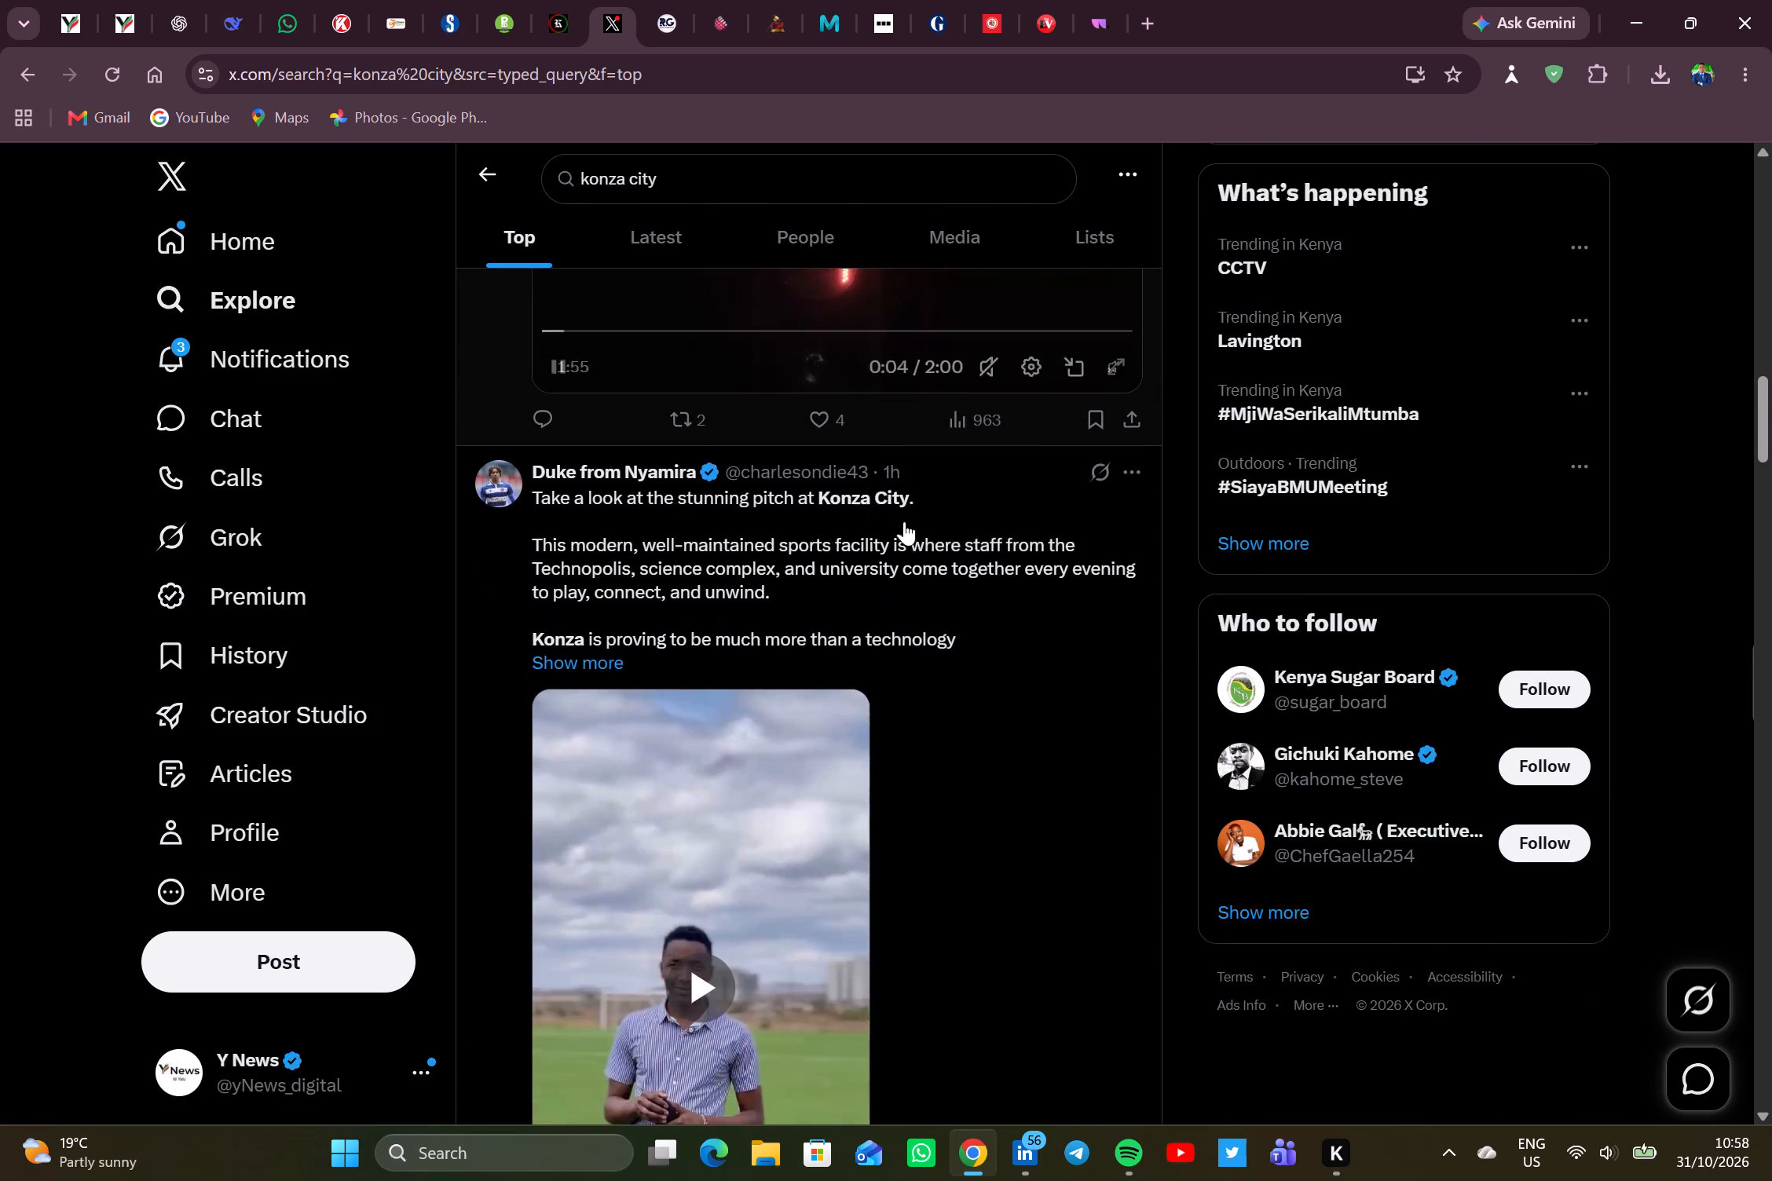
pyautogui.scroll(-4, 904, 521)
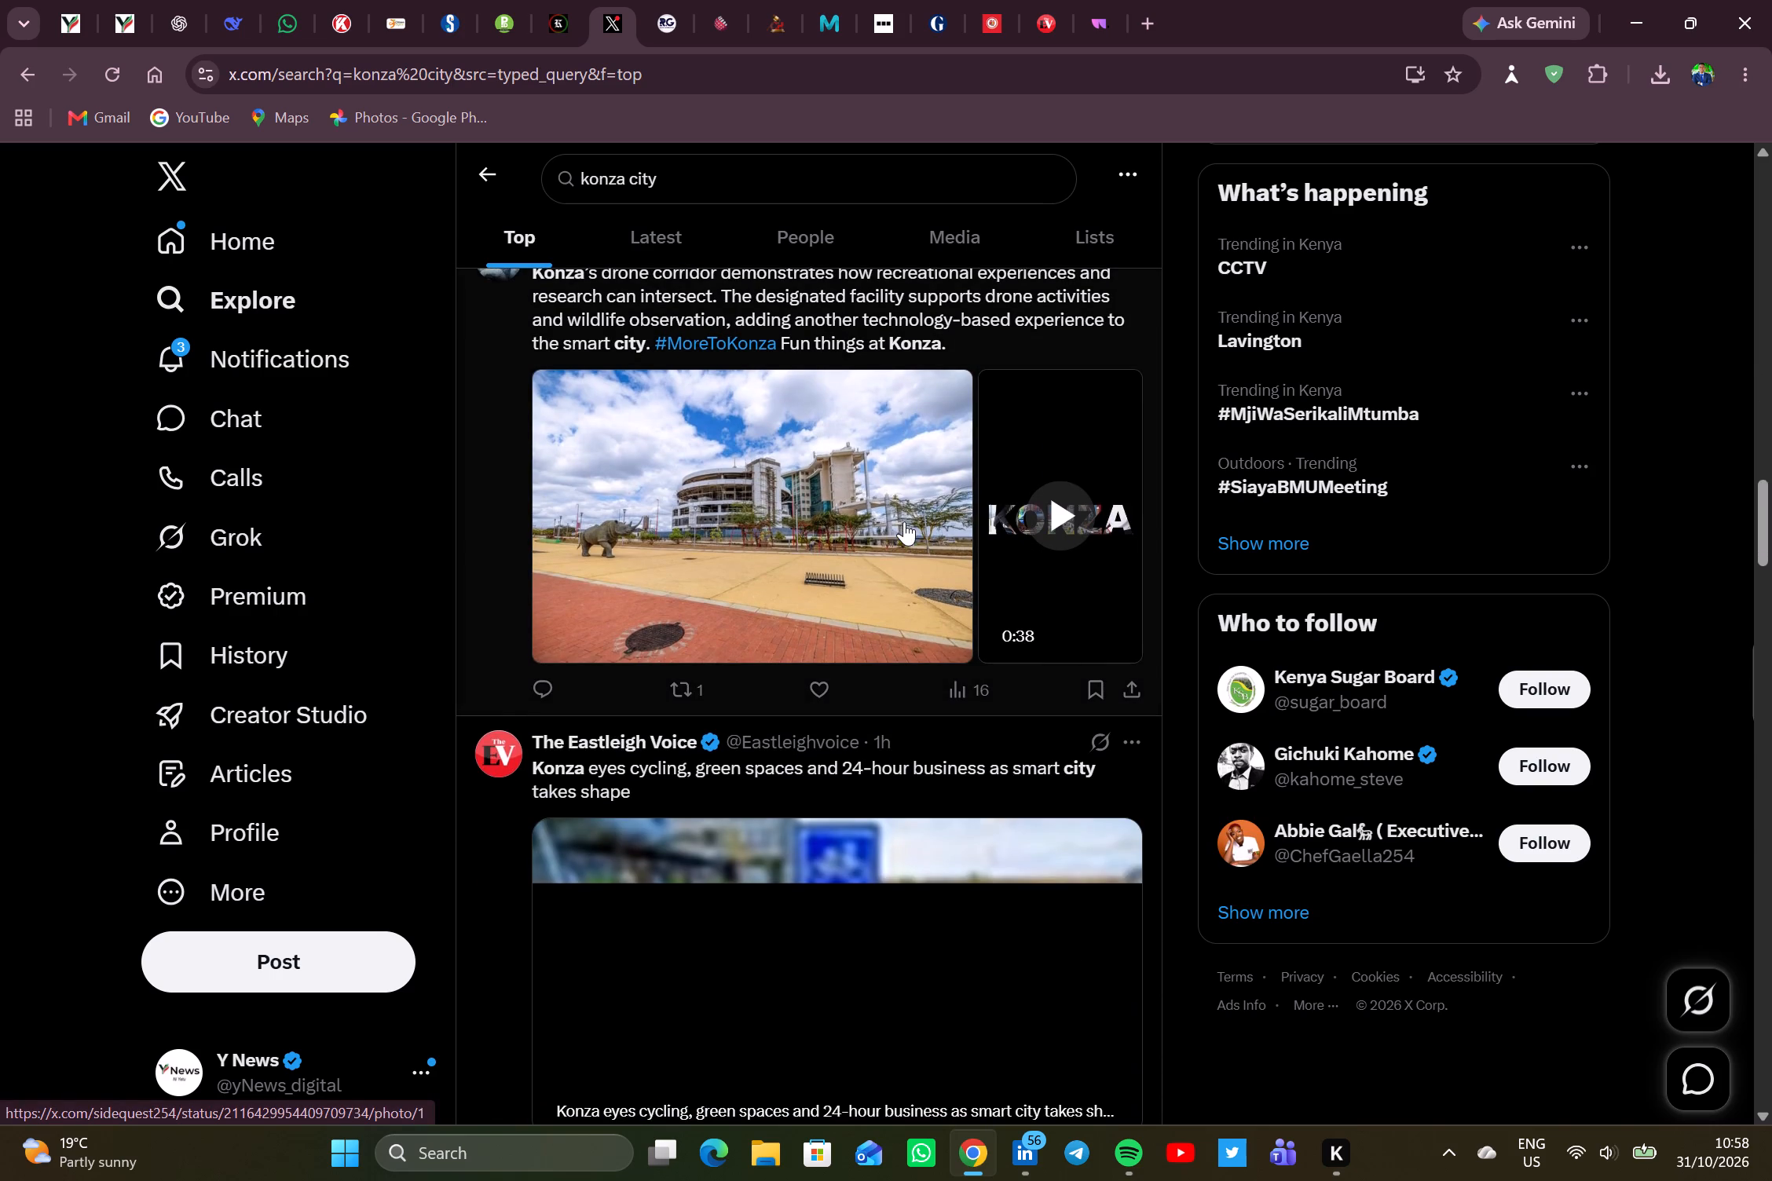
pyautogui.scroll(1, 904, 521)
pyautogui.hscroll(-1, 904, 521)
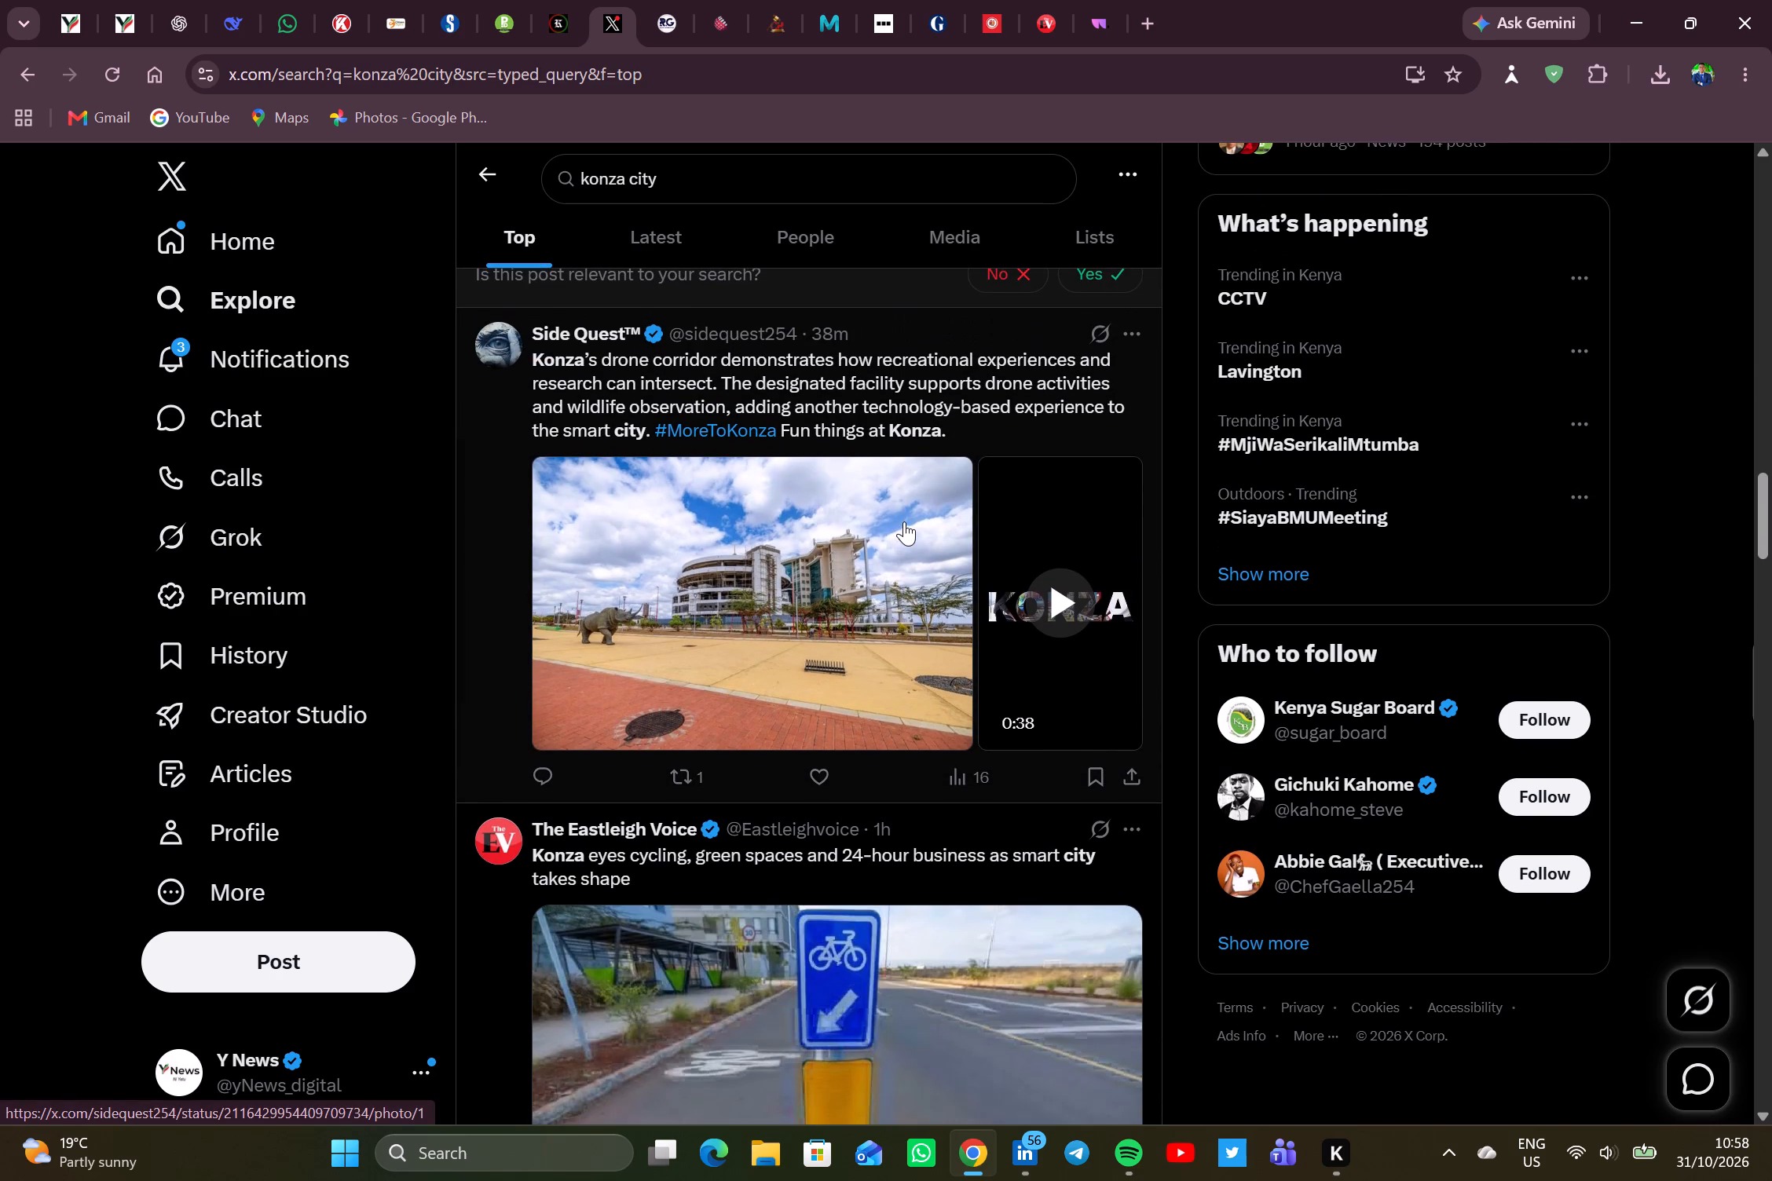
pyautogui.hscroll(-1, 904, 521)
pyautogui.scroll(-1, 904, 521)
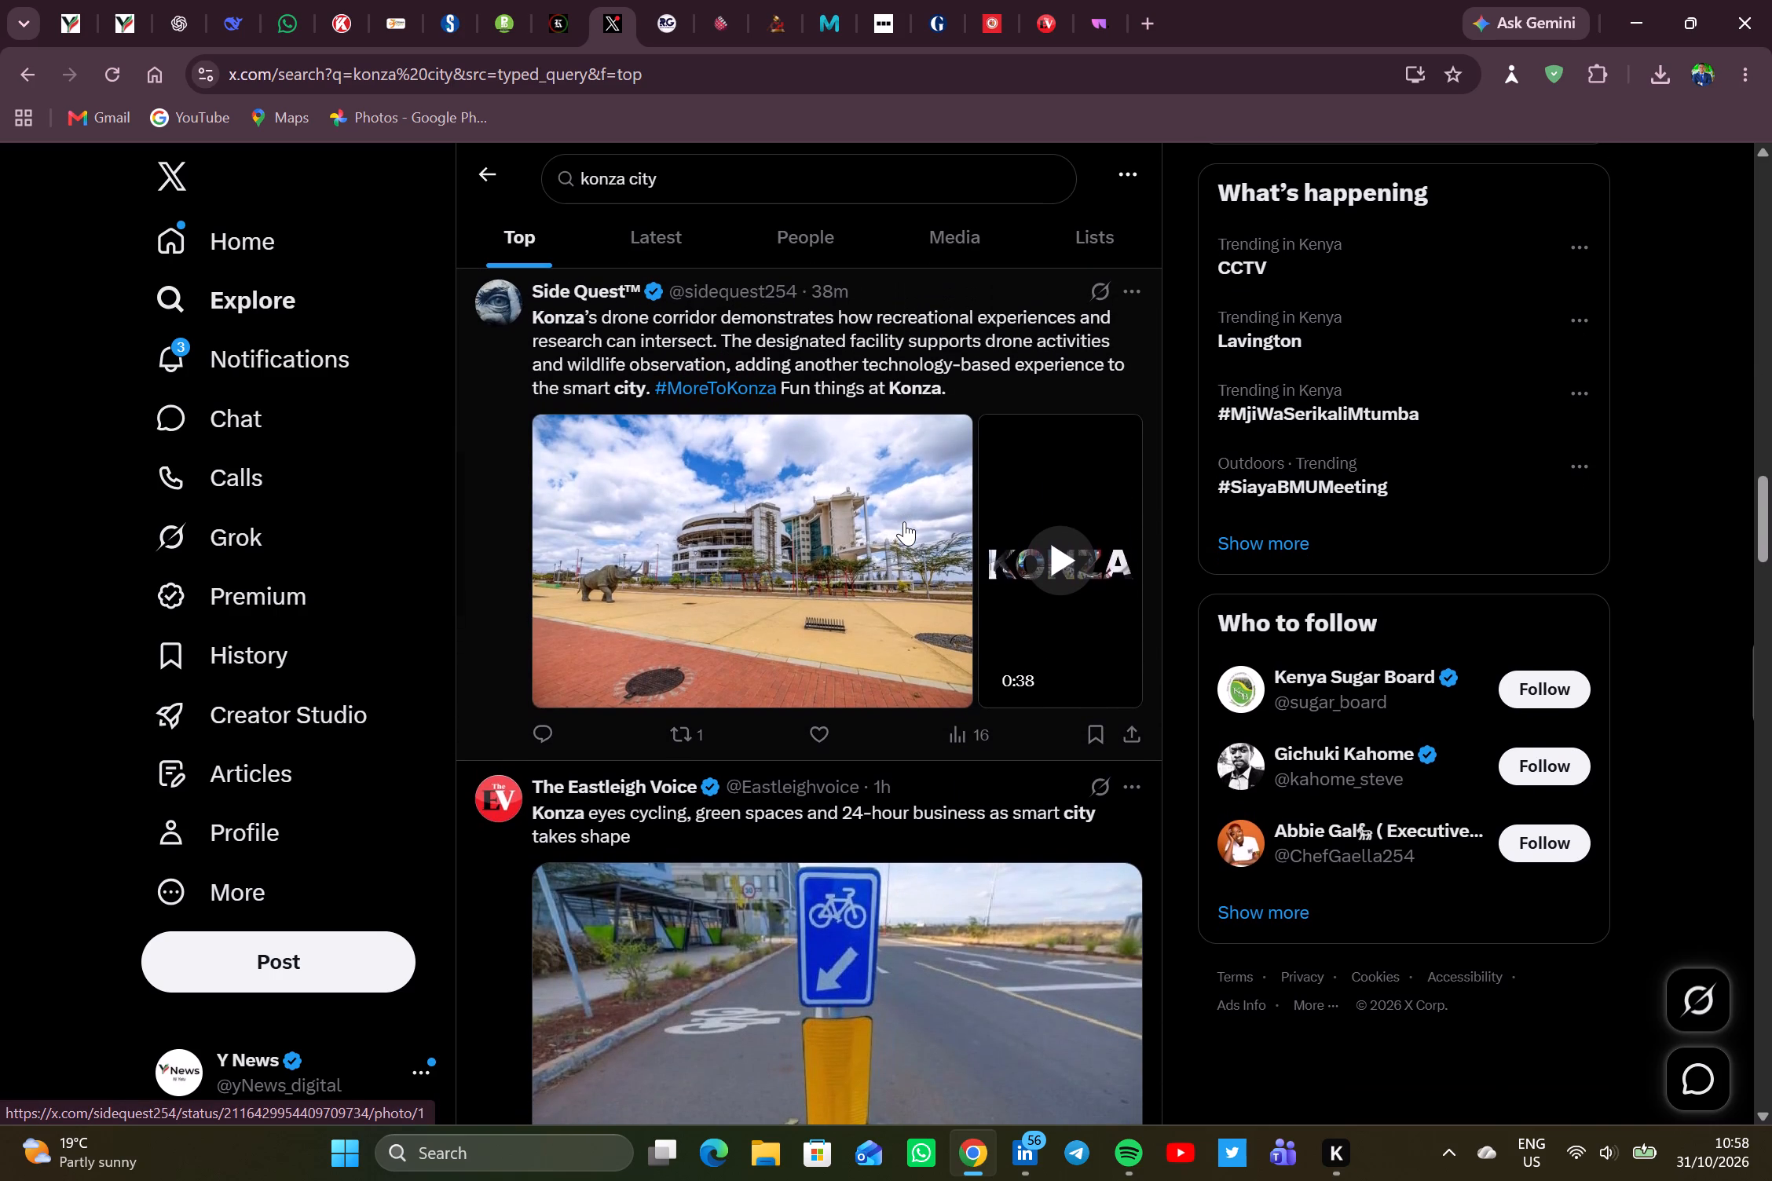
pyautogui.scroll(-1, 760, 521)
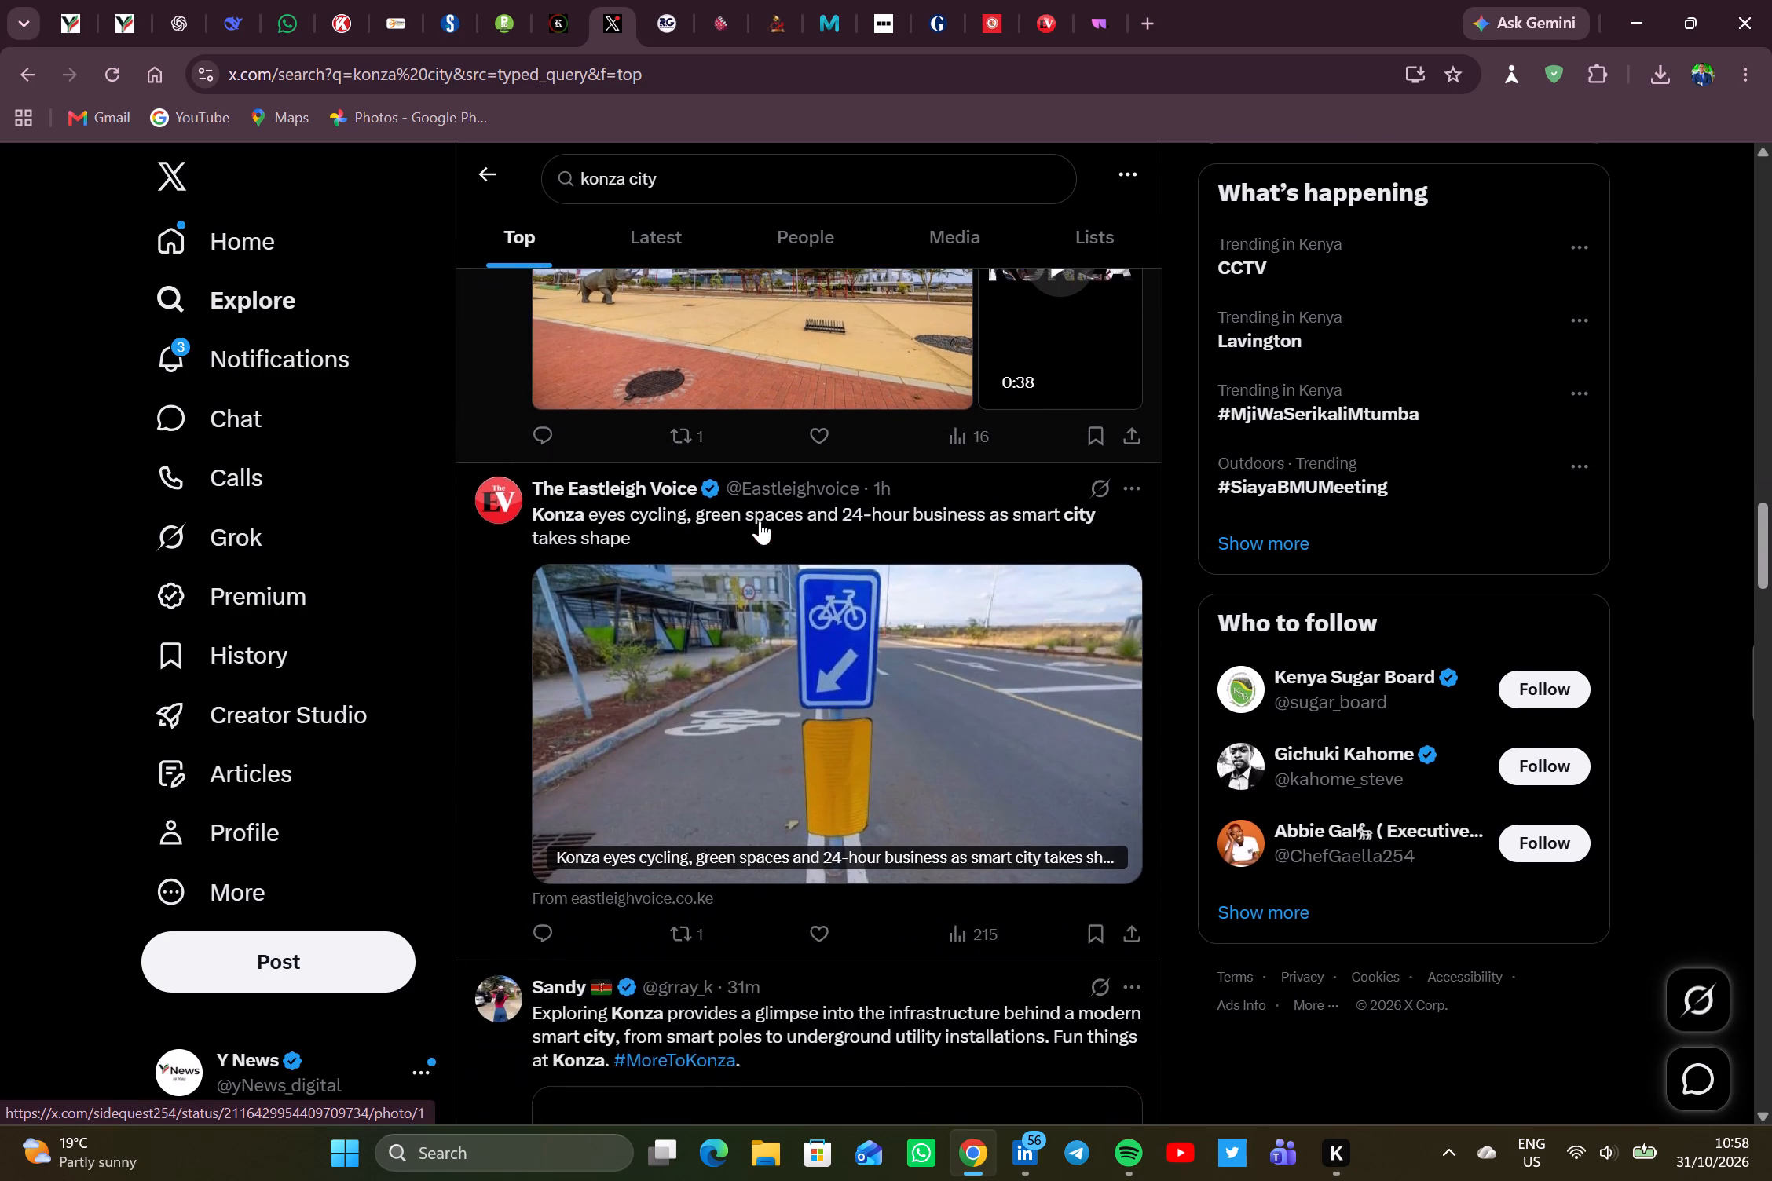
pyautogui.scroll(-5, 760, 521)
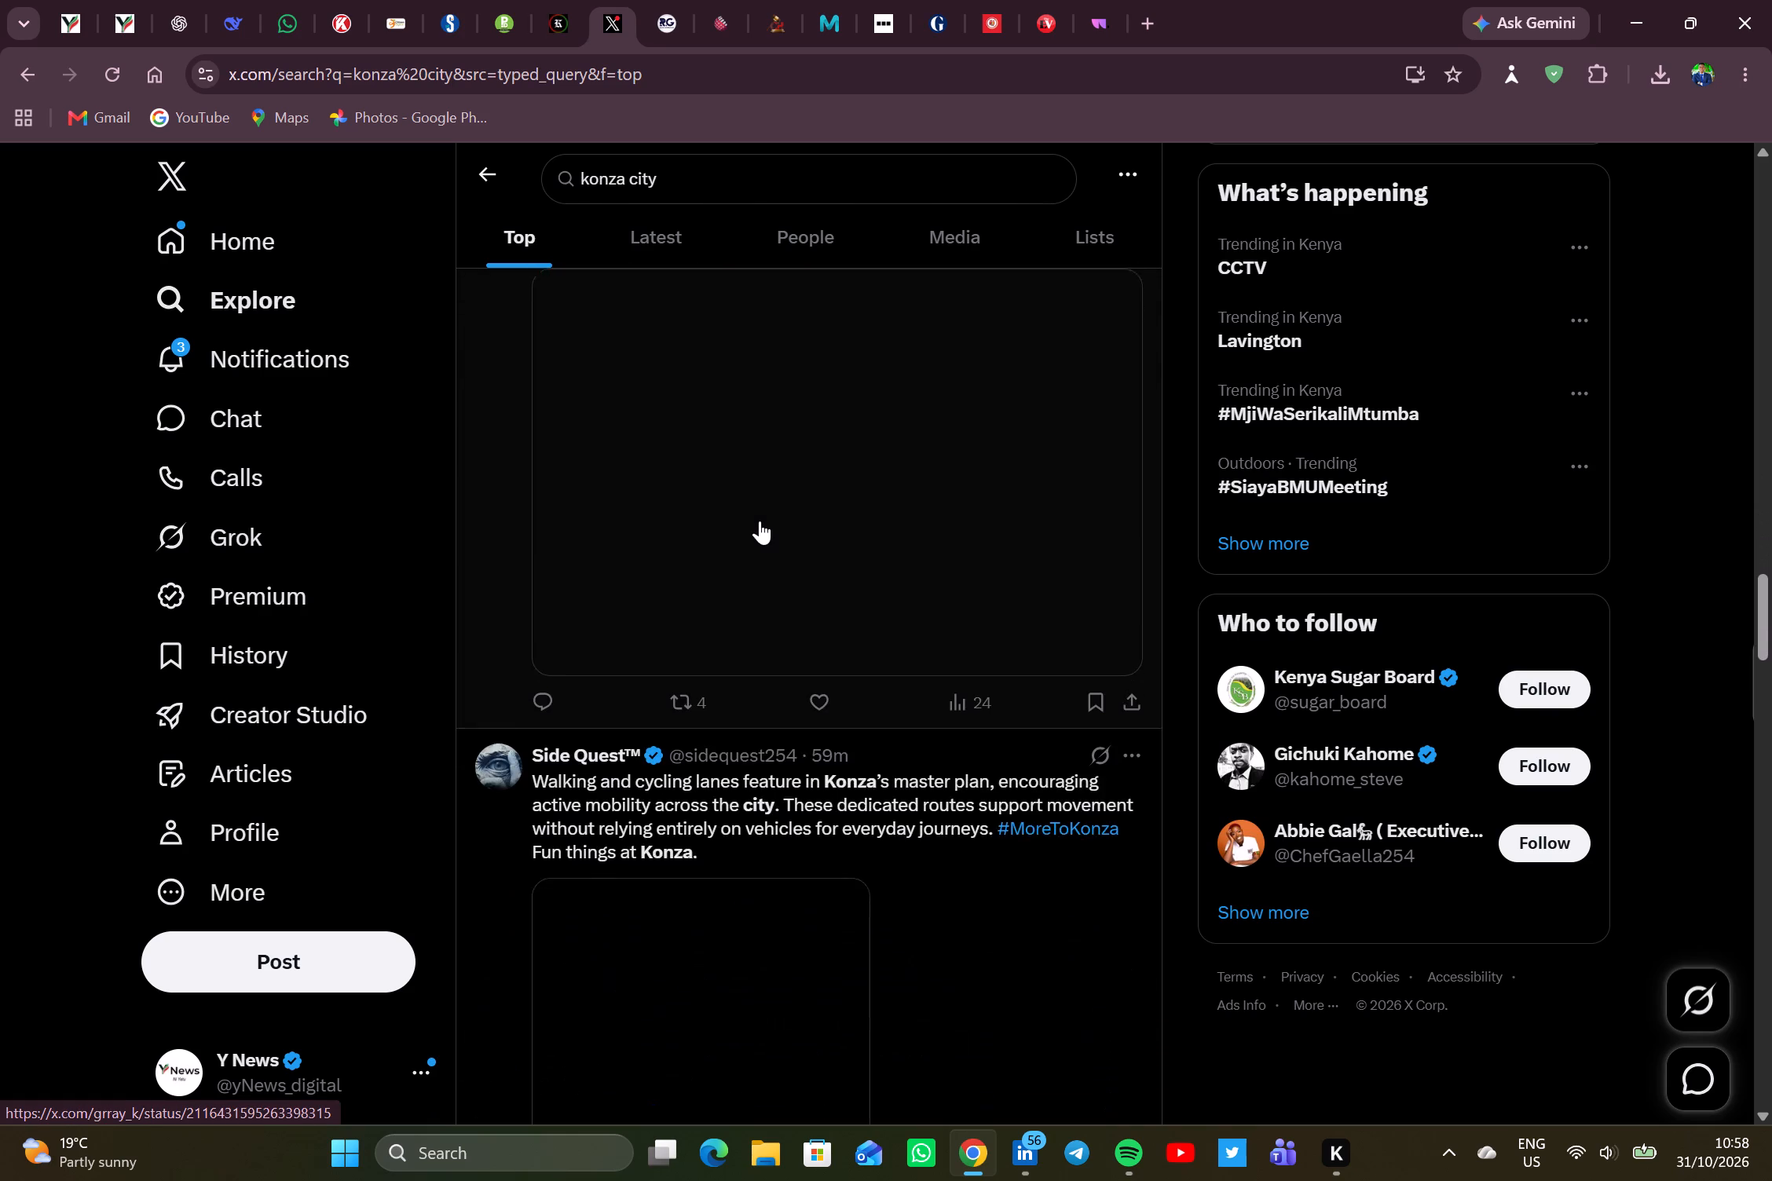
pyautogui.scroll(-5, 760, 521)
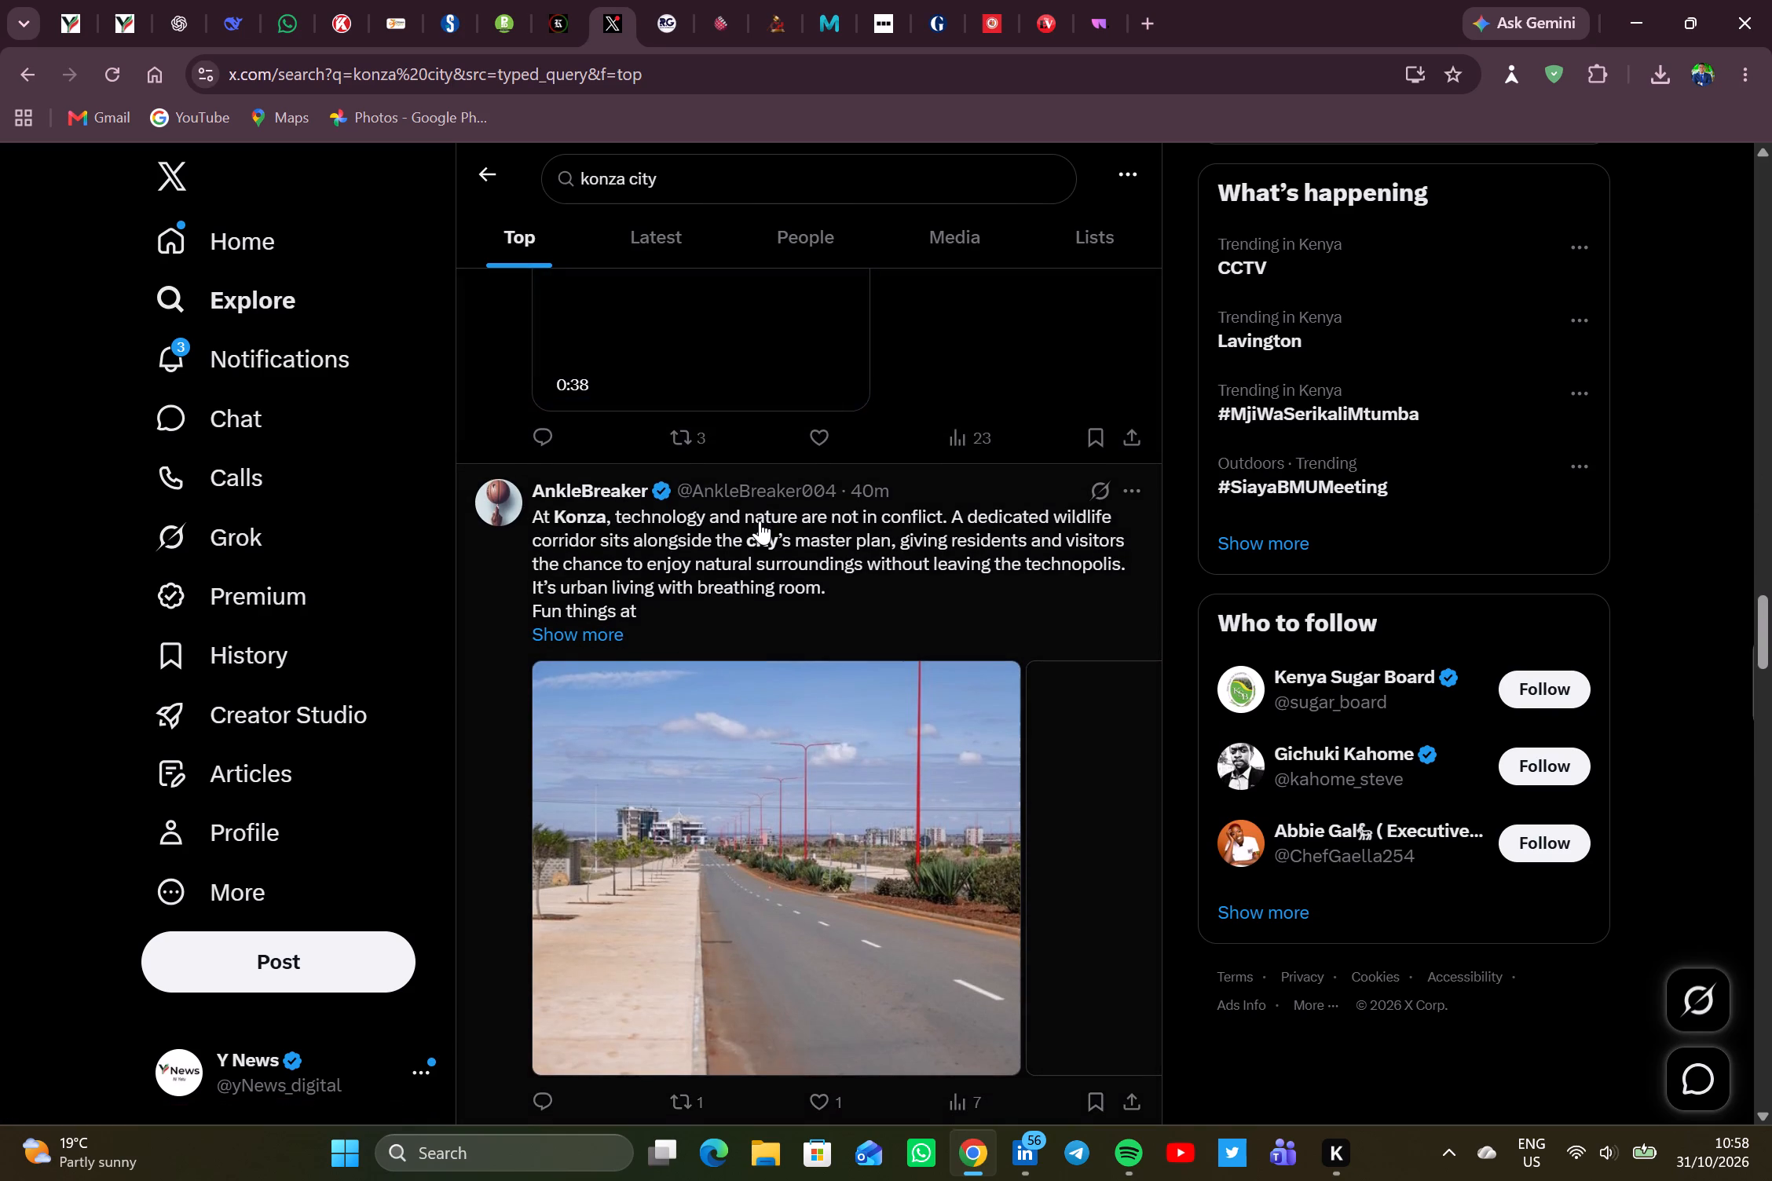
pyautogui.scroll(-4, 760, 521)
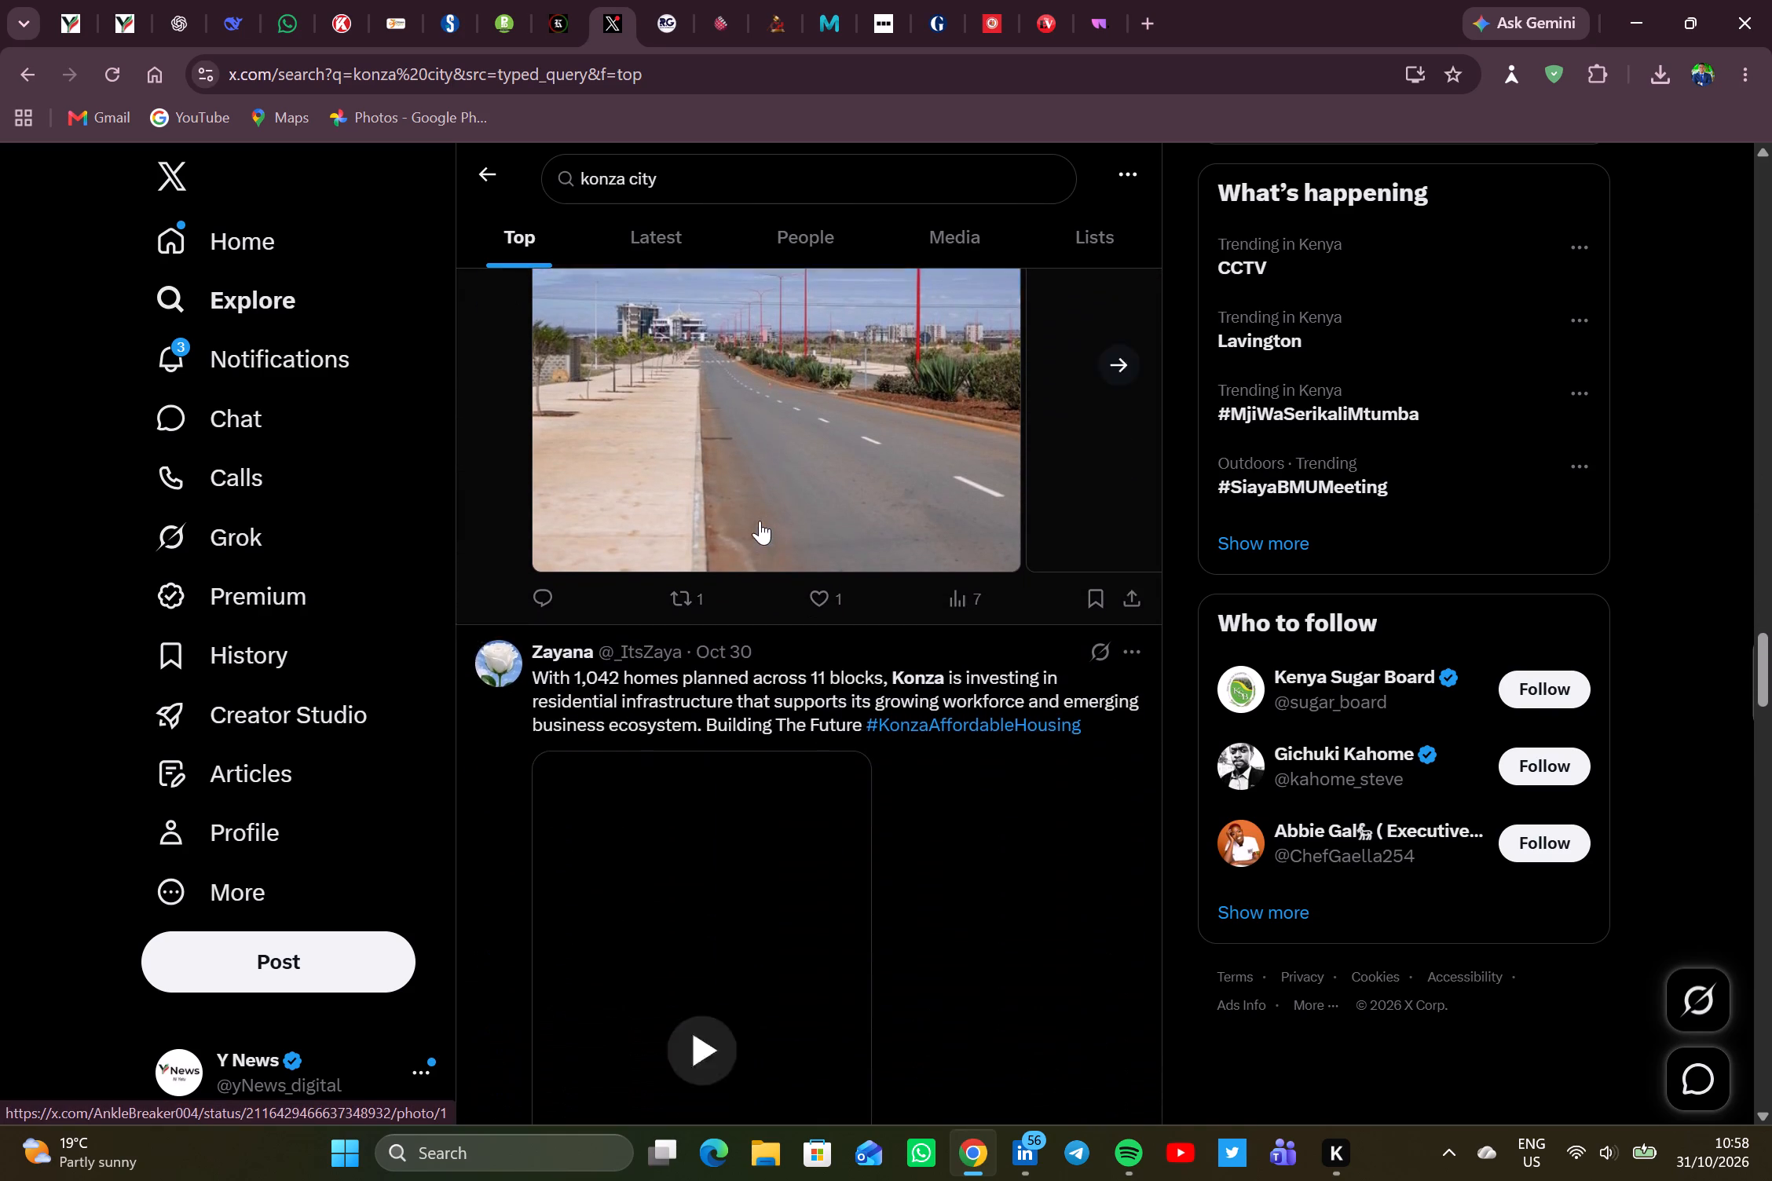
pyautogui.scroll(-3, 760, 521)
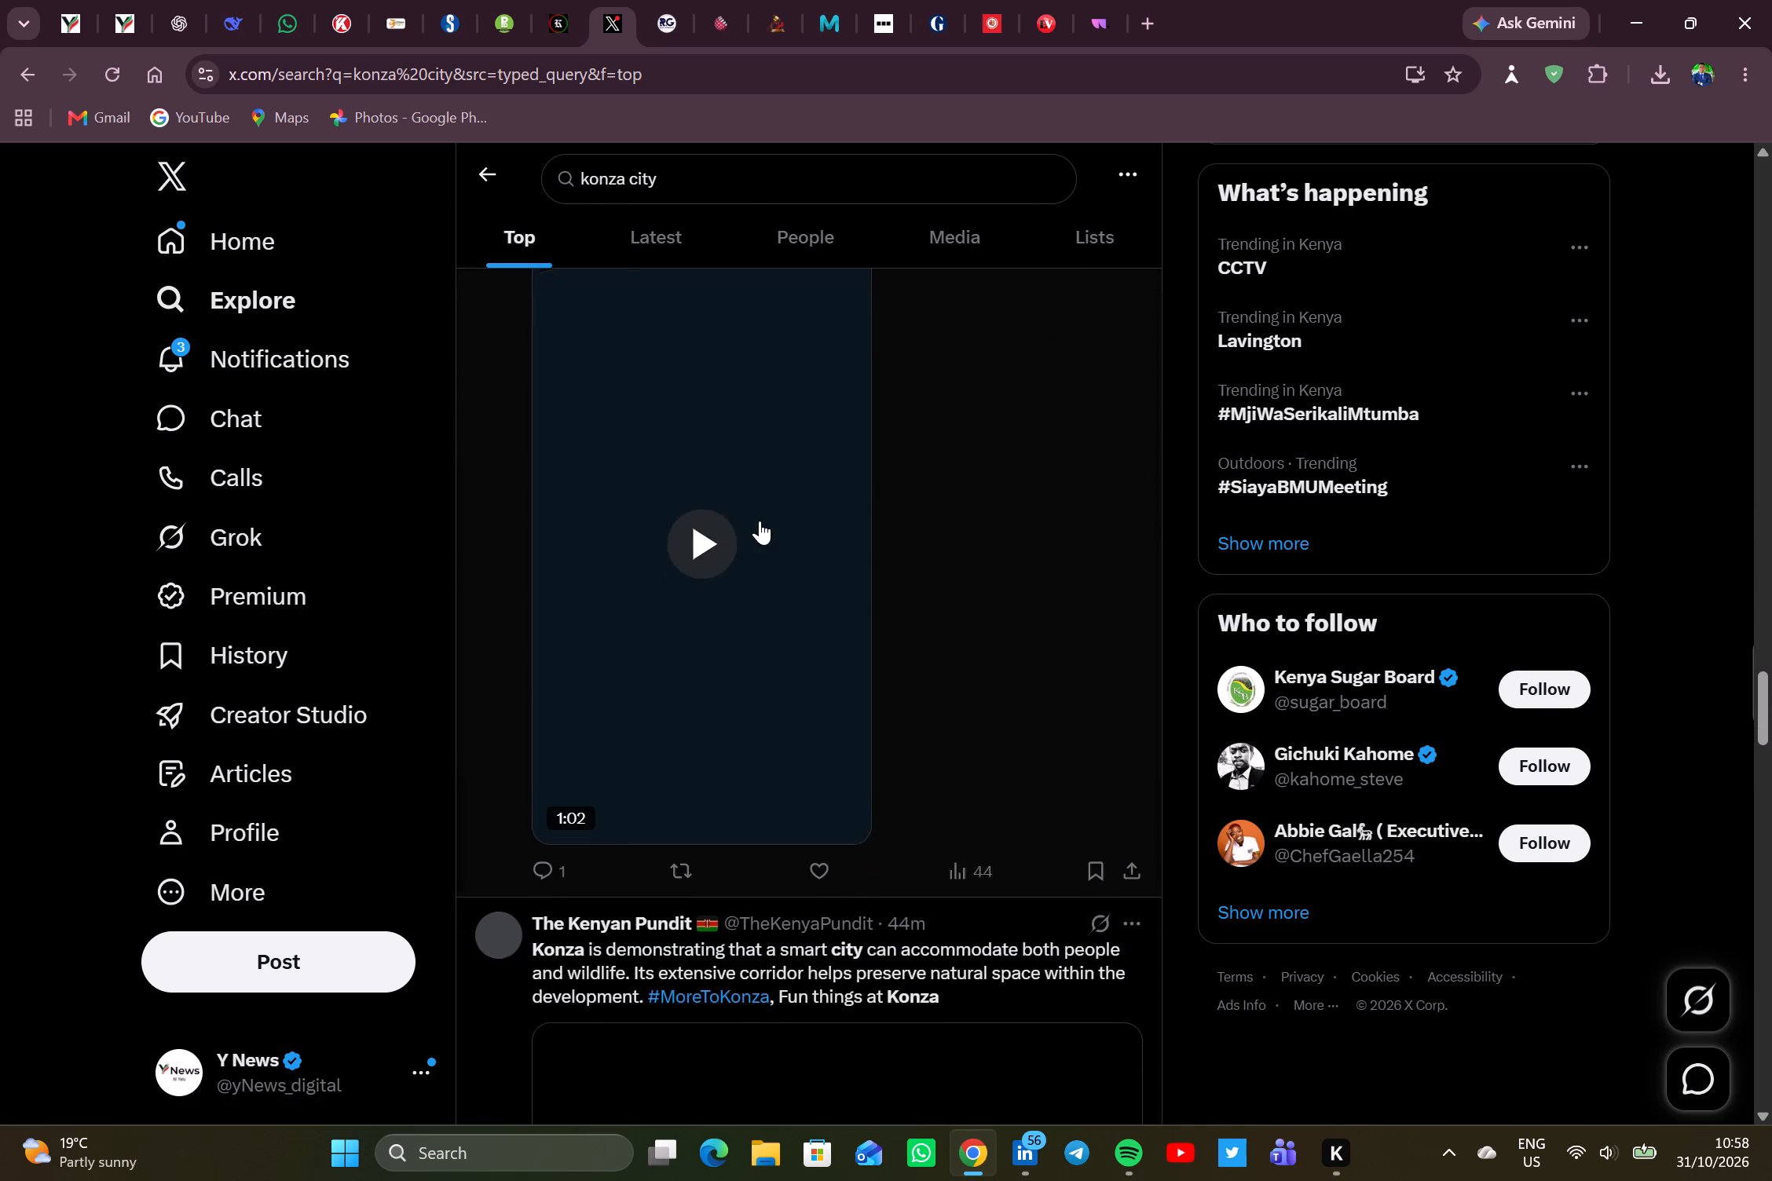
pyautogui.scroll(-4, 760, 521)
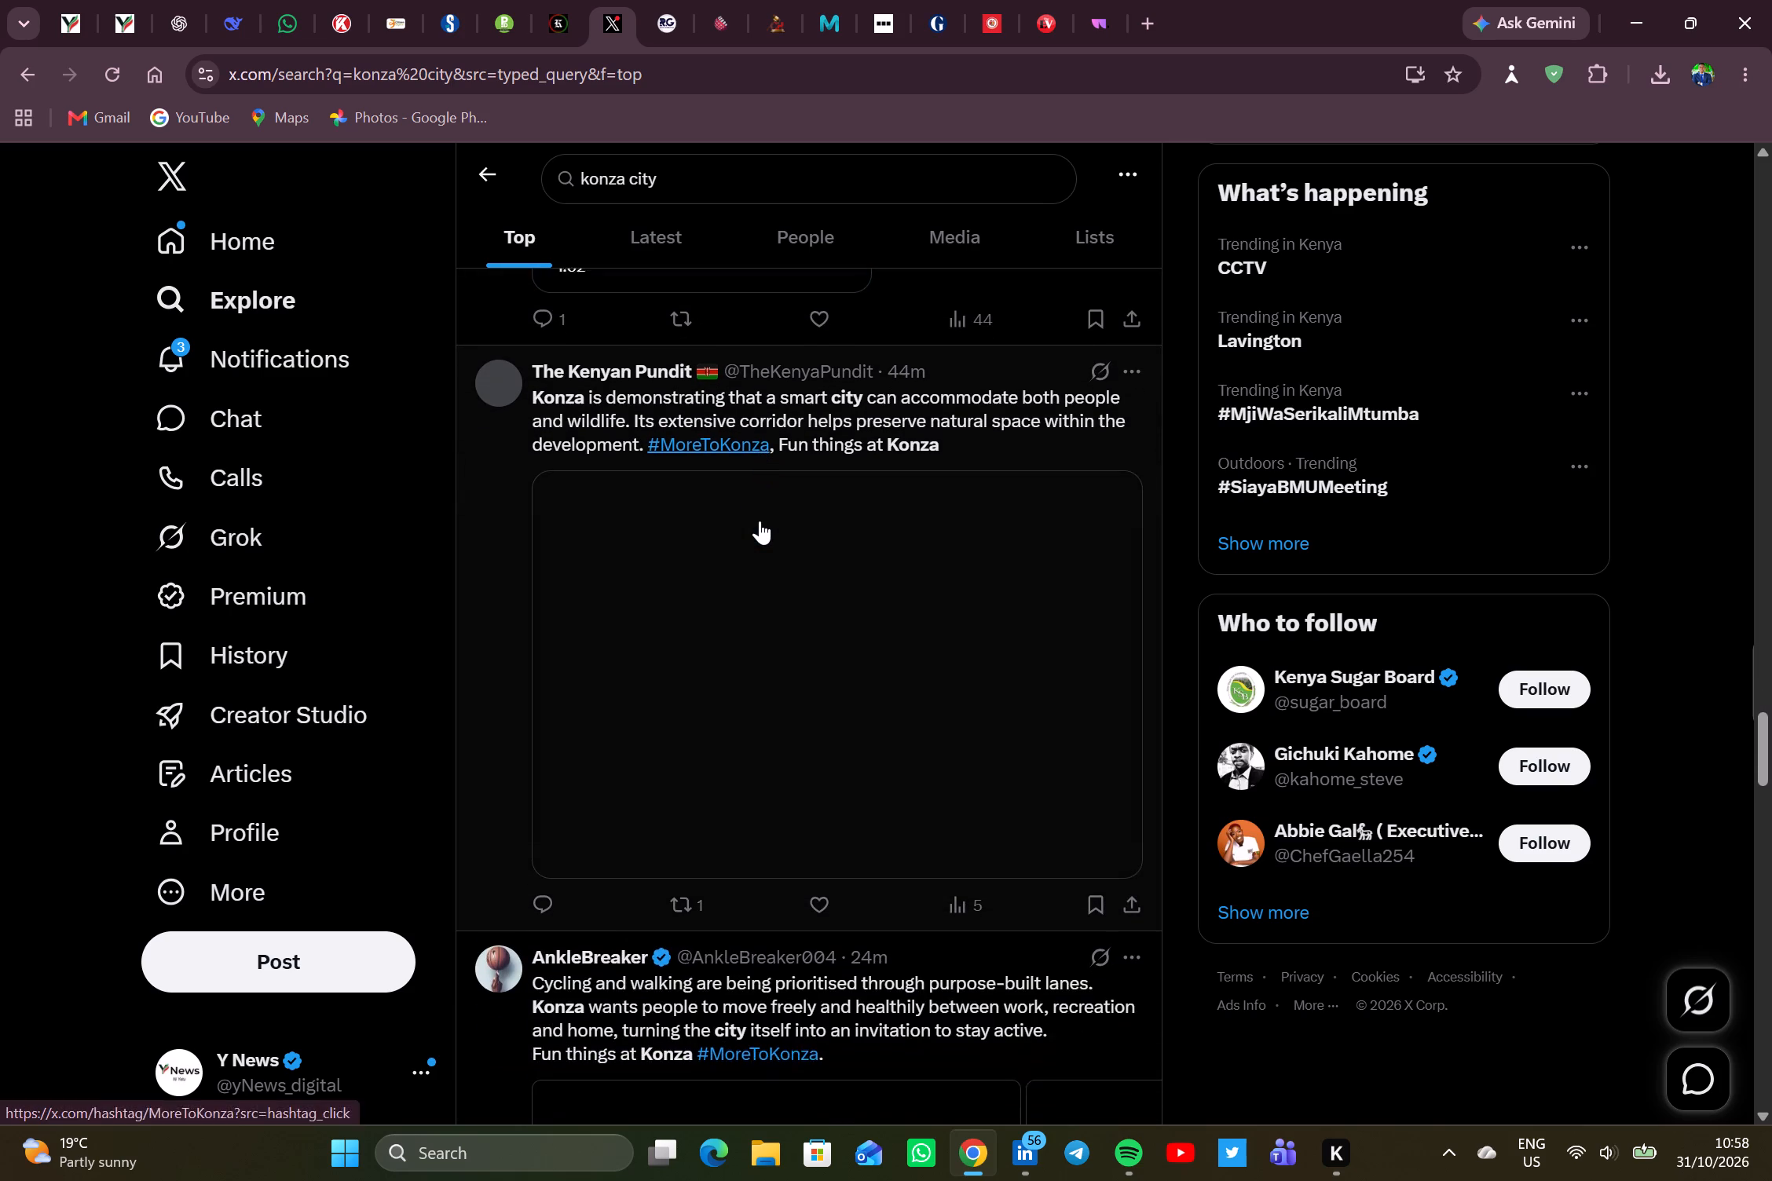
pyautogui.scroll(-3, 760, 521)
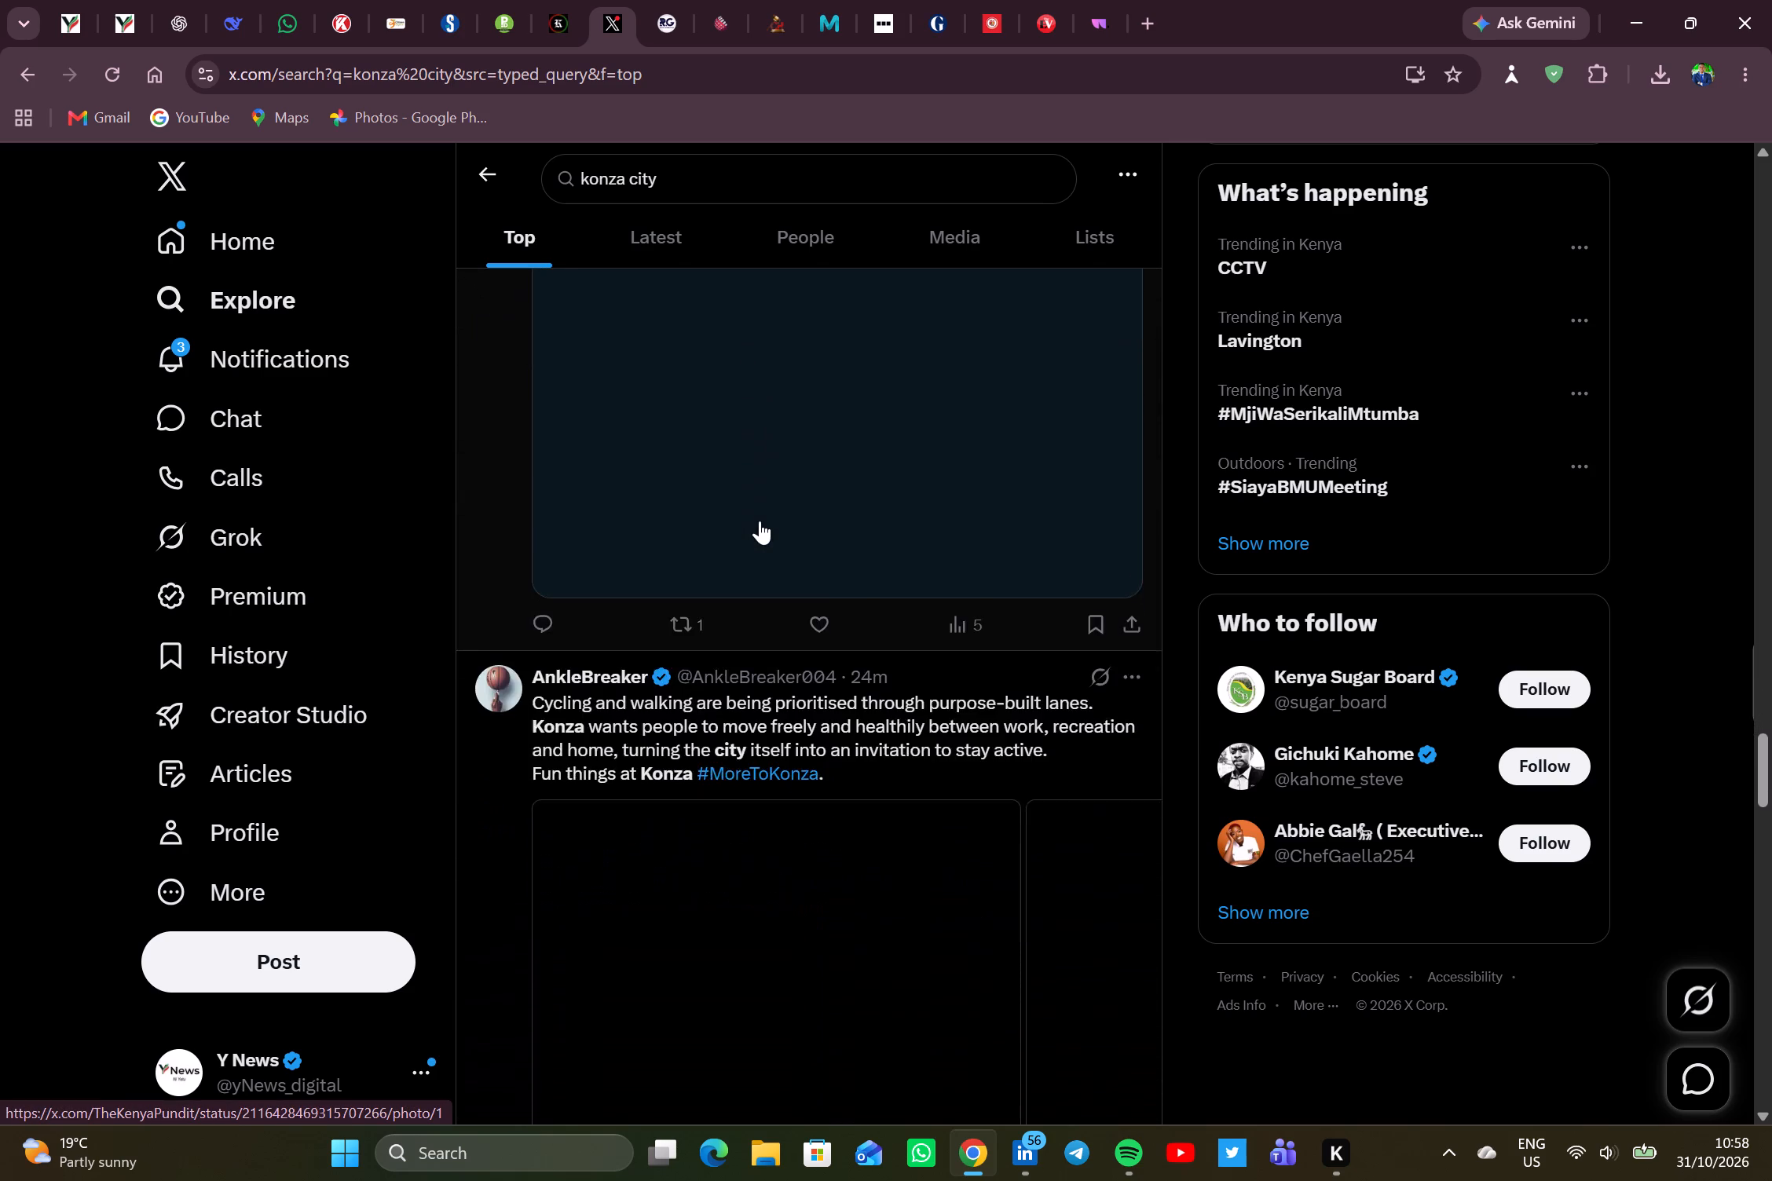
pyautogui.scroll(-3, 760, 521)
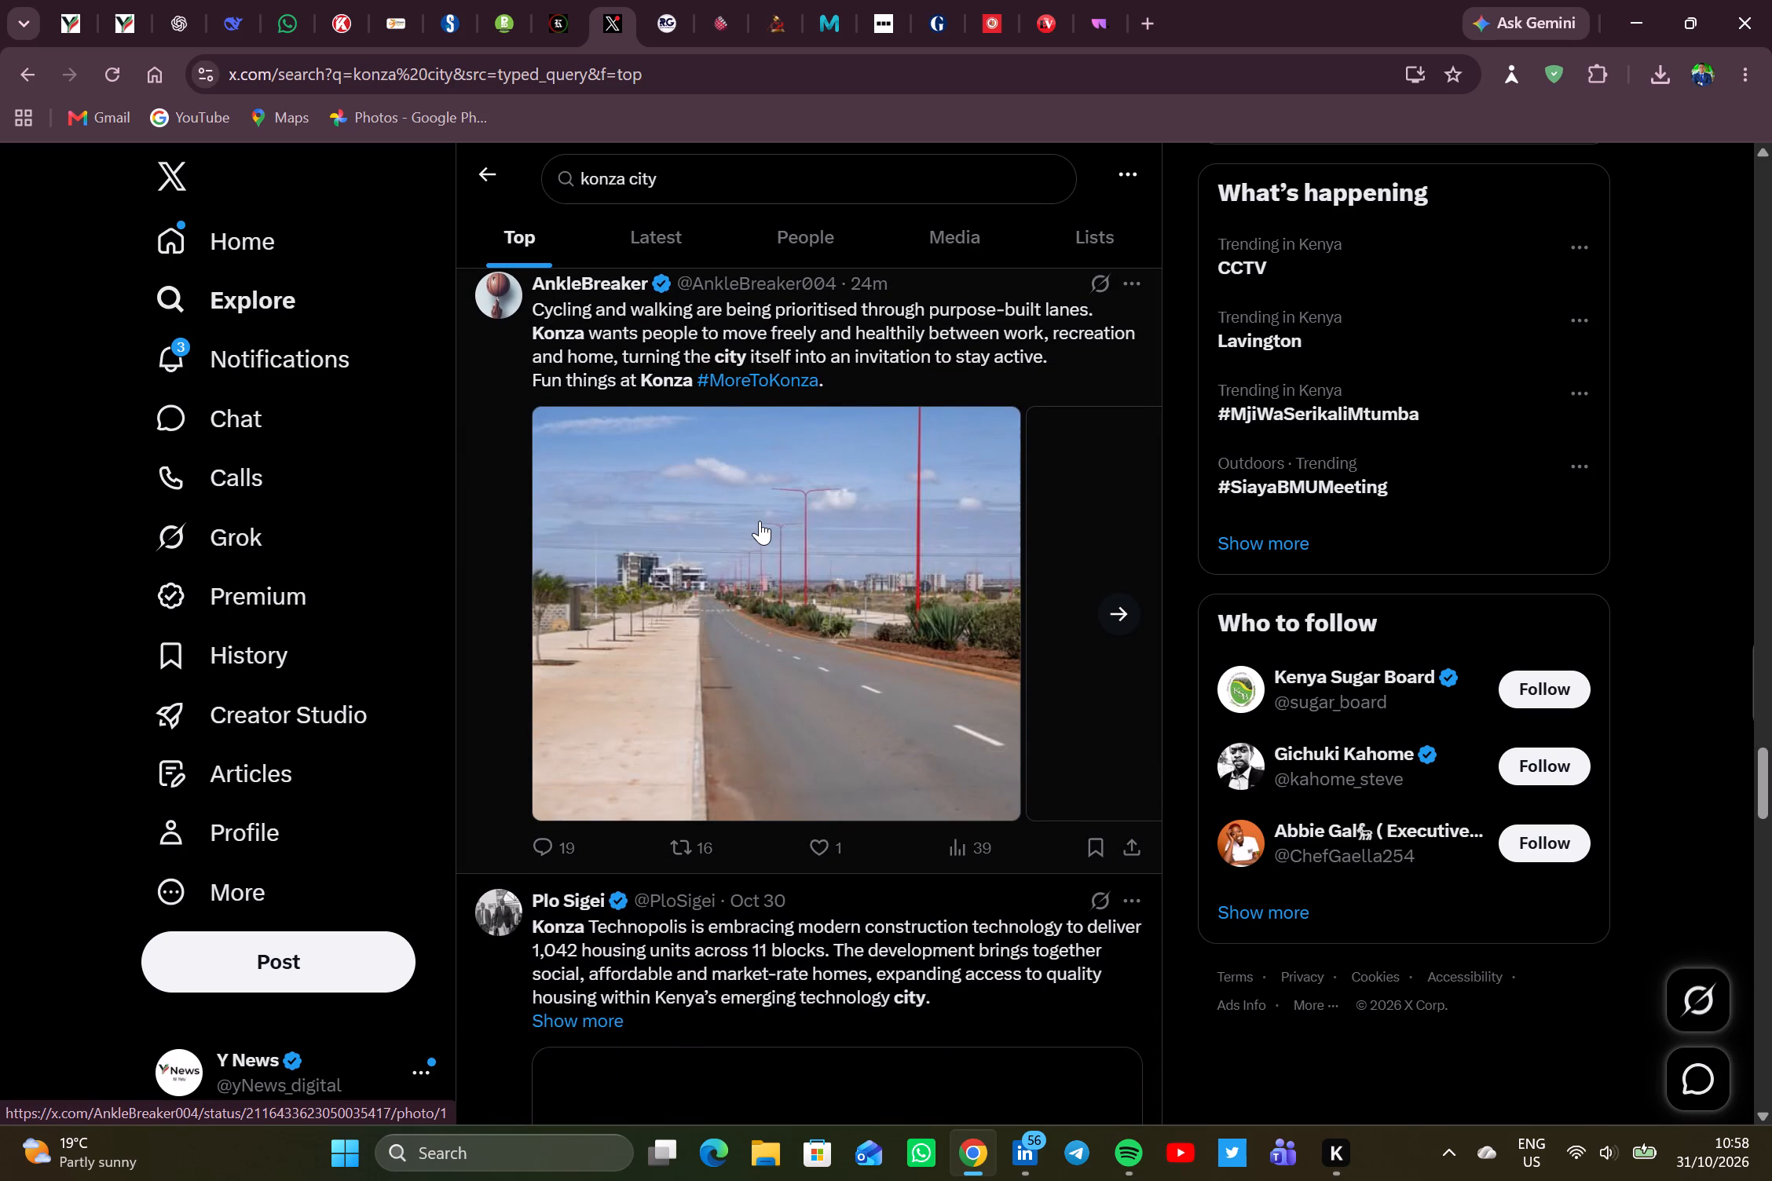
pyautogui.hscroll(-3, 760, 521)
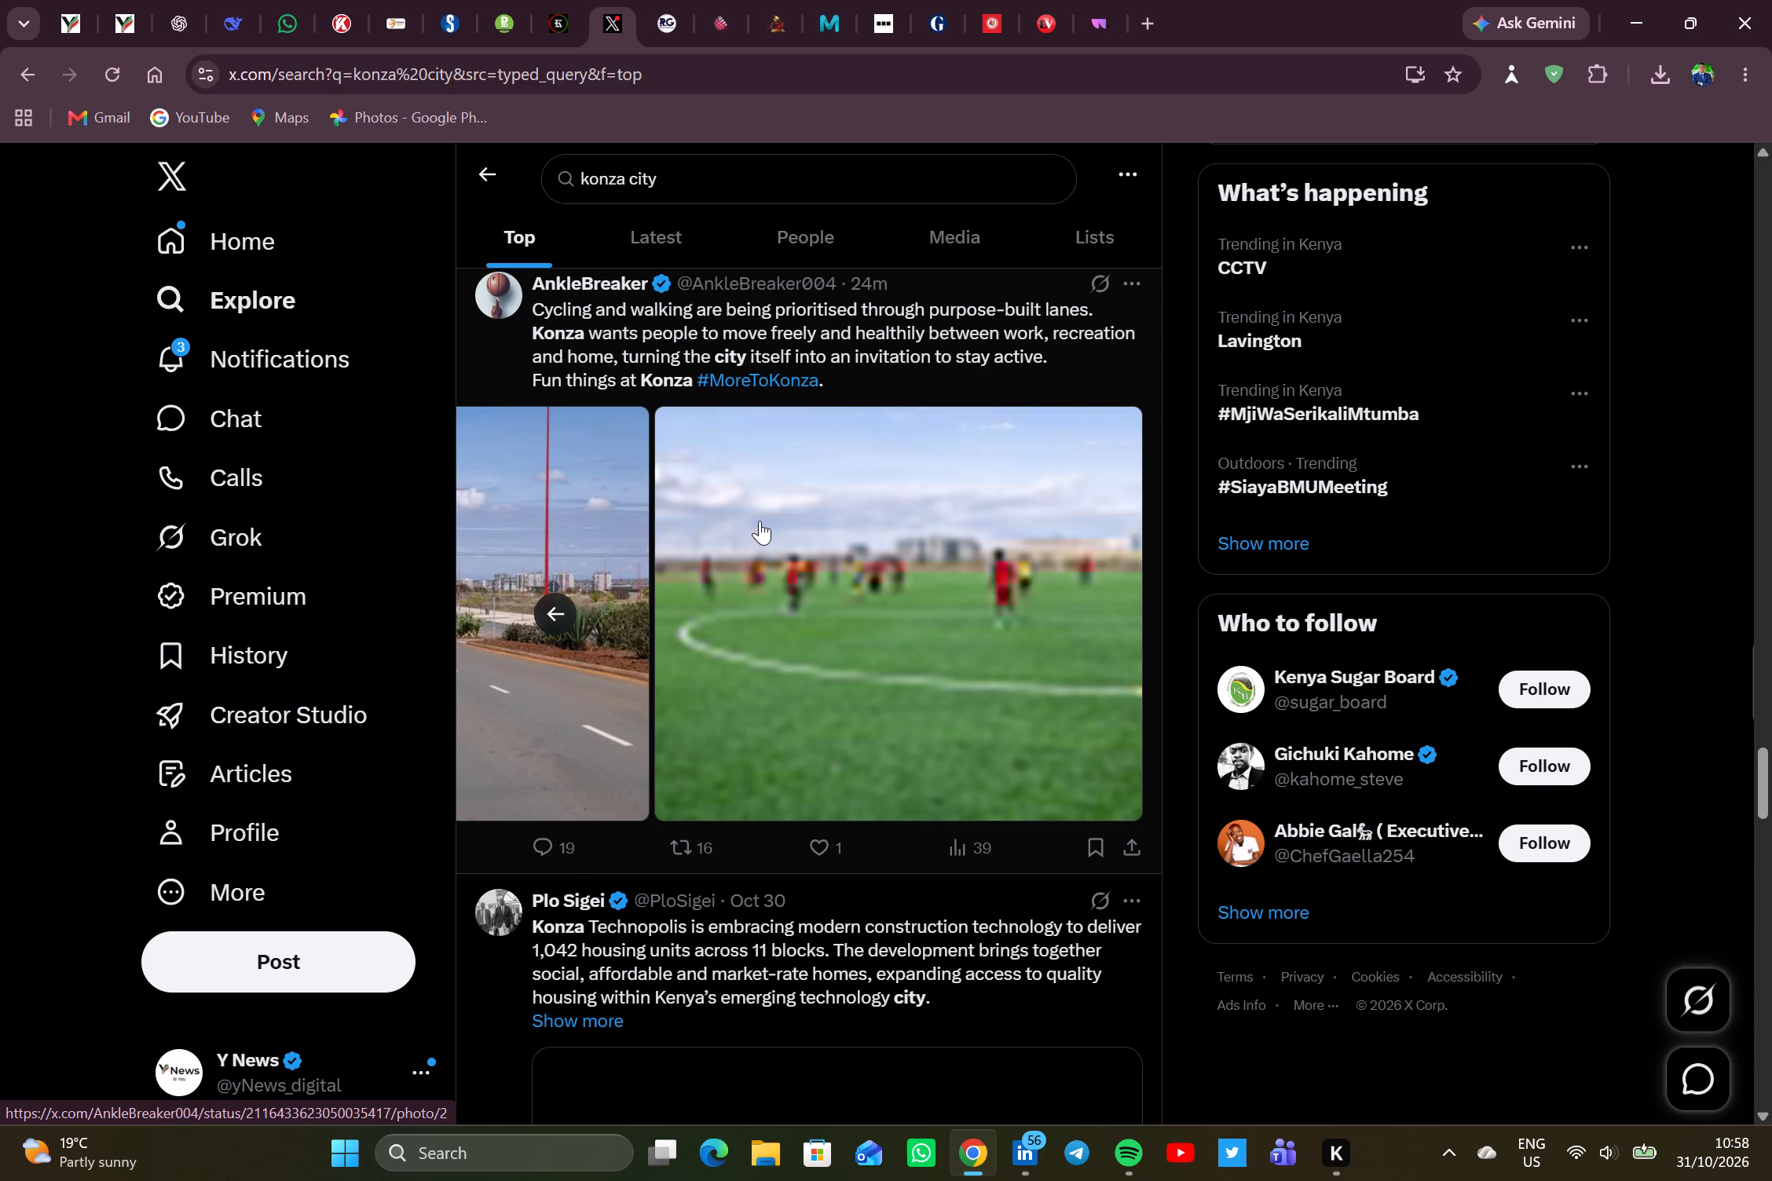
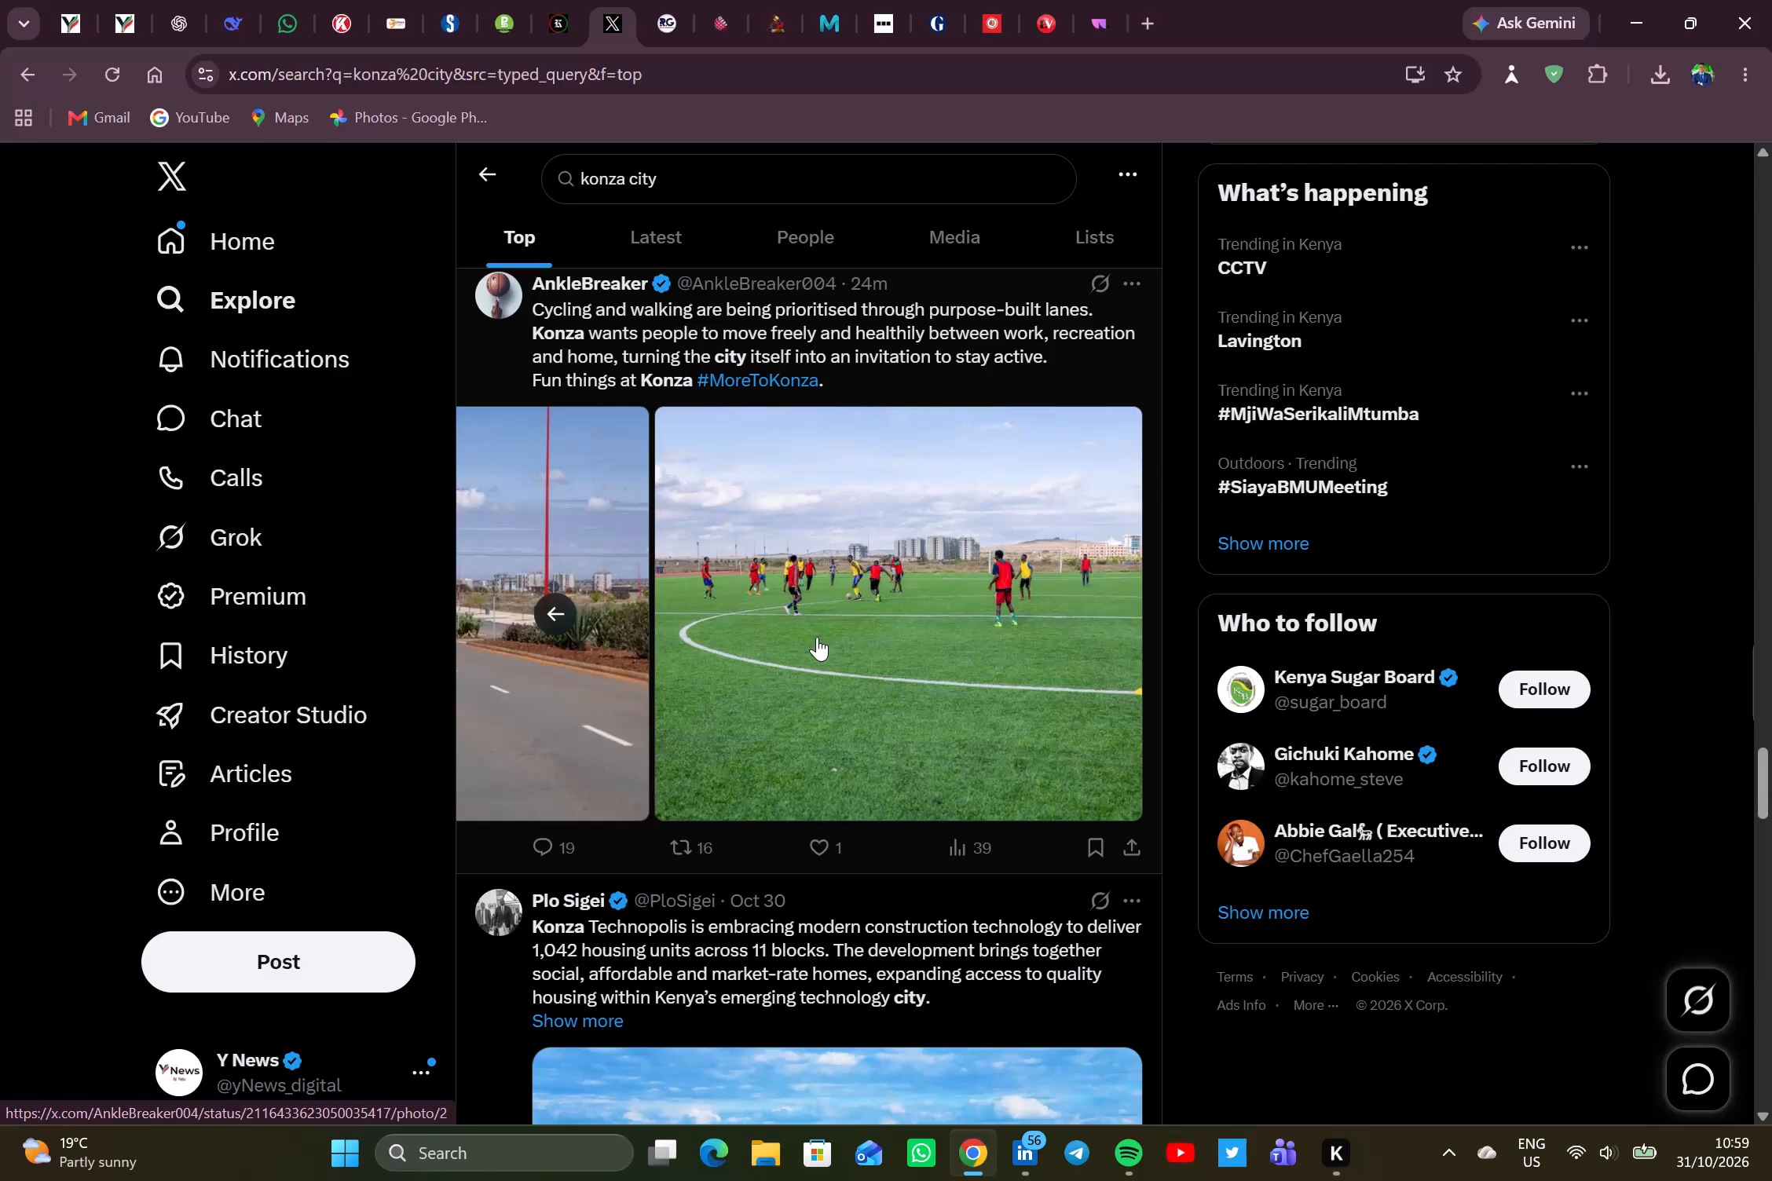
# Examine the photos in the Konza cycling and walking post and the housing development post below it for article material.
pyautogui.hscroll(2, 817, 637)
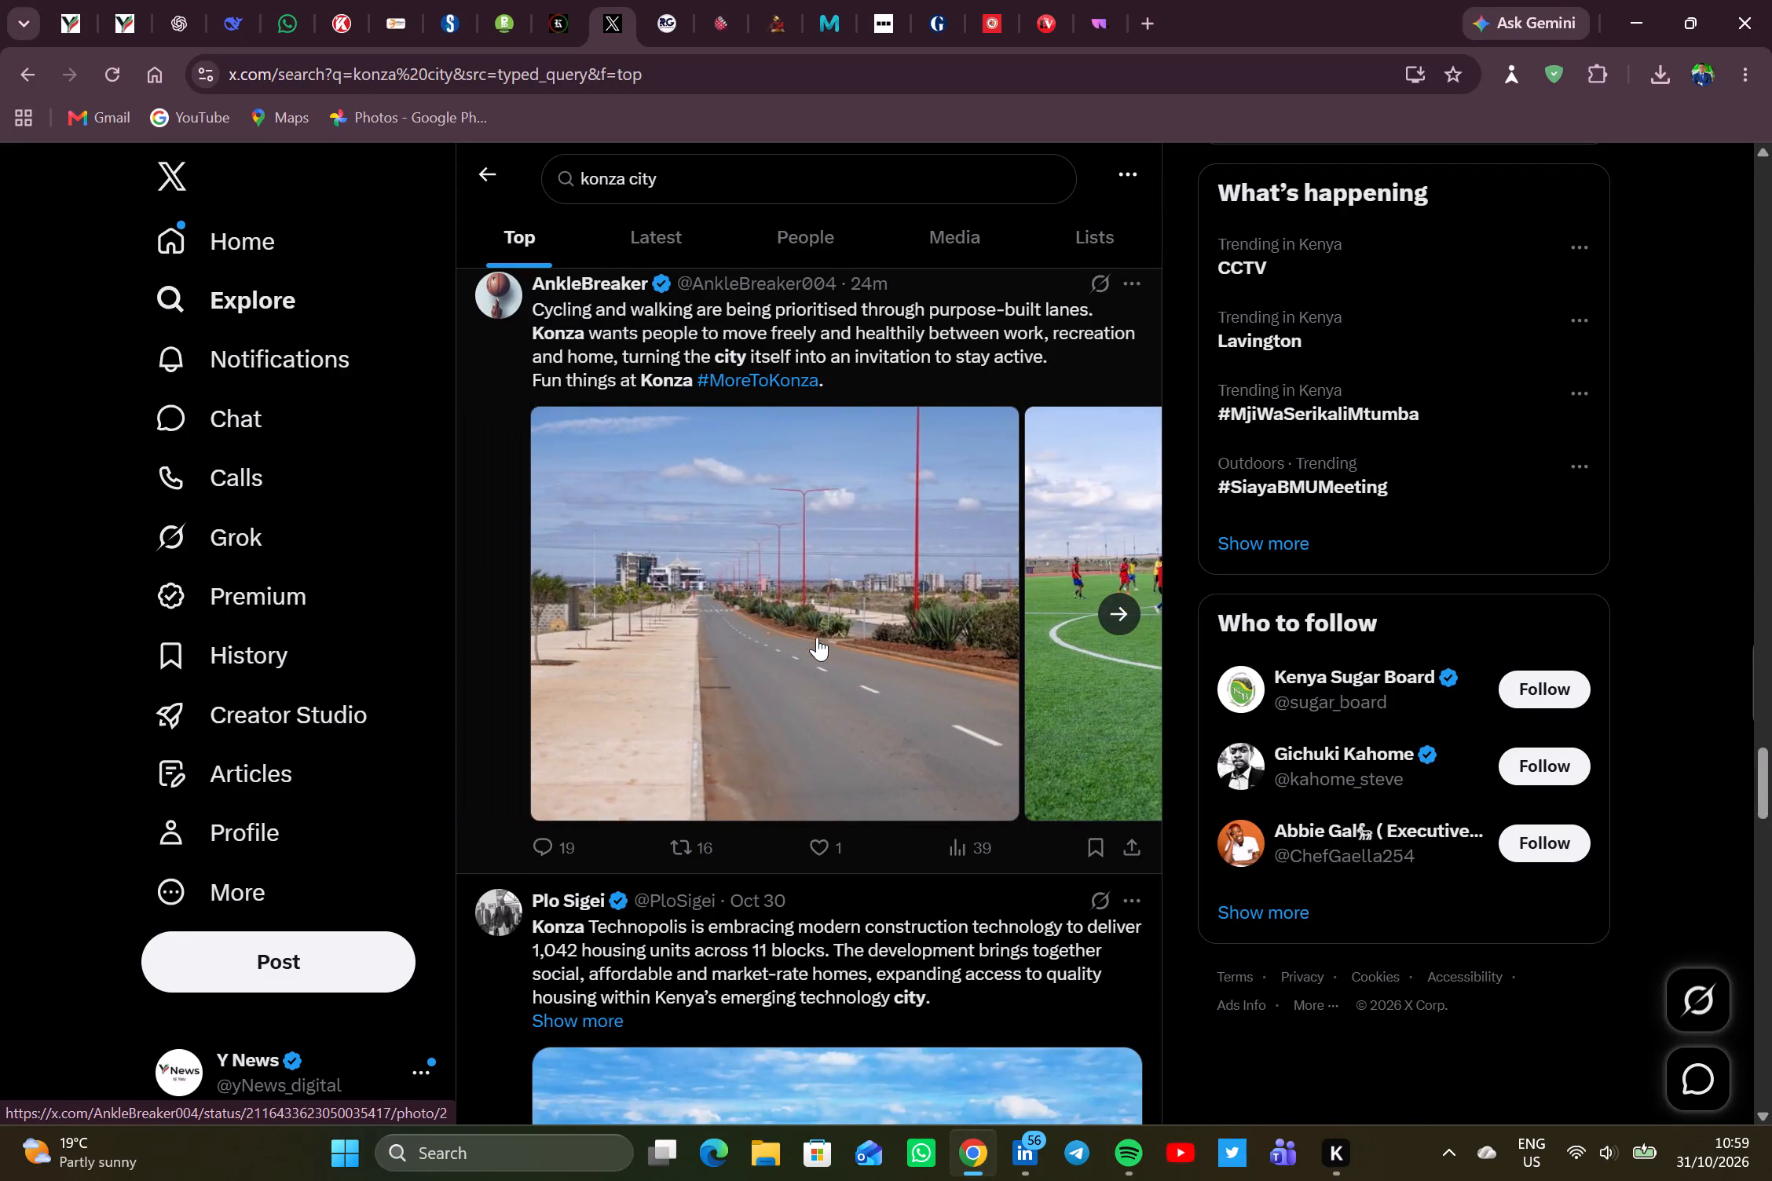
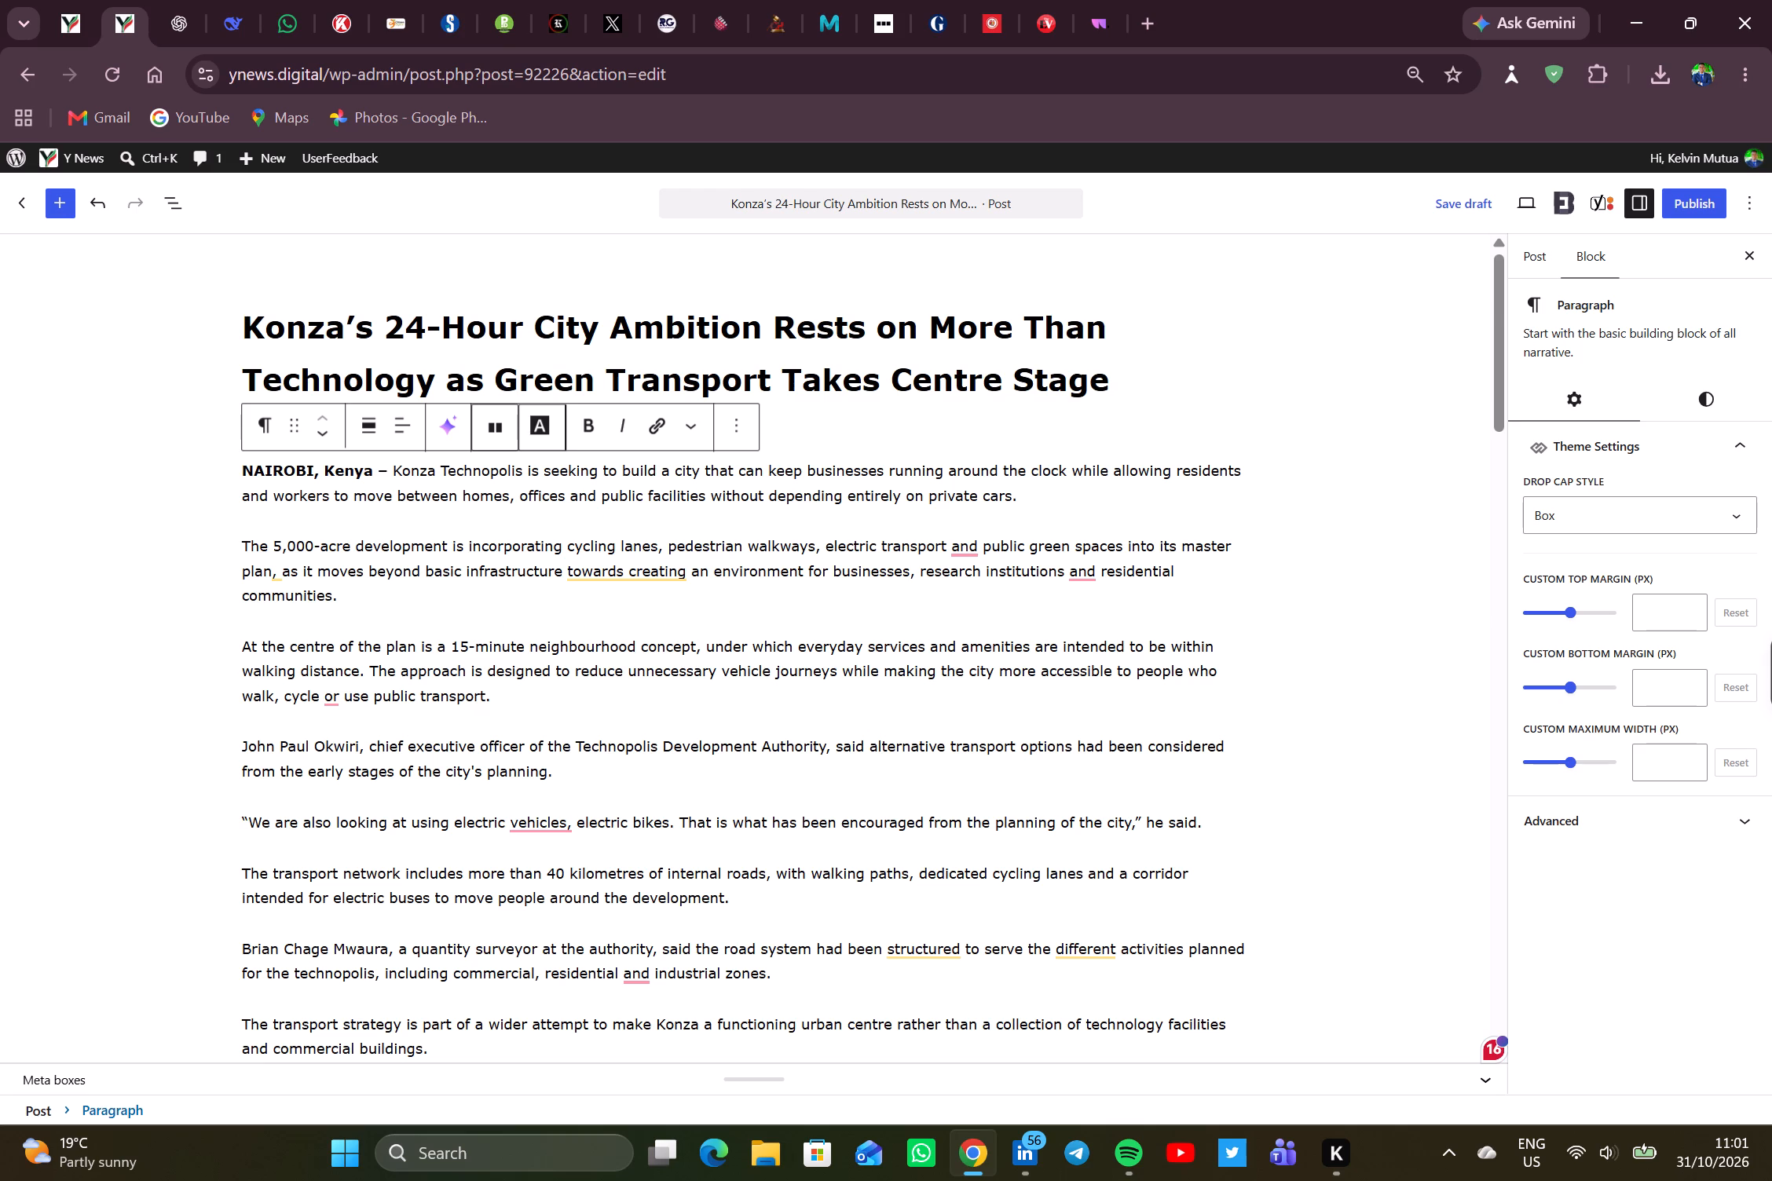
# Remove the bold formatting from the "NAIROBI, Kenya –" dateline in the article's opening paragraph.
pyautogui.click(342, 478)
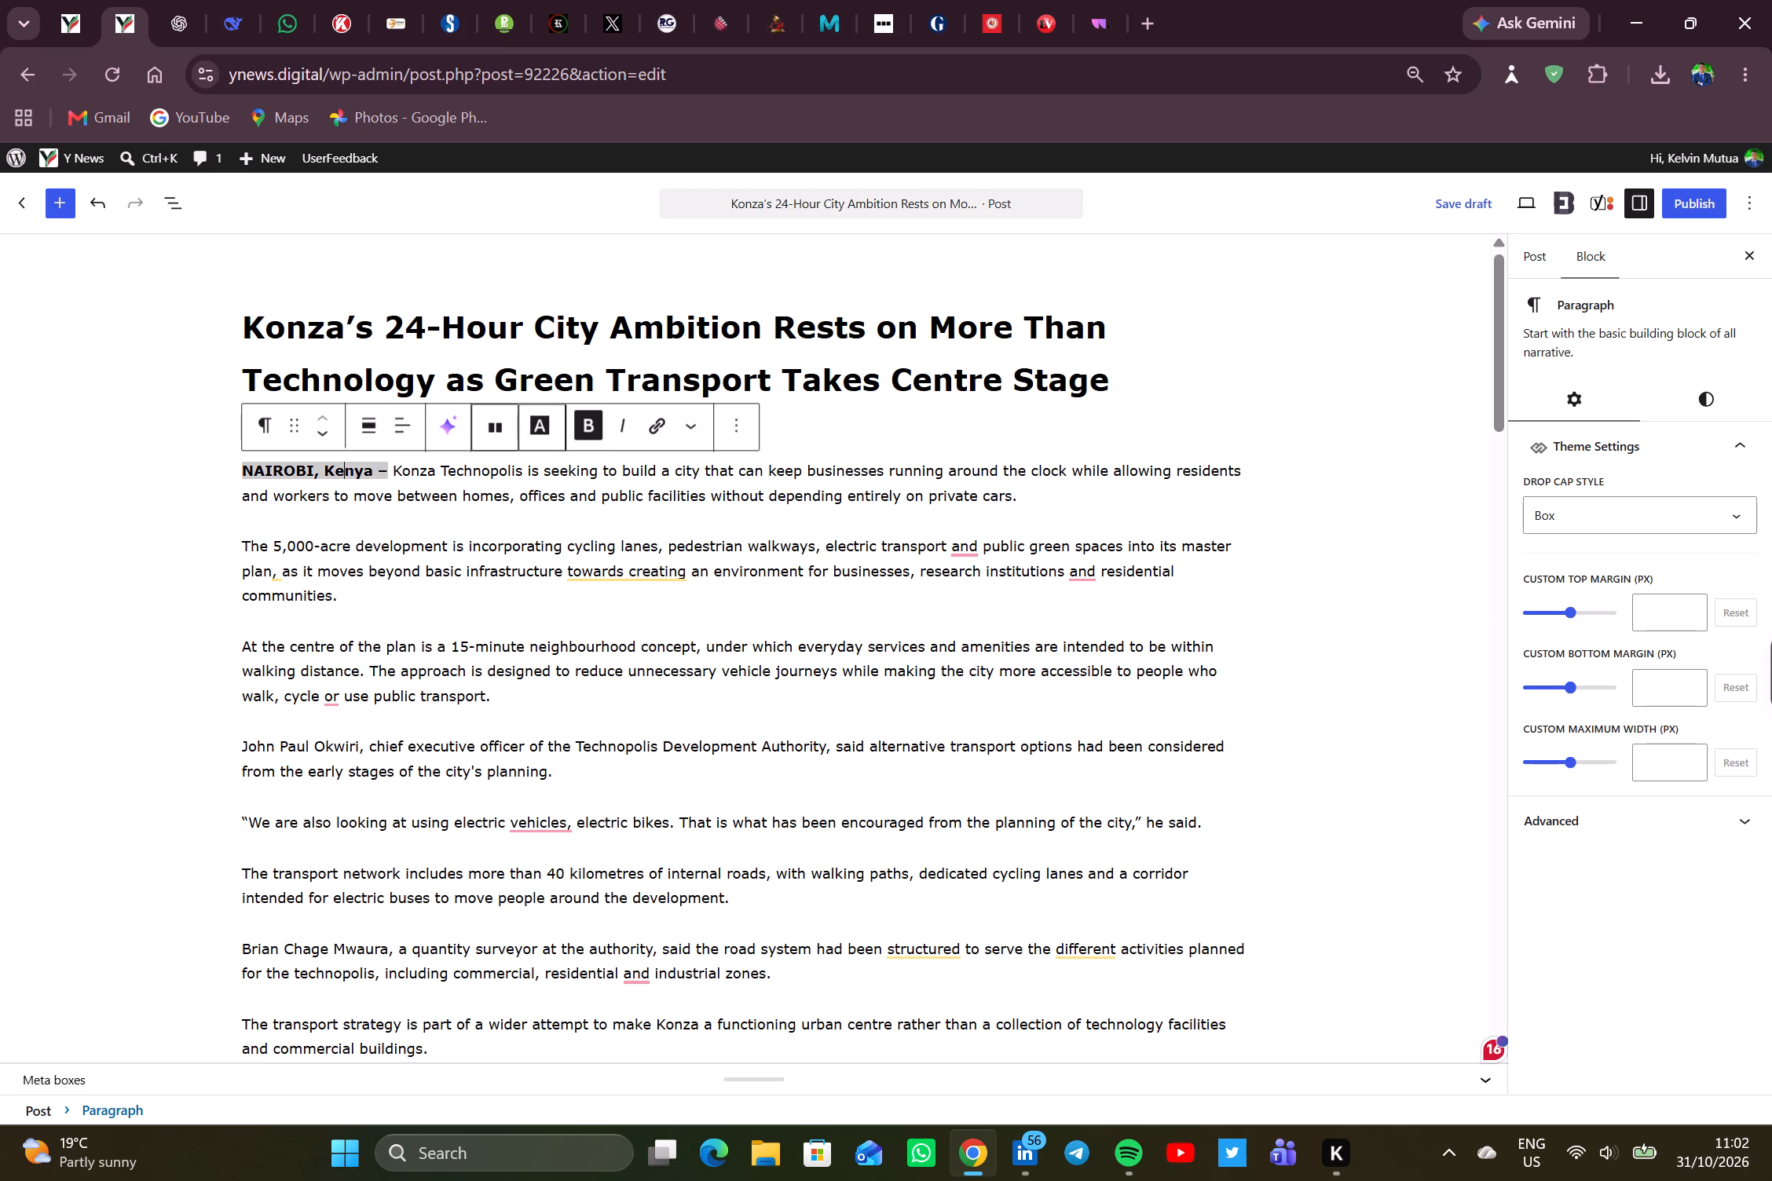
pyautogui.click(599, 435)
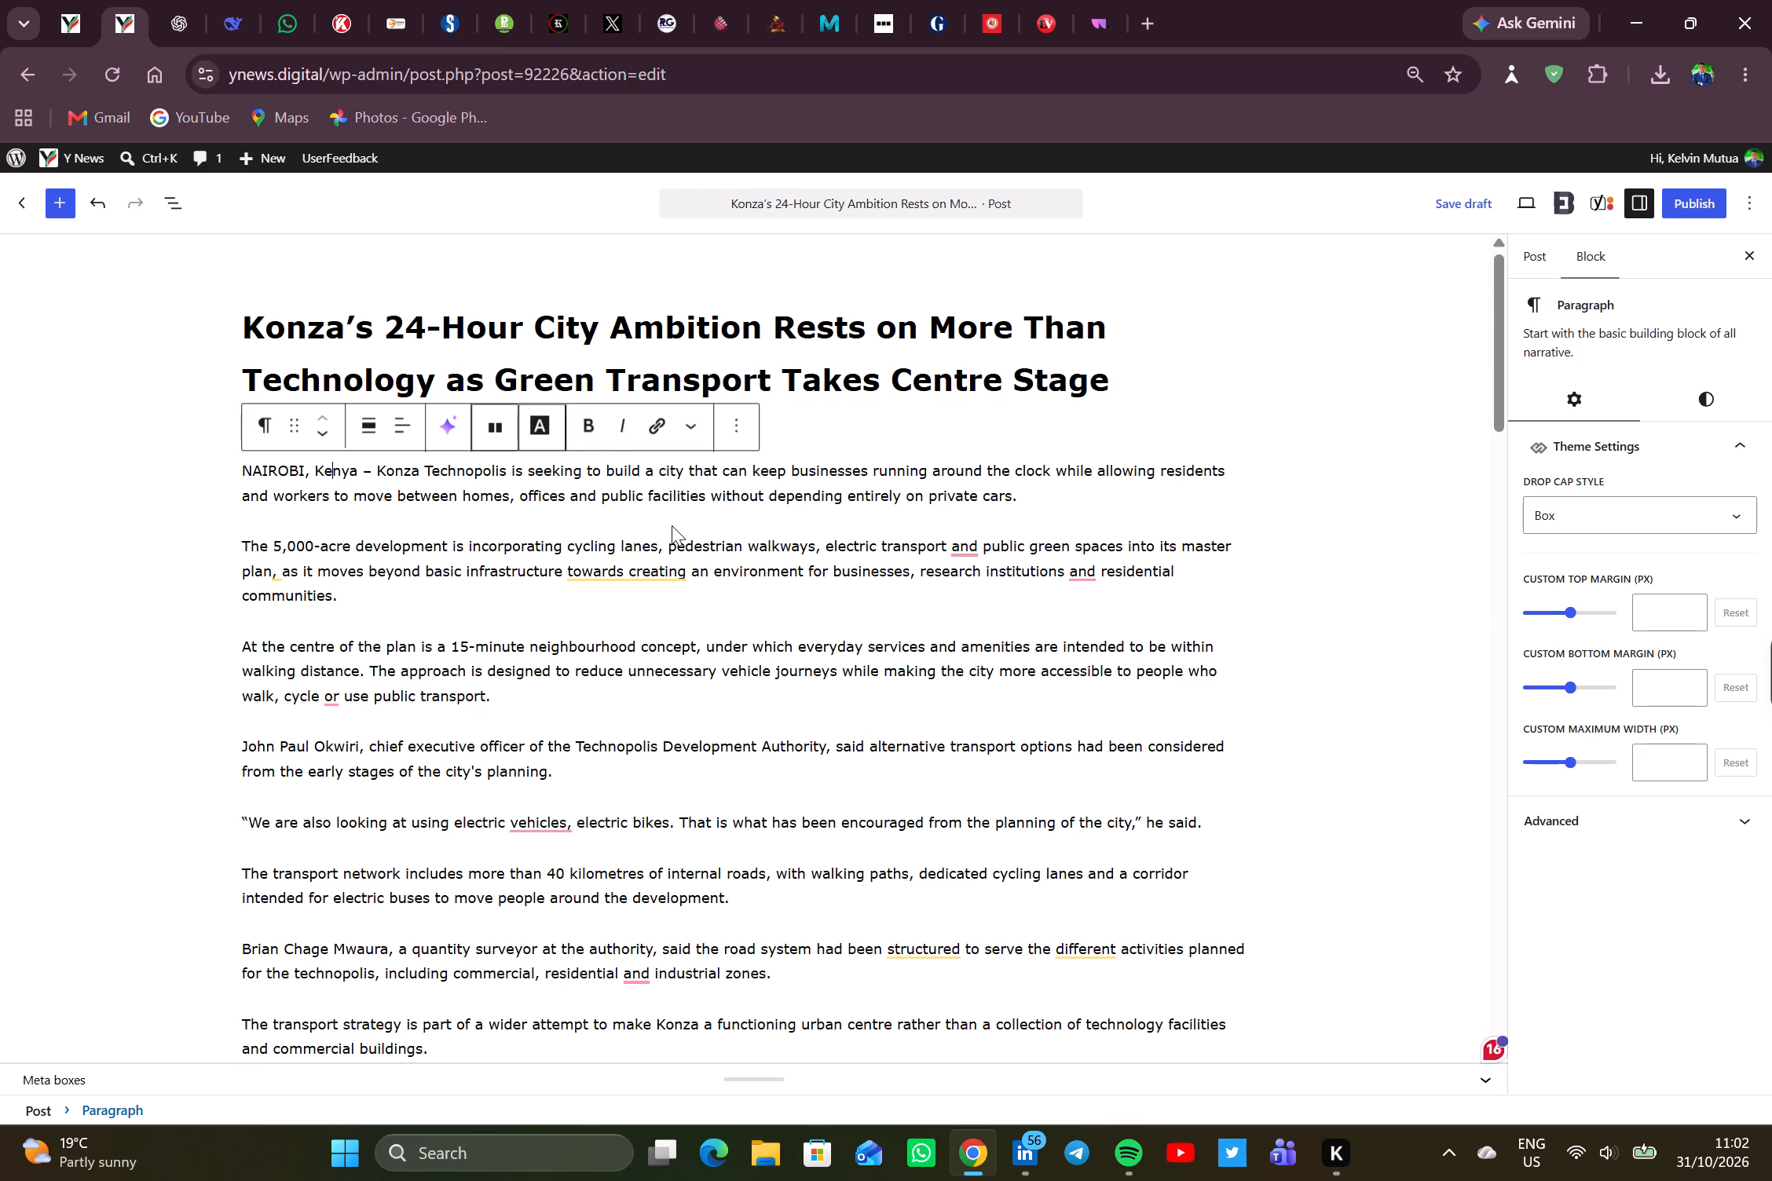
# Review the opening paragraphs of the pasted Konza article down to the green-city model section.
pyautogui.scroll(-2, 672, 525)
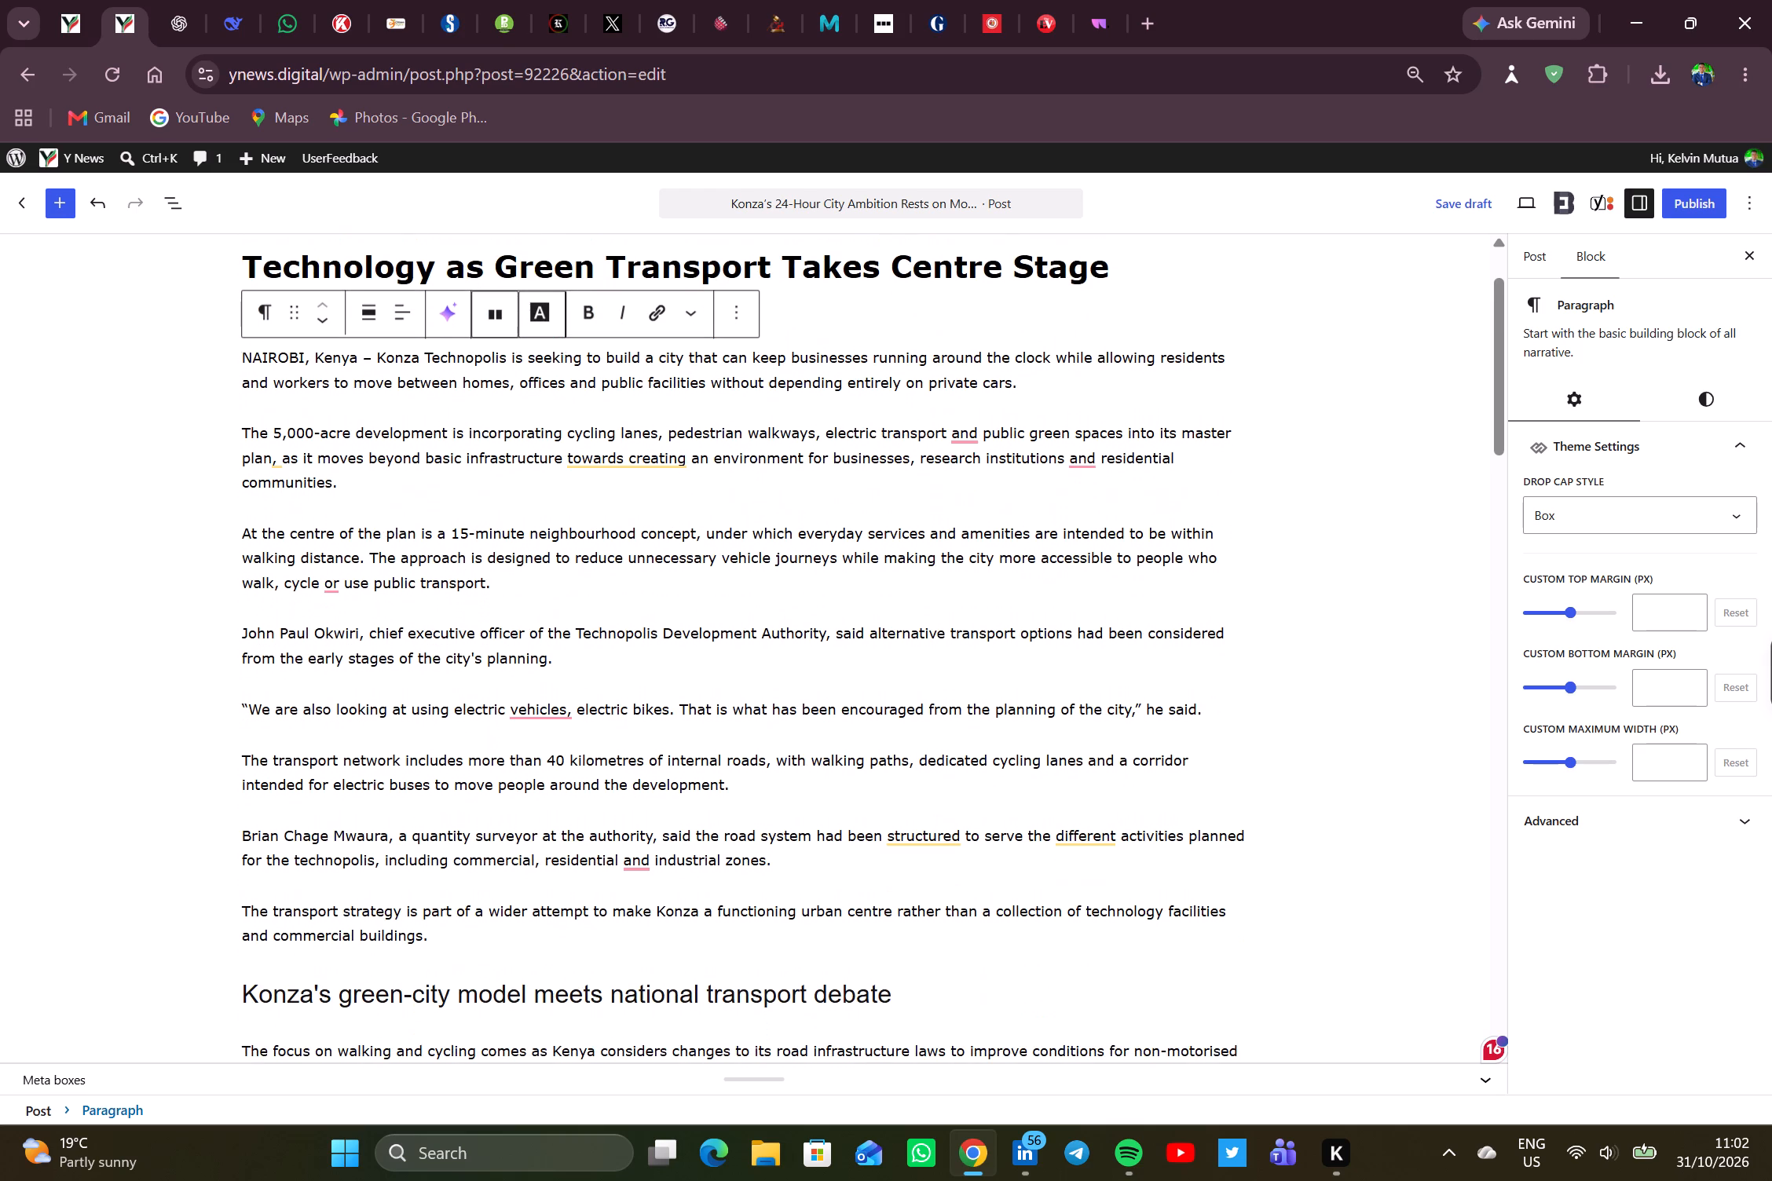
pyautogui.scroll(-2, 672, 525)
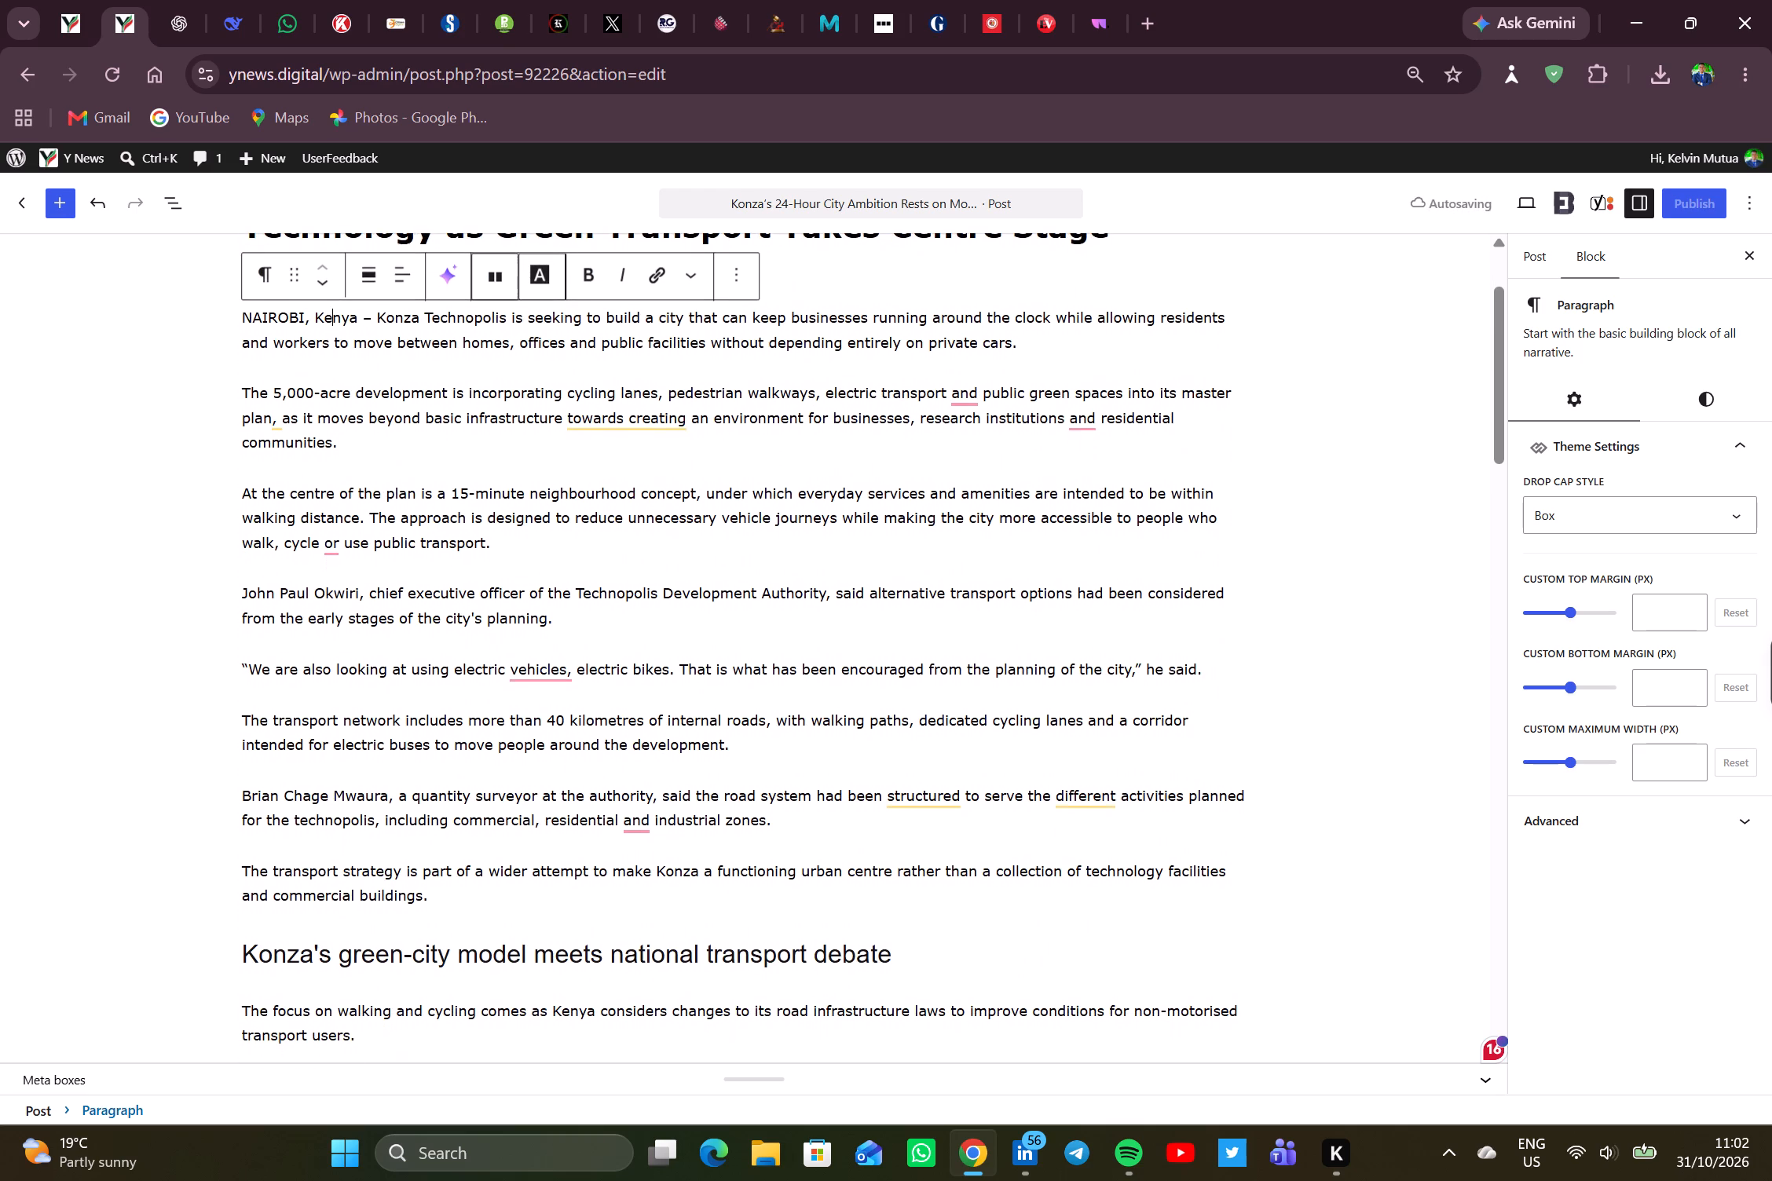
pyautogui.scroll(-1, 672, 525)
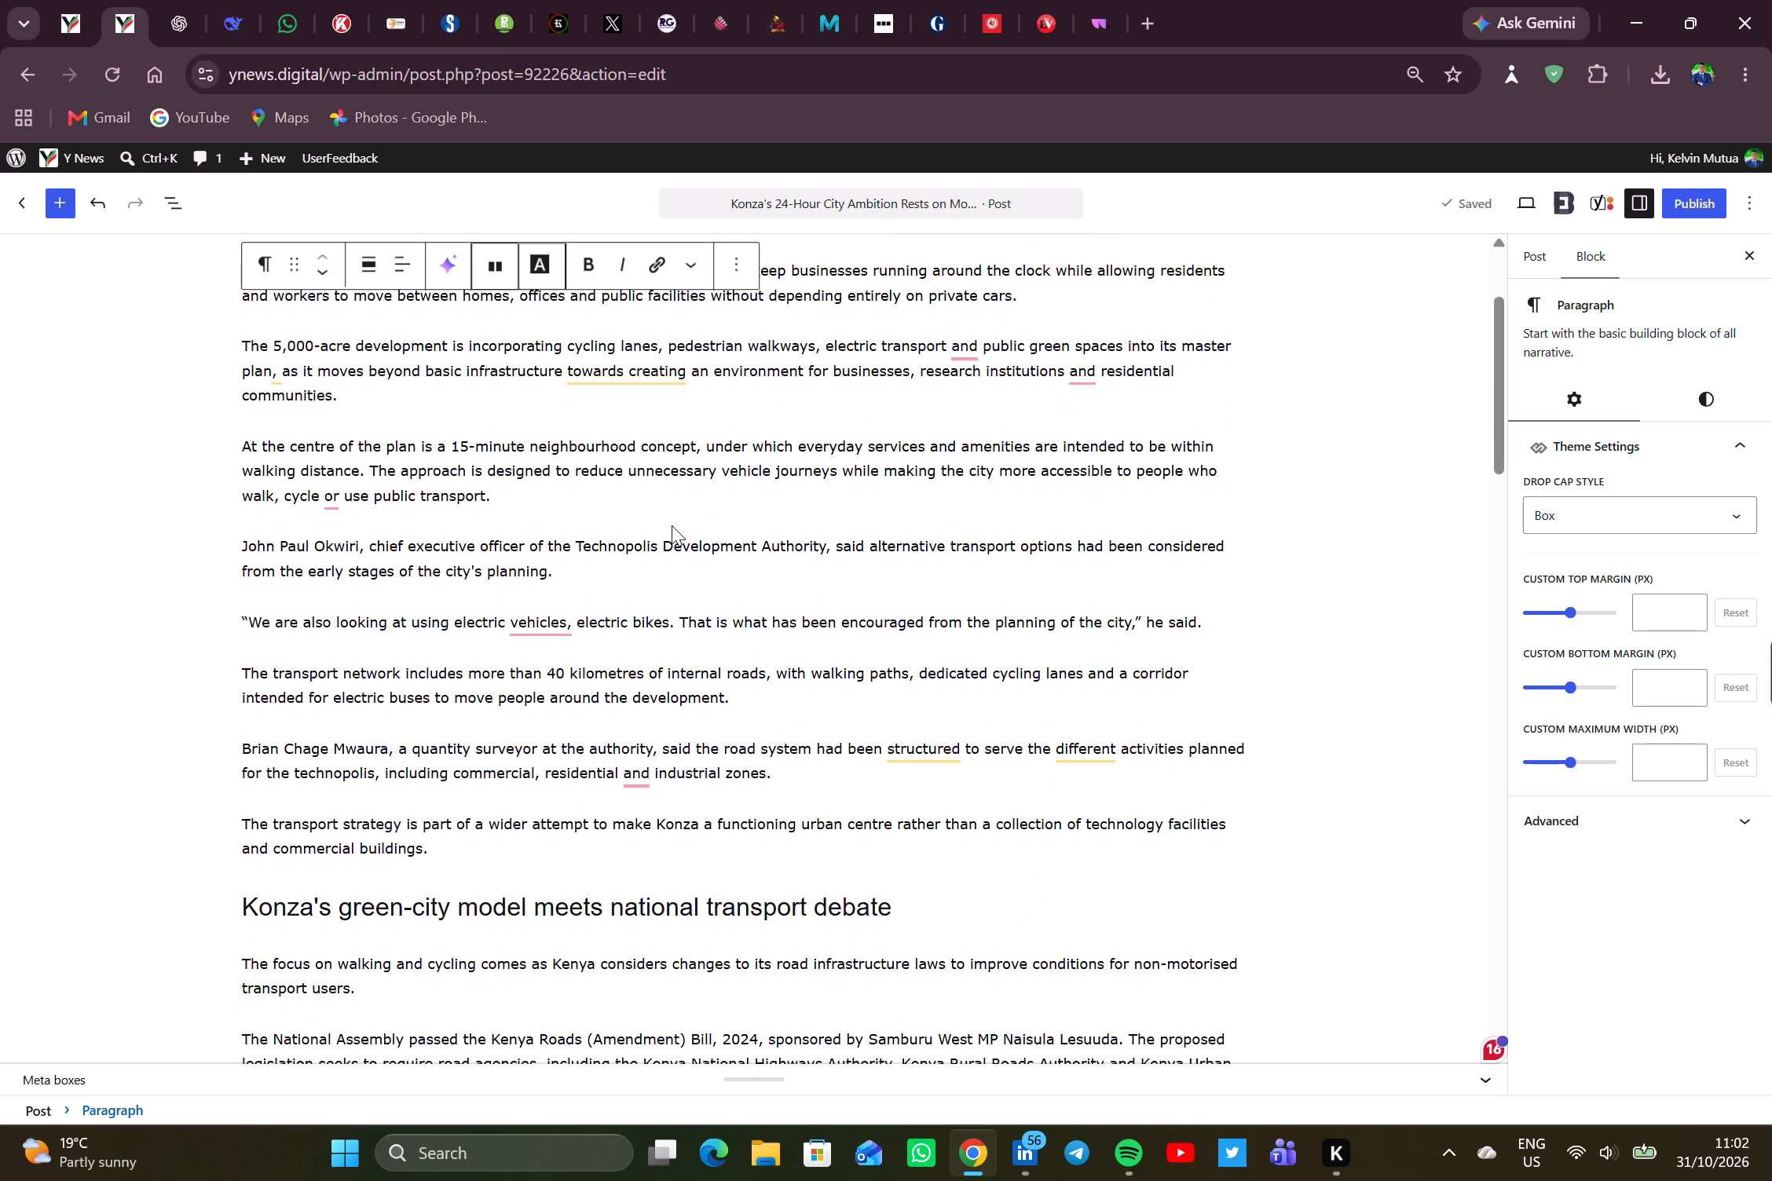
pyautogui.scroll(-1, 672, 525)
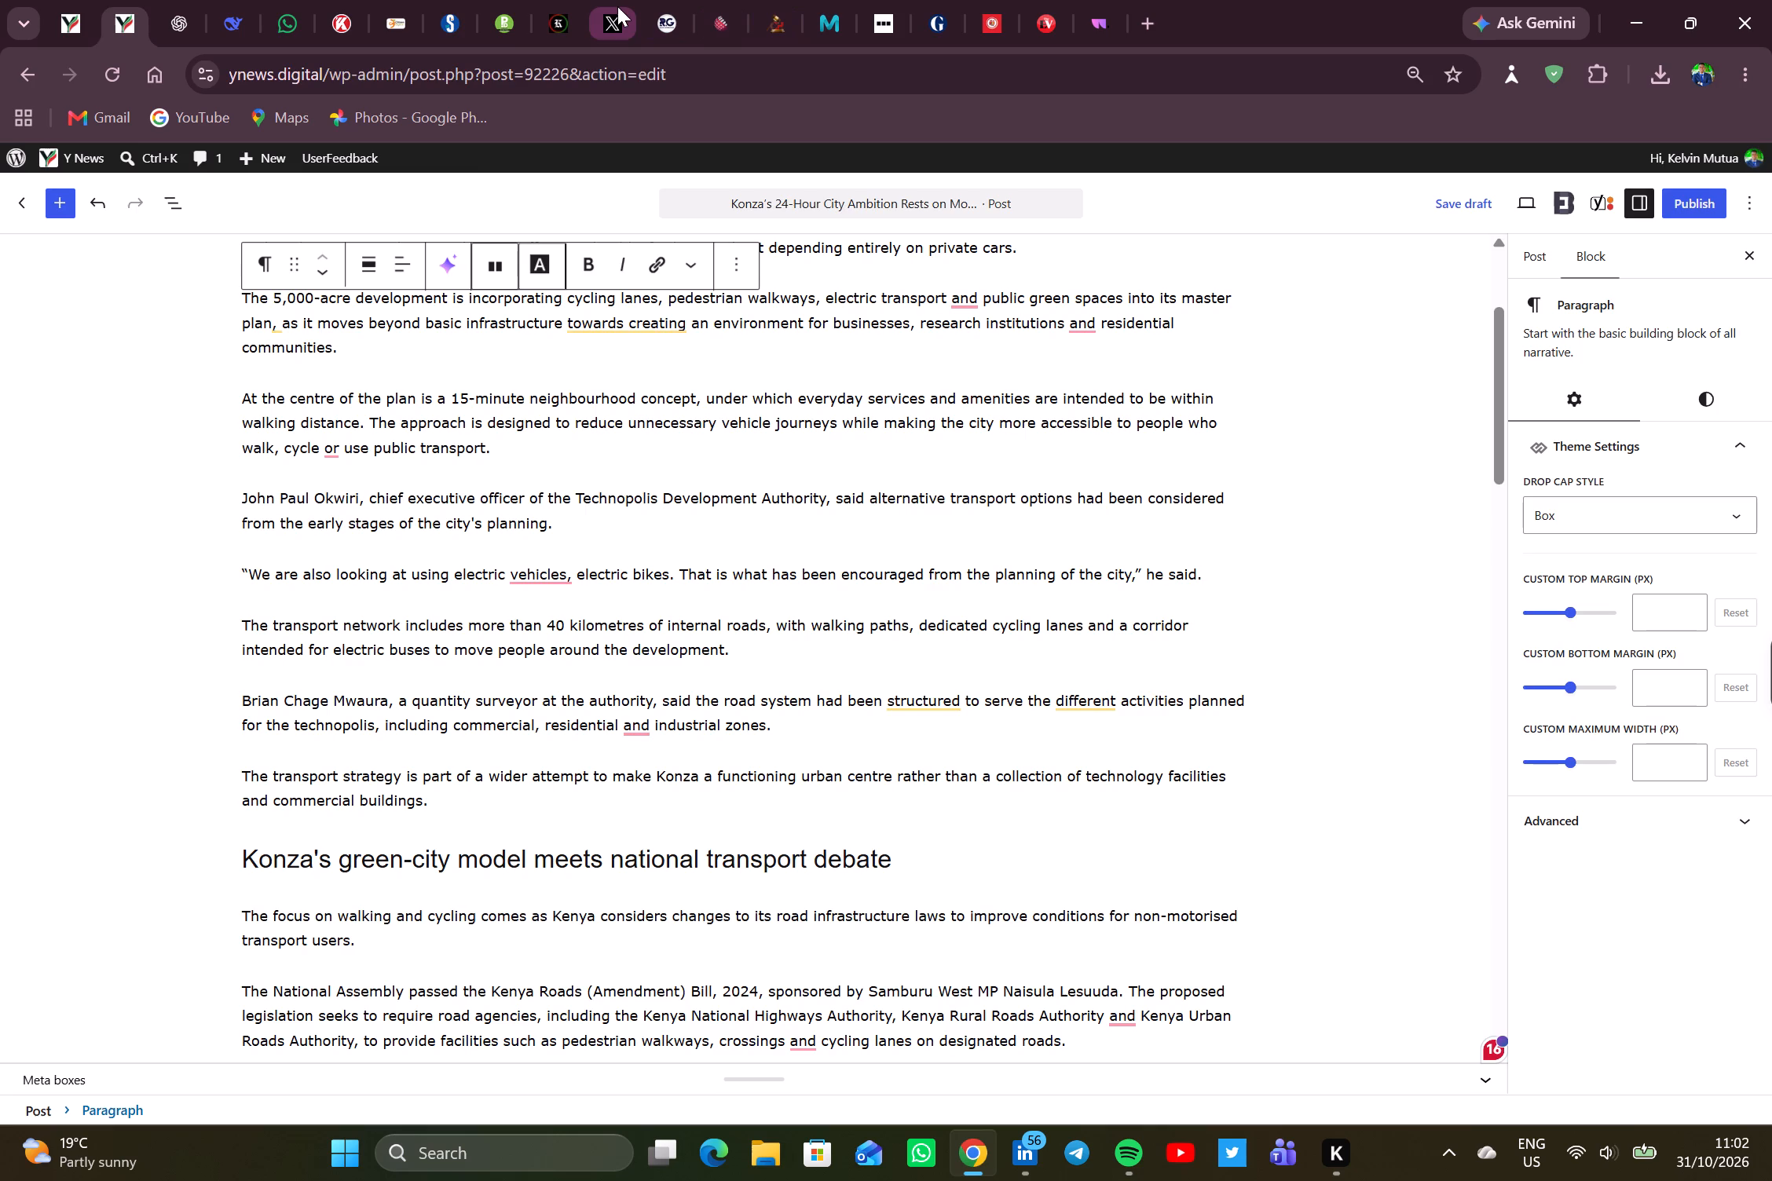
# Save The Kenyan Pundit's Konza road photo with the cycle-lane sign from X to Downloads as konza-y-news.
pyautogui.click(617, 6)
pyautogui.scroll(2, 894, 640)
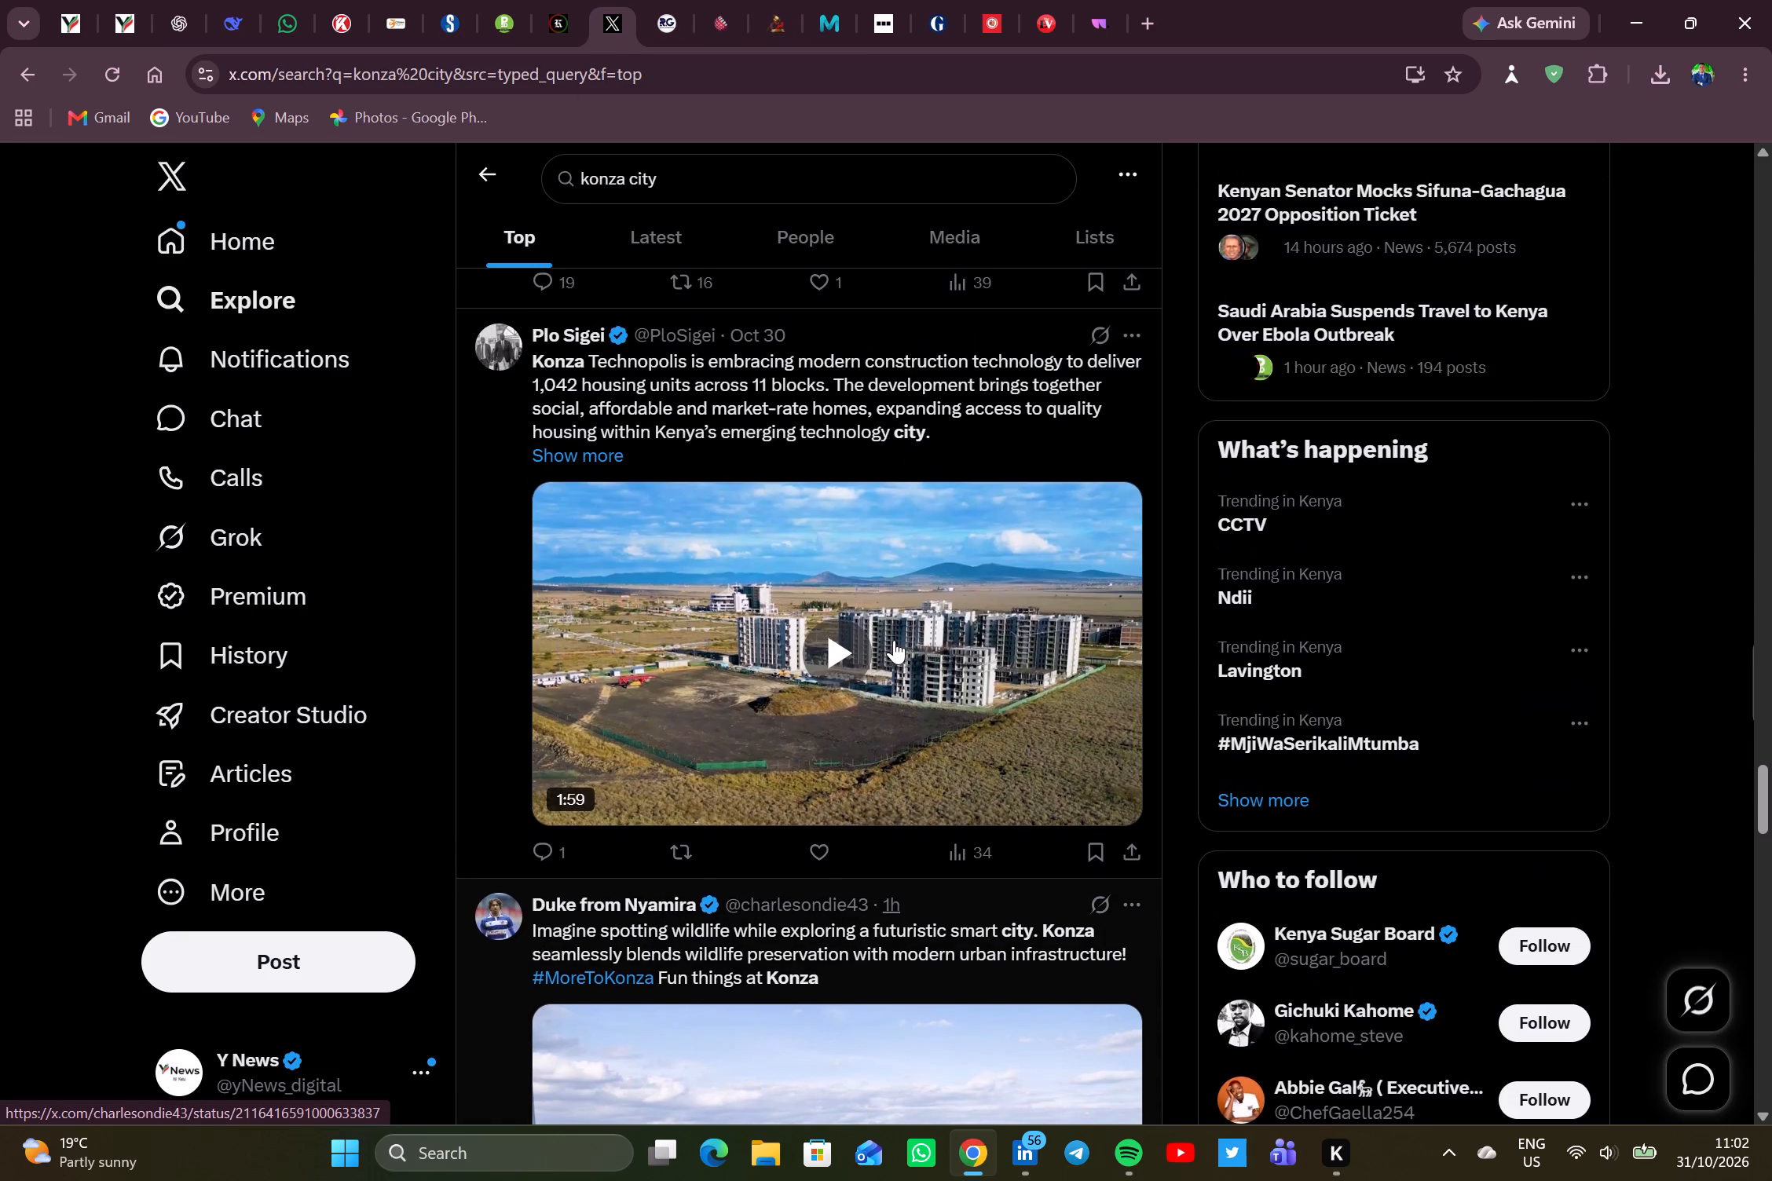
pyautogui.scroll(3, 894, 640)
pyautogui.scroll(-3, 894, 640)
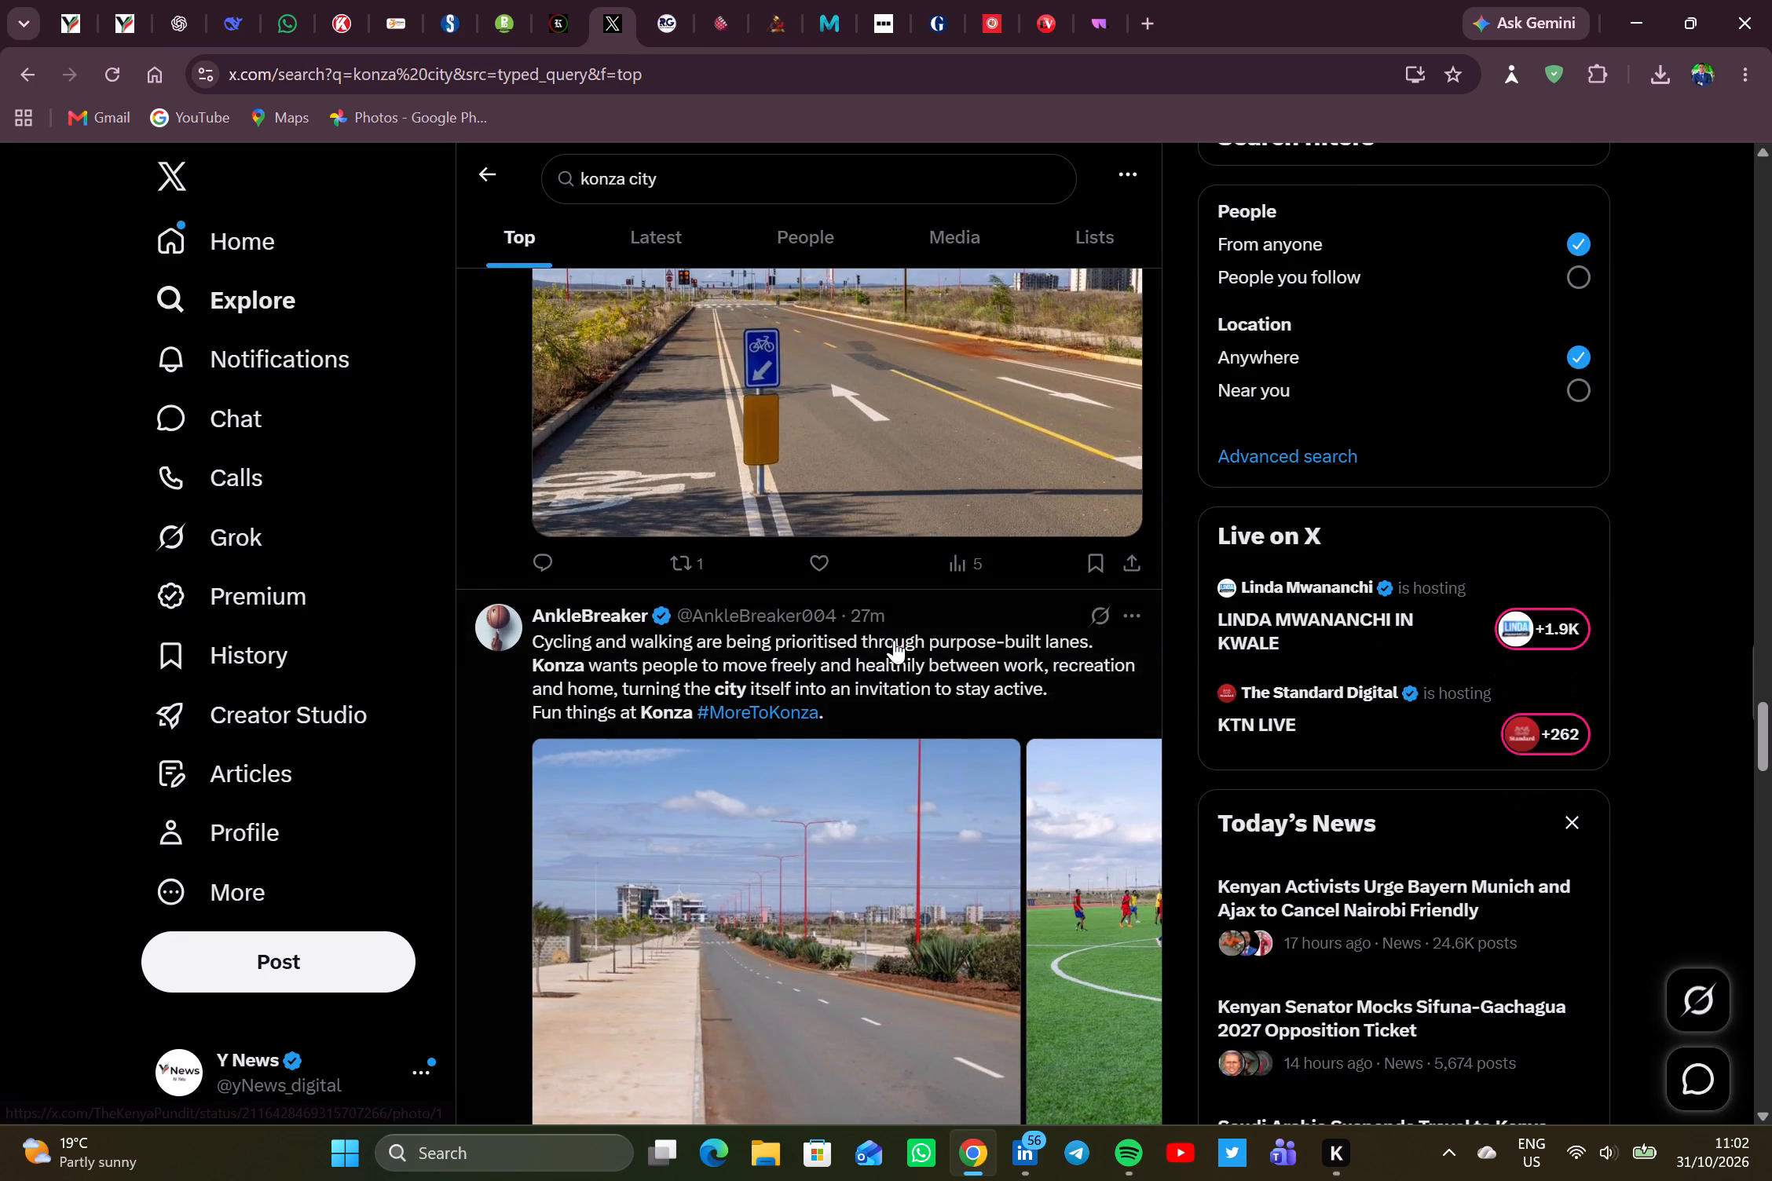
pyautogui.scroll(2, 890, 717)
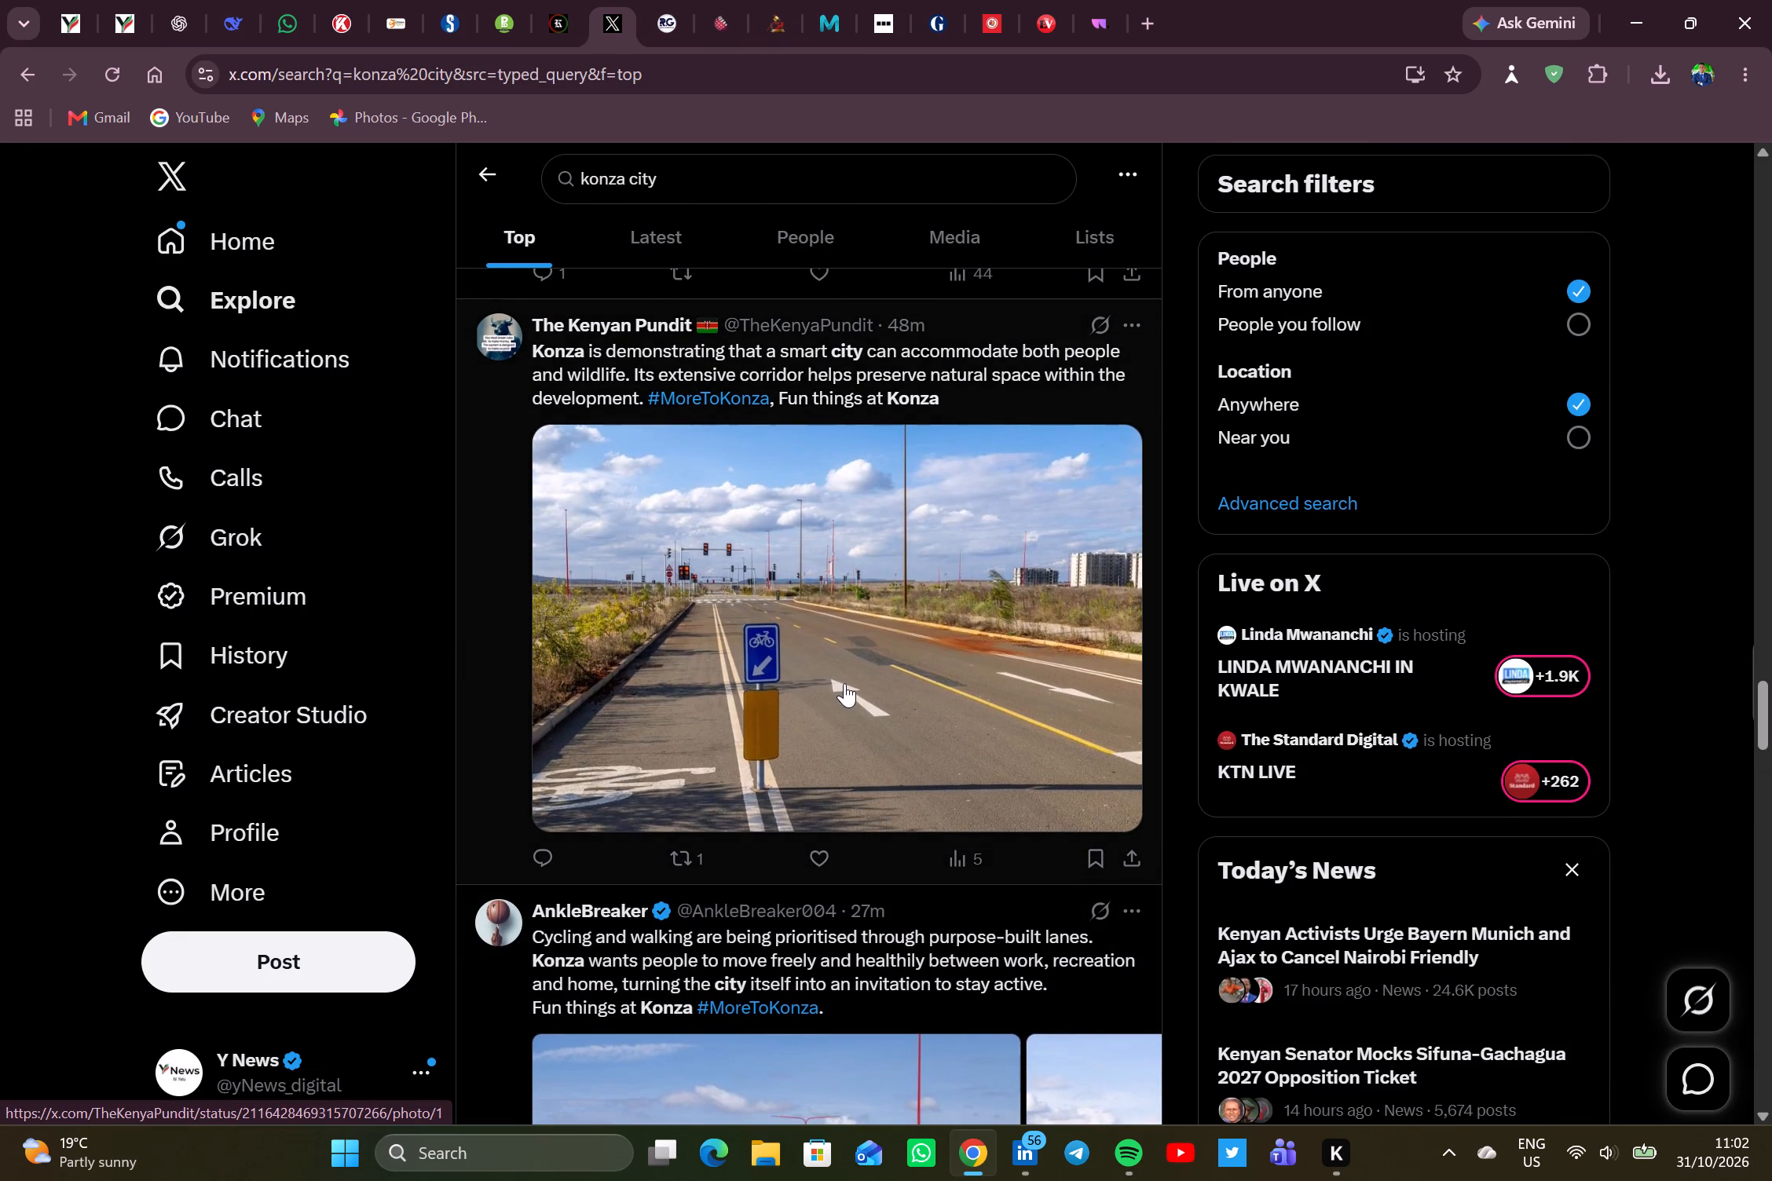
pyautogui.click(844, 683)
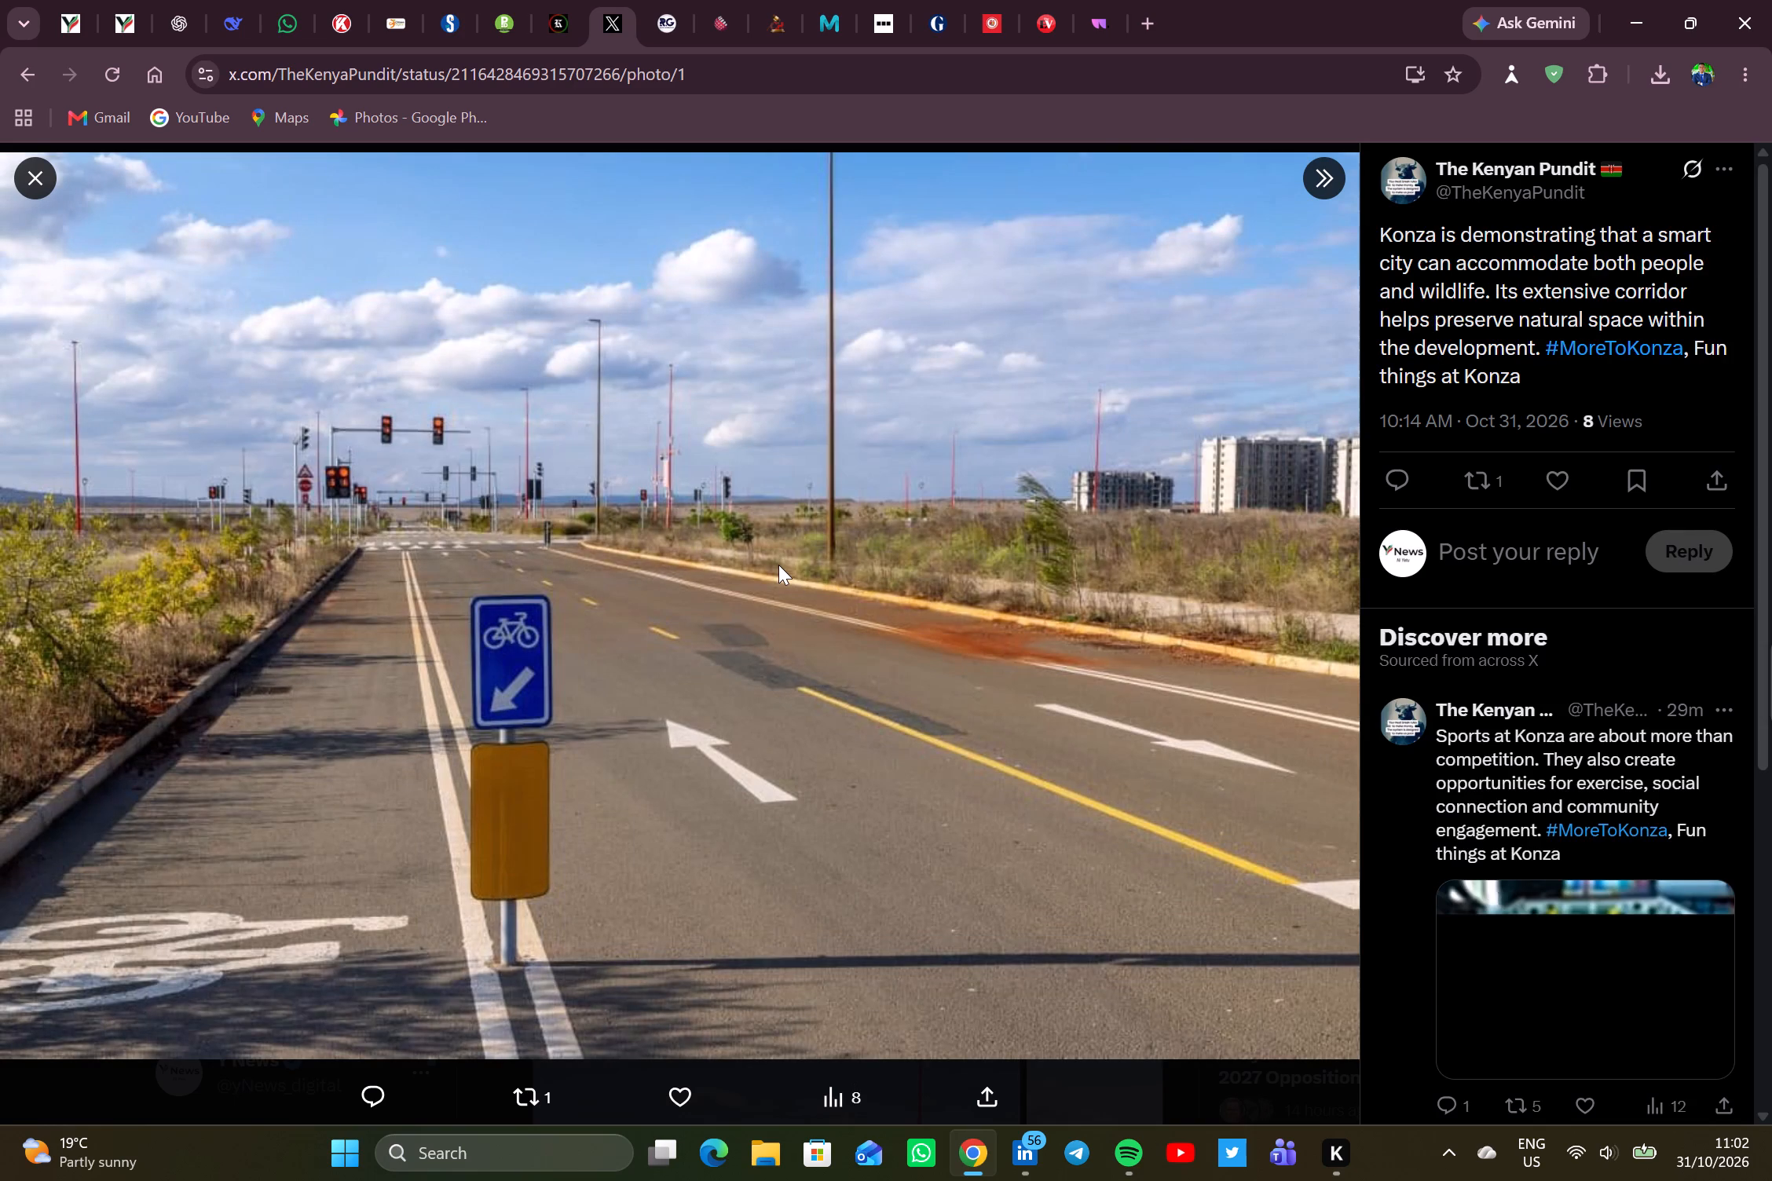
pyautogui.click(778, 565)
pyautogui.click(778, 565)
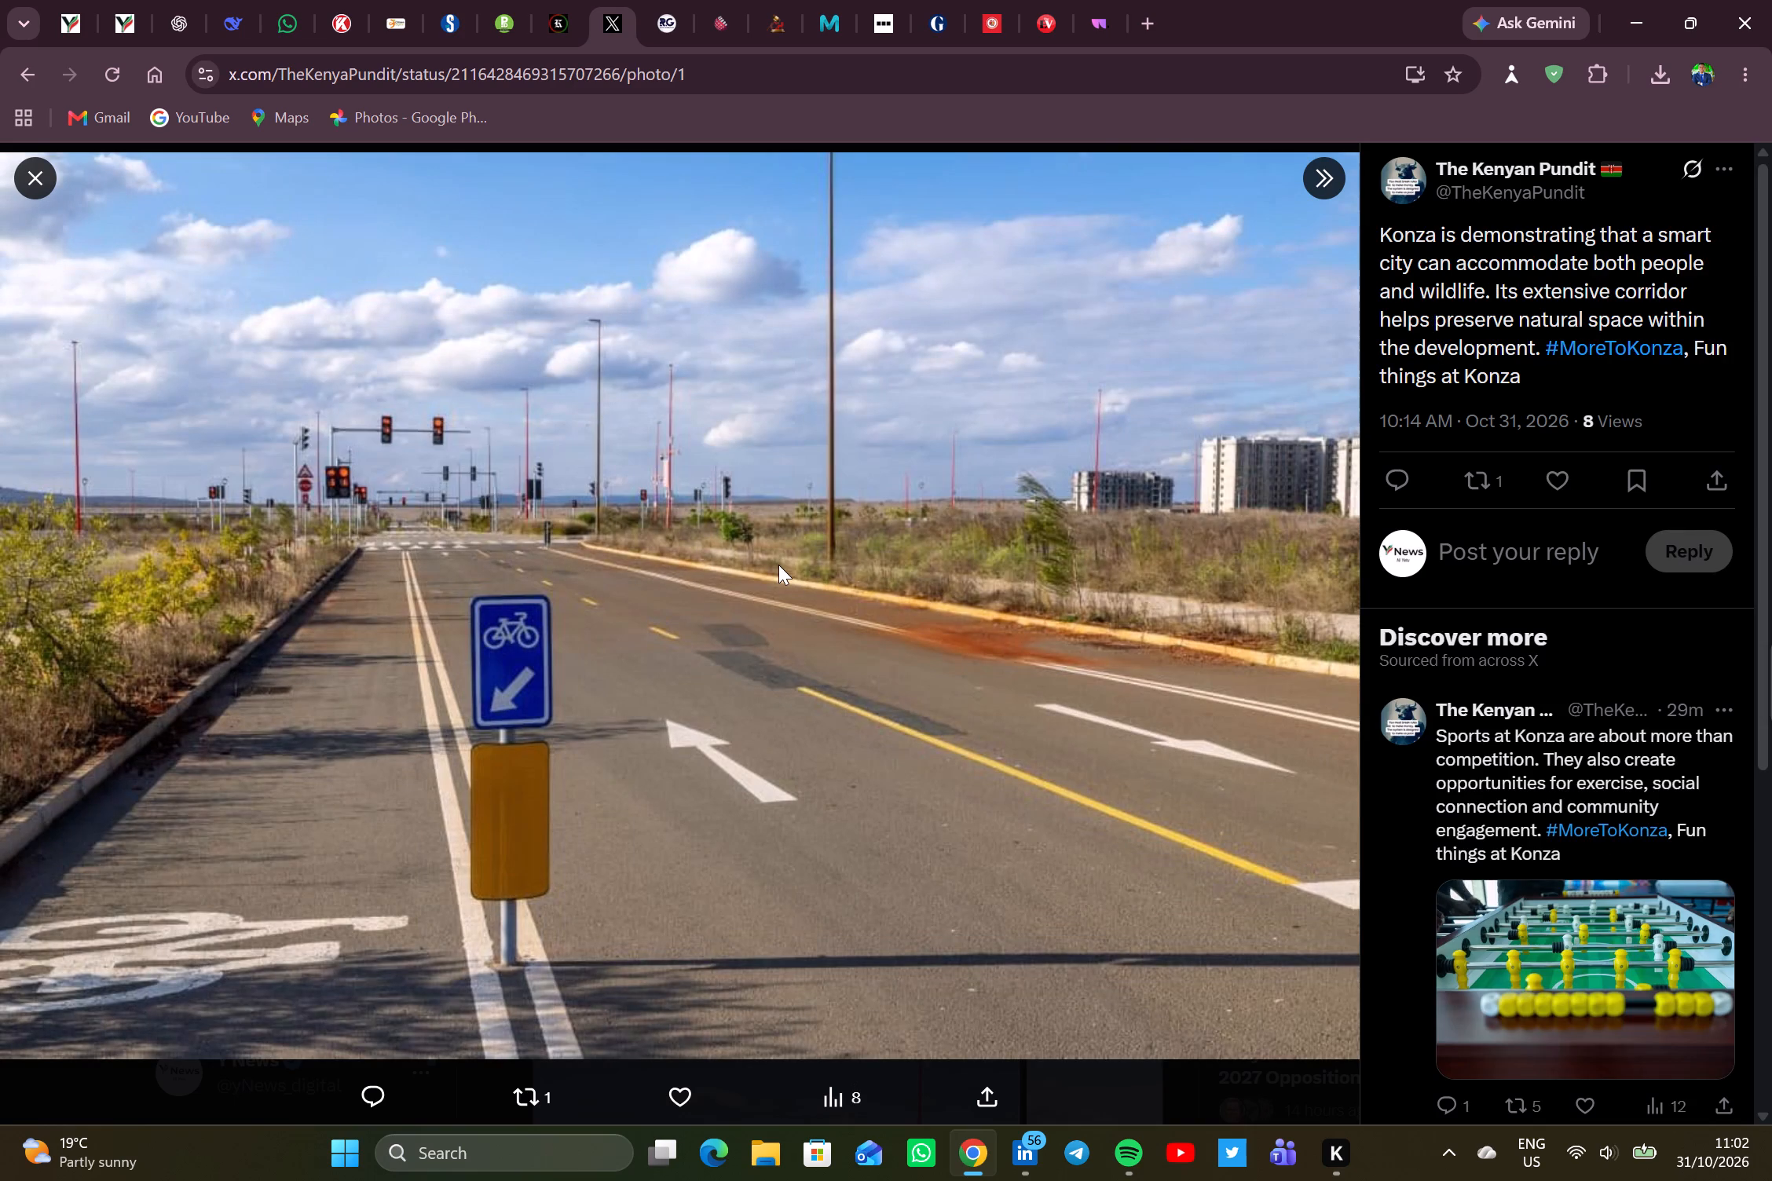
pyautogui.click(778, 565)
pyautogui.scroll(-3, 1531, 609)
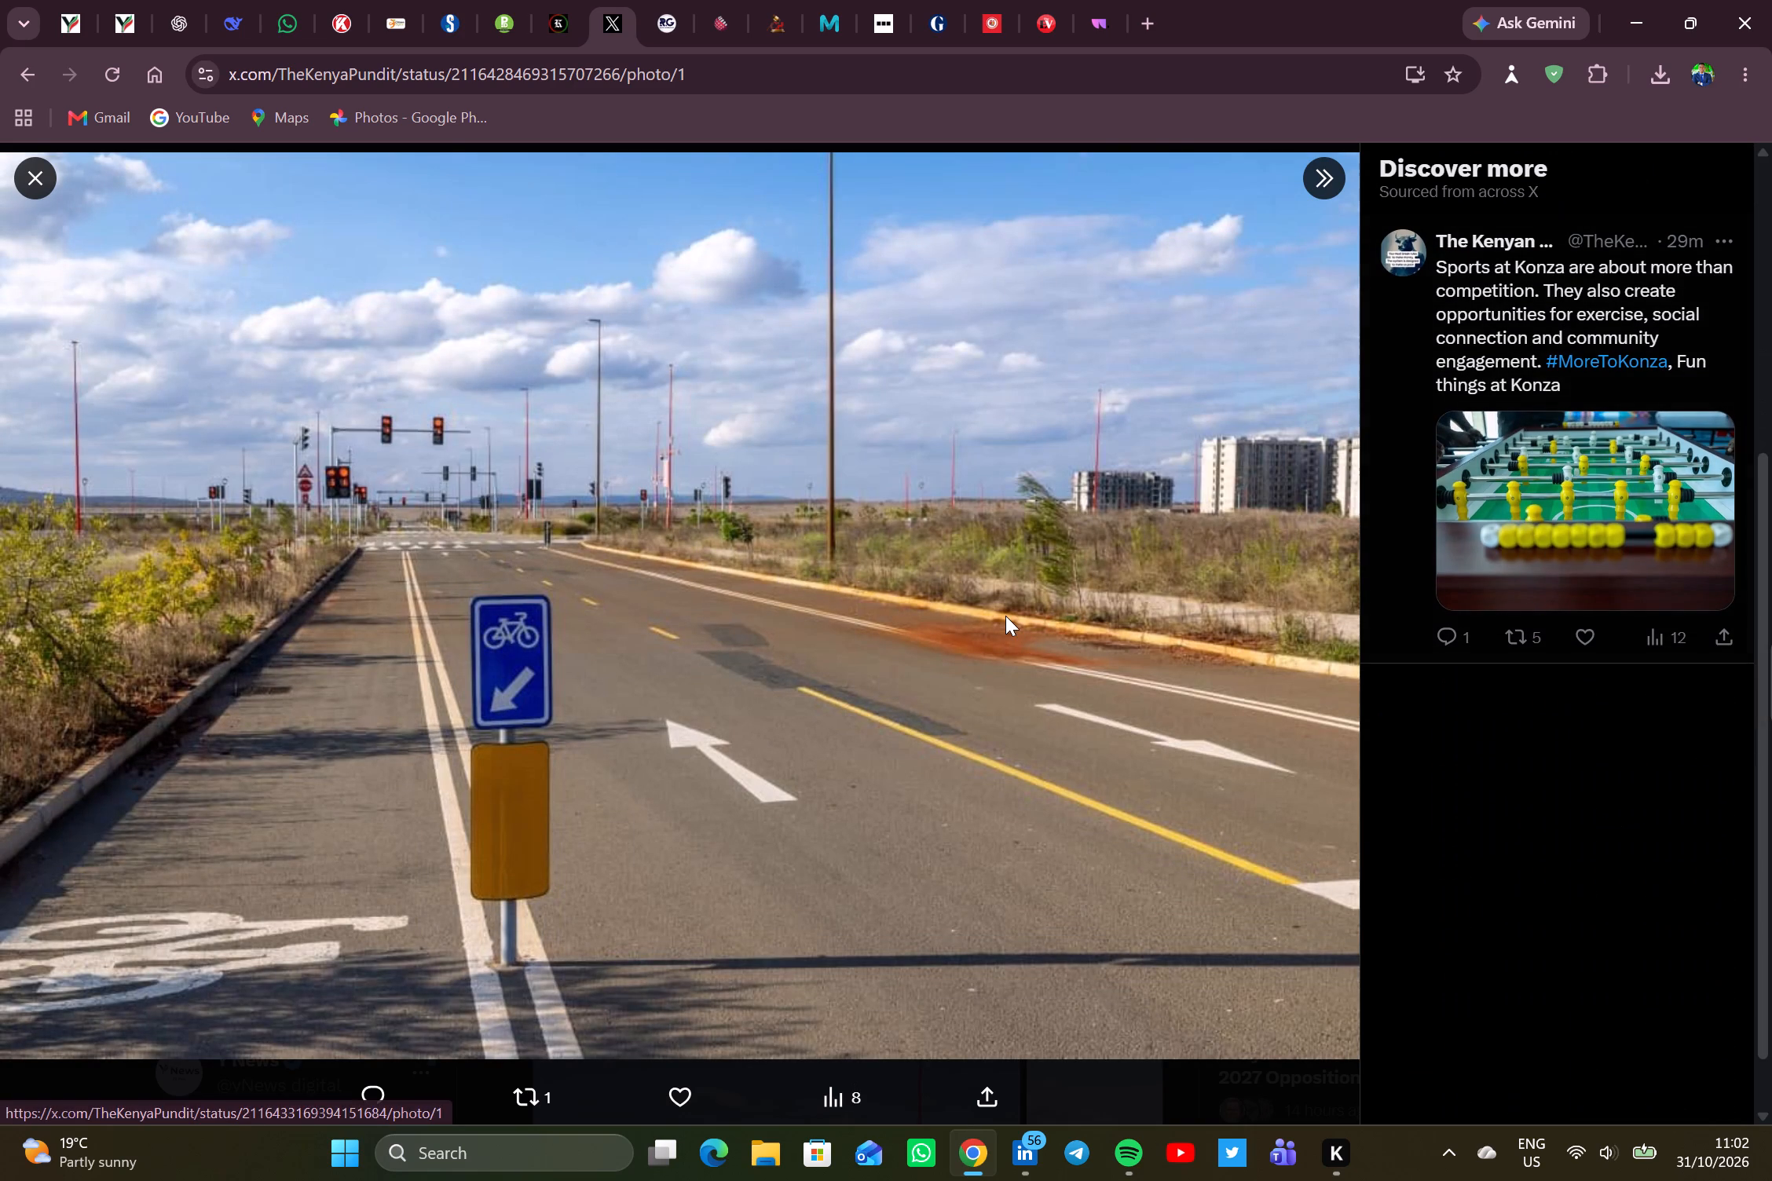
pyautogui.rightClick(698, 562)
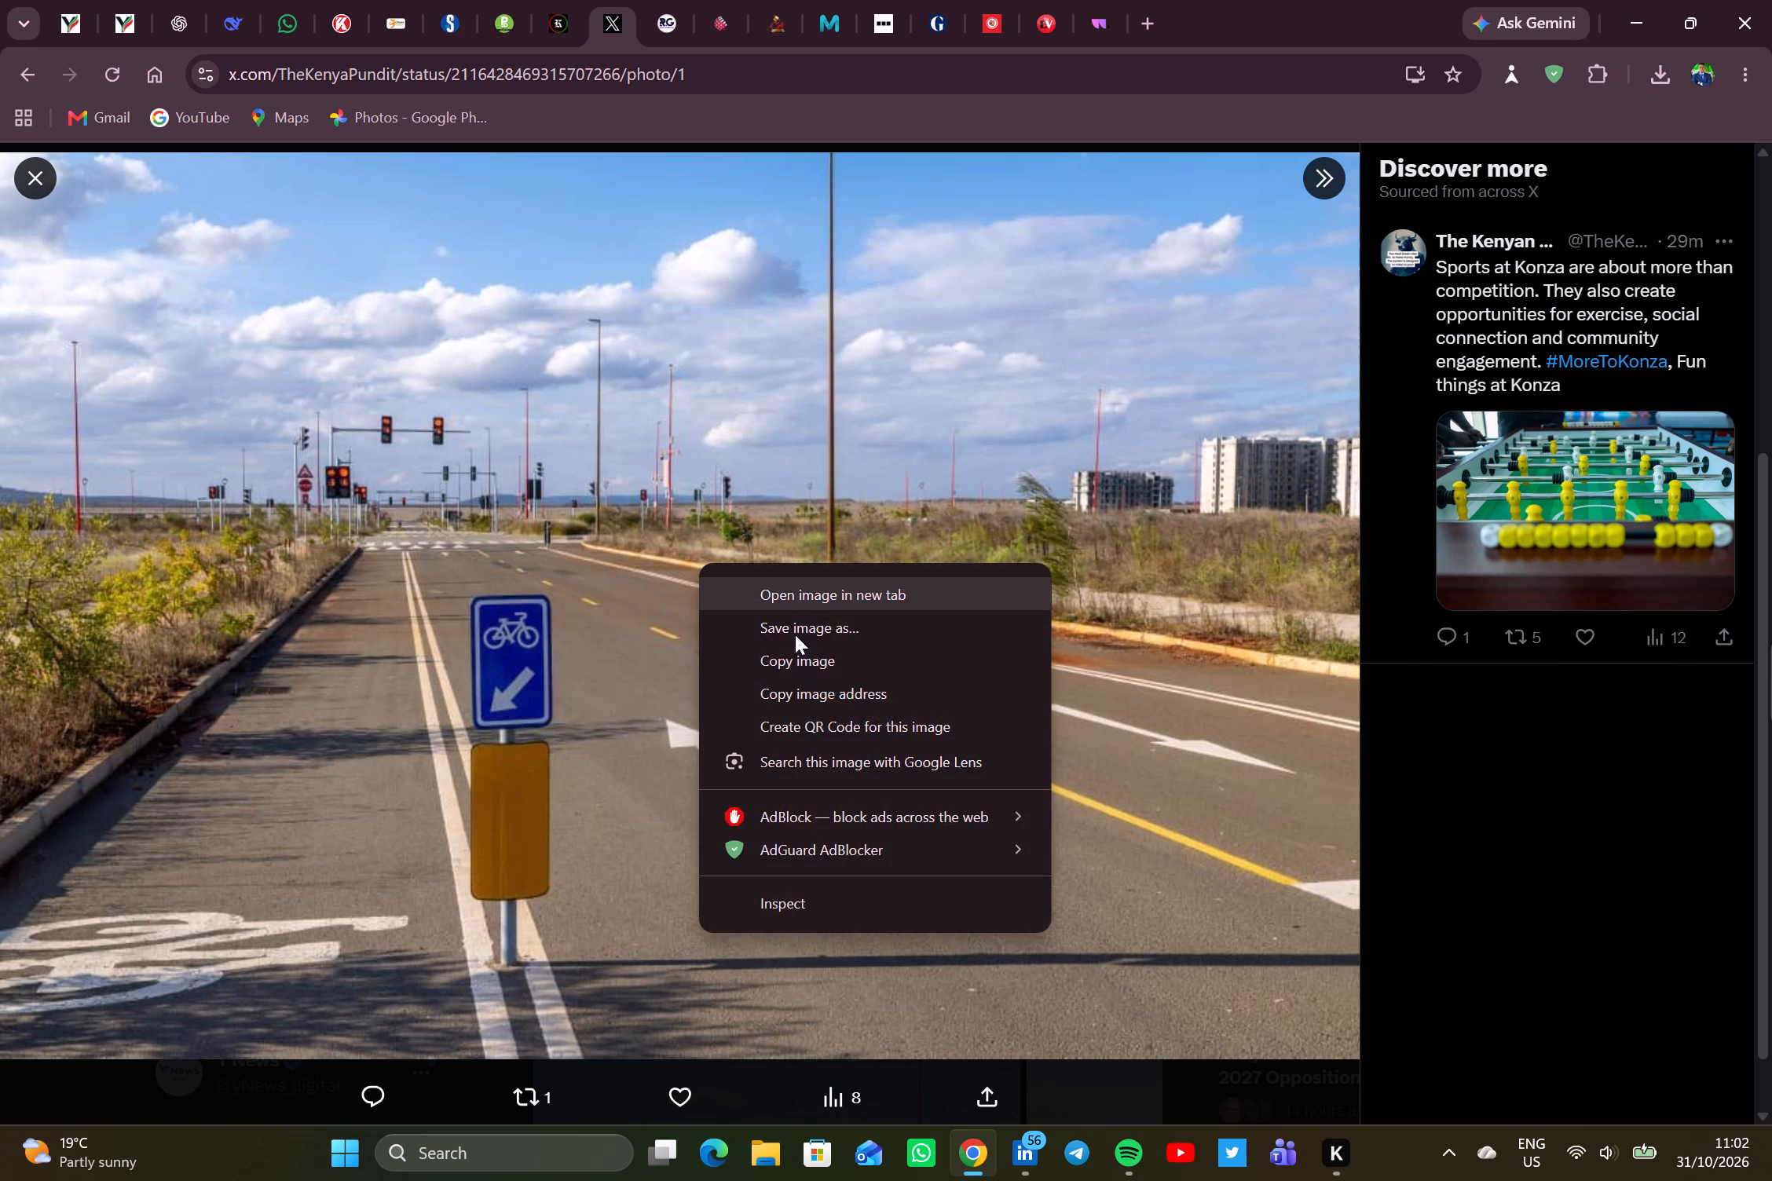
pyautogui.click(795, 634)
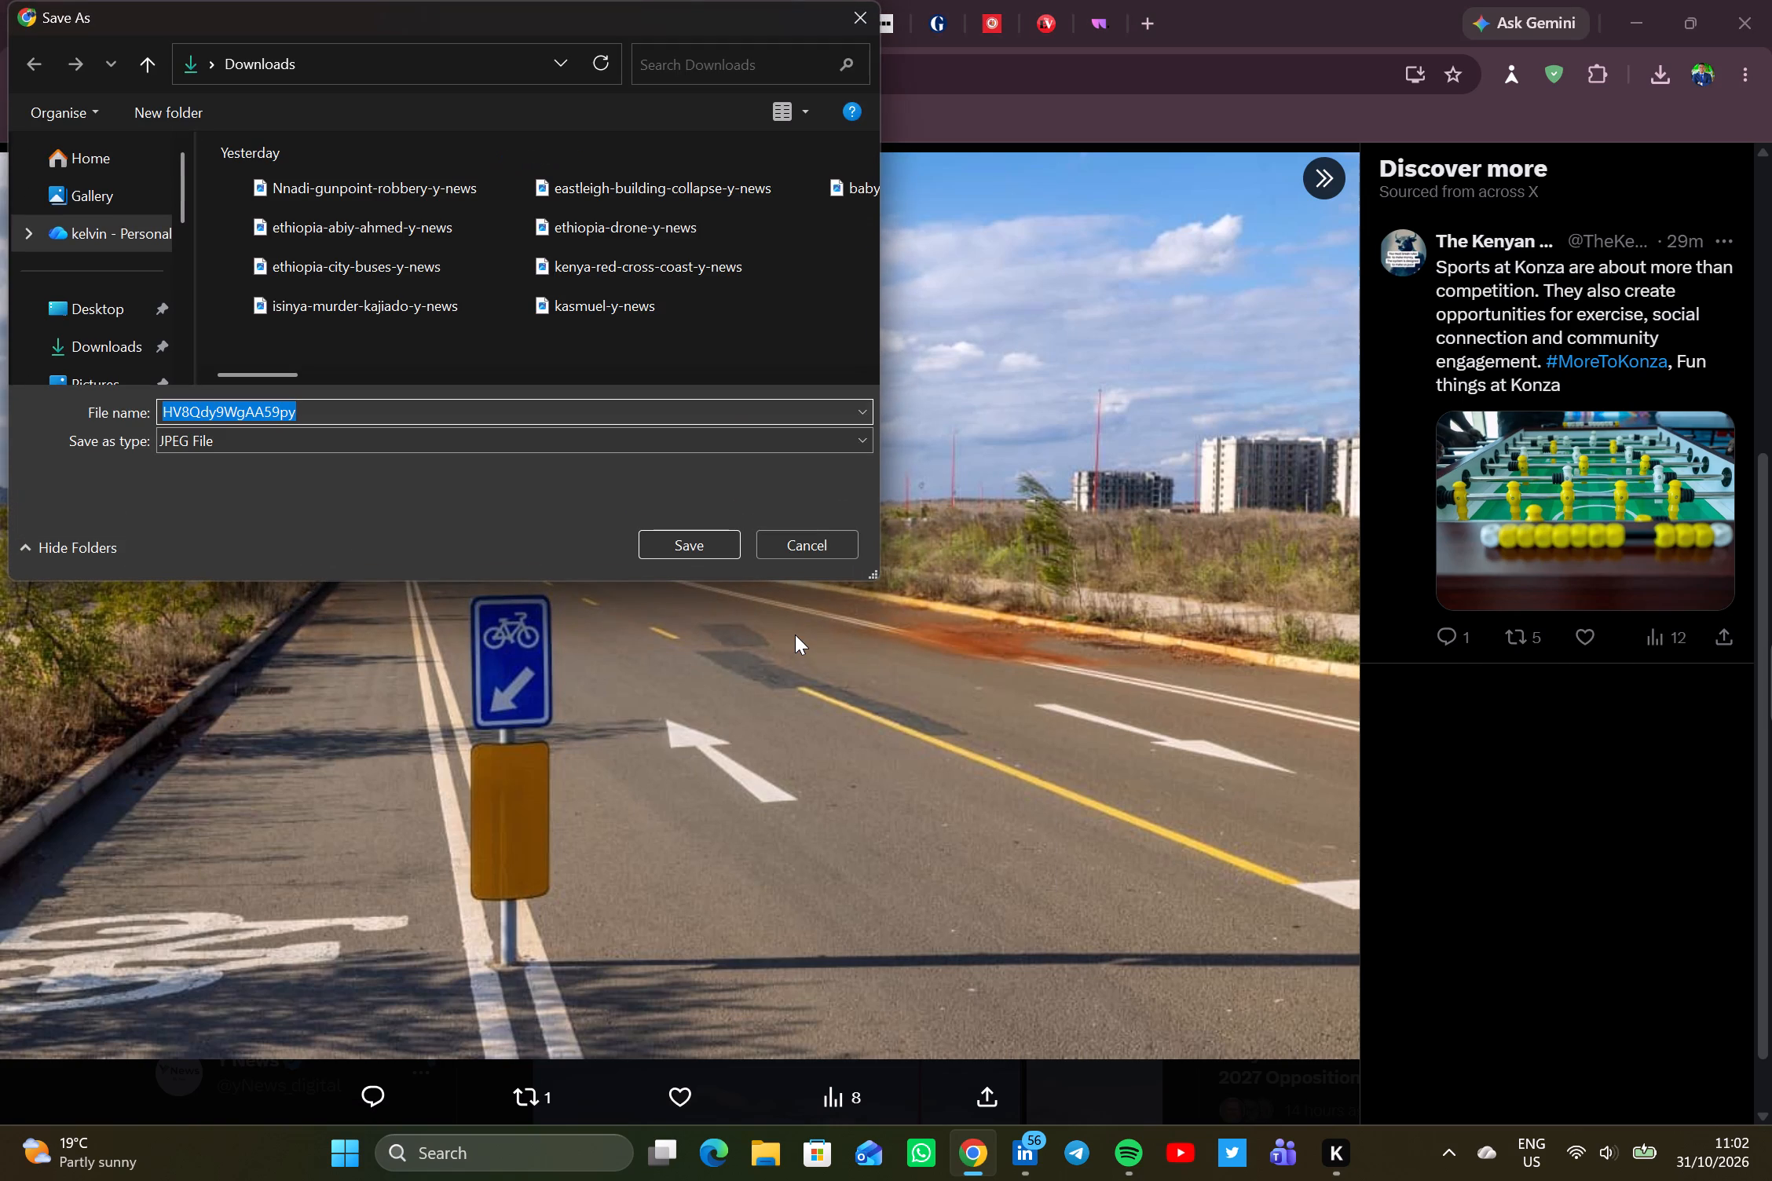
pyautogui.write('konza-y-news')
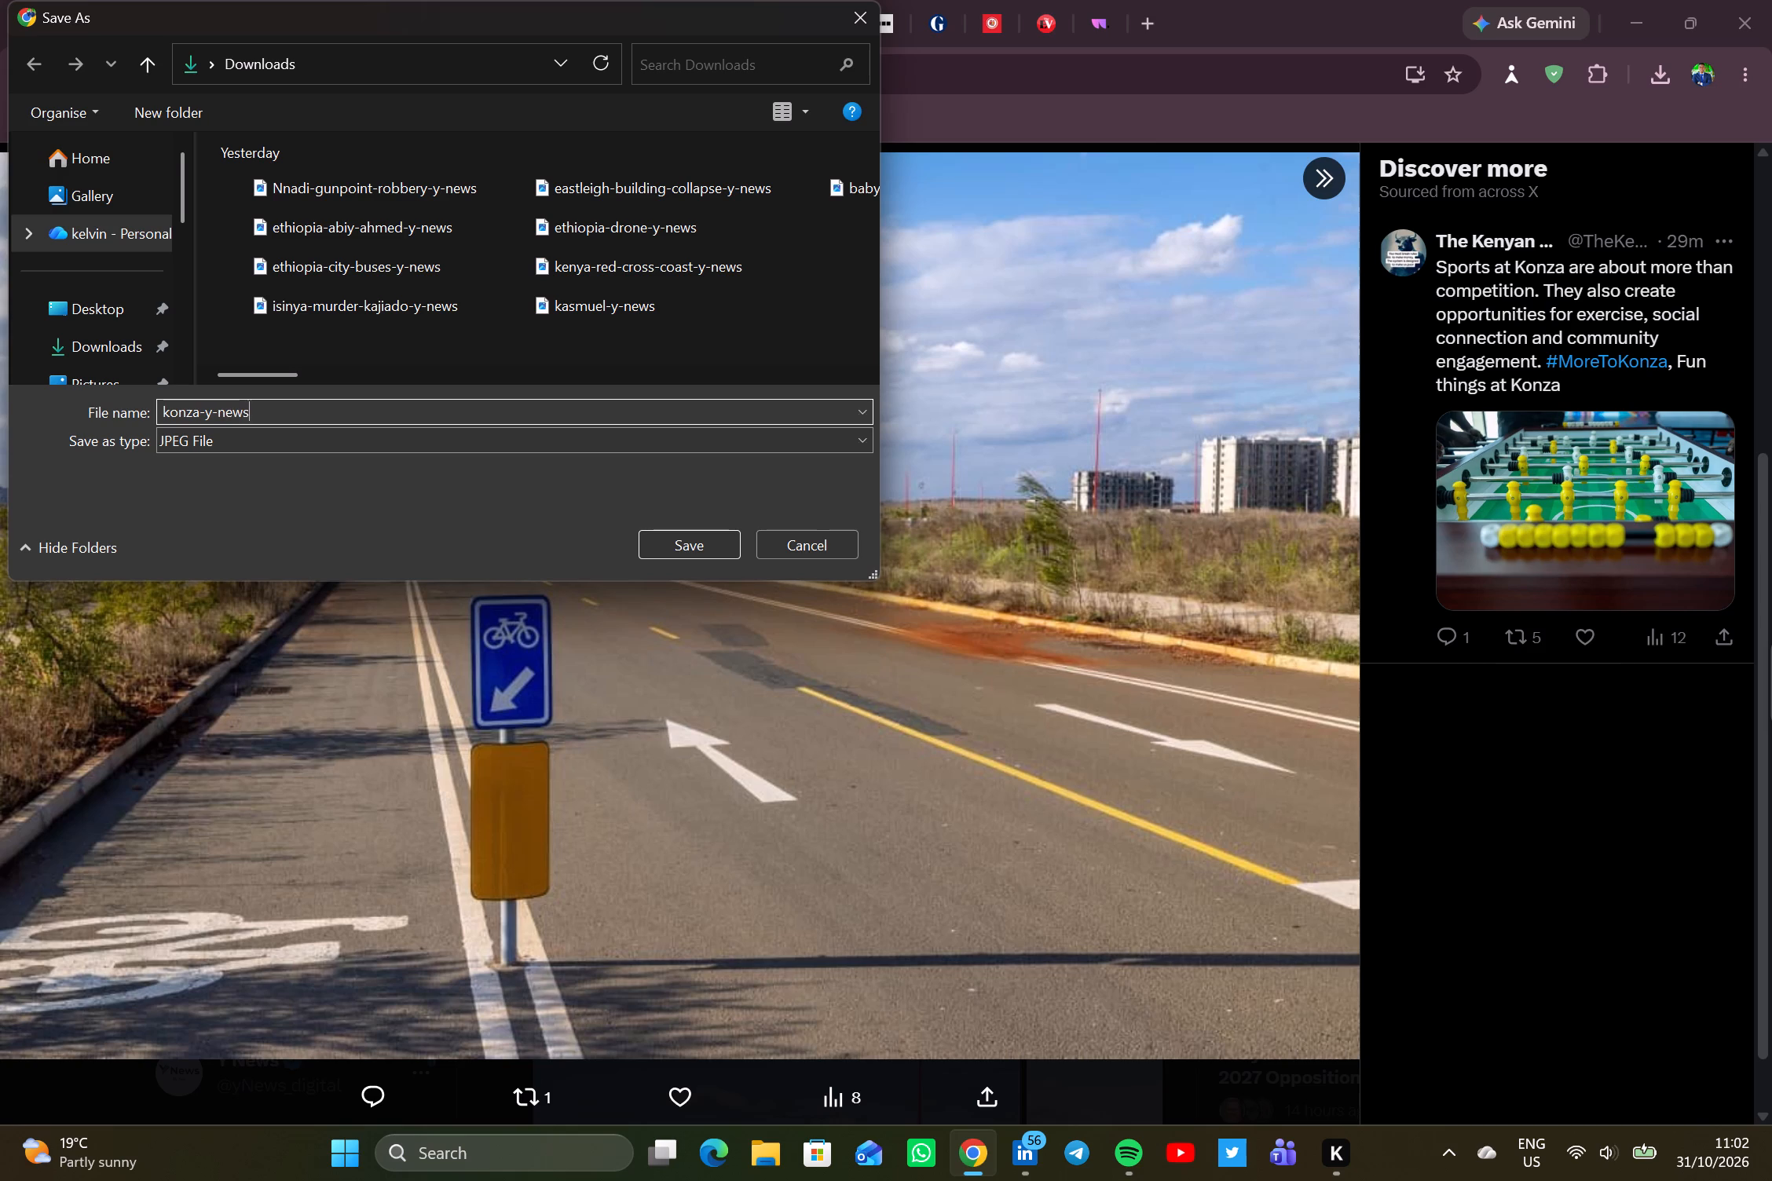
pyautogui.click(714, 547)
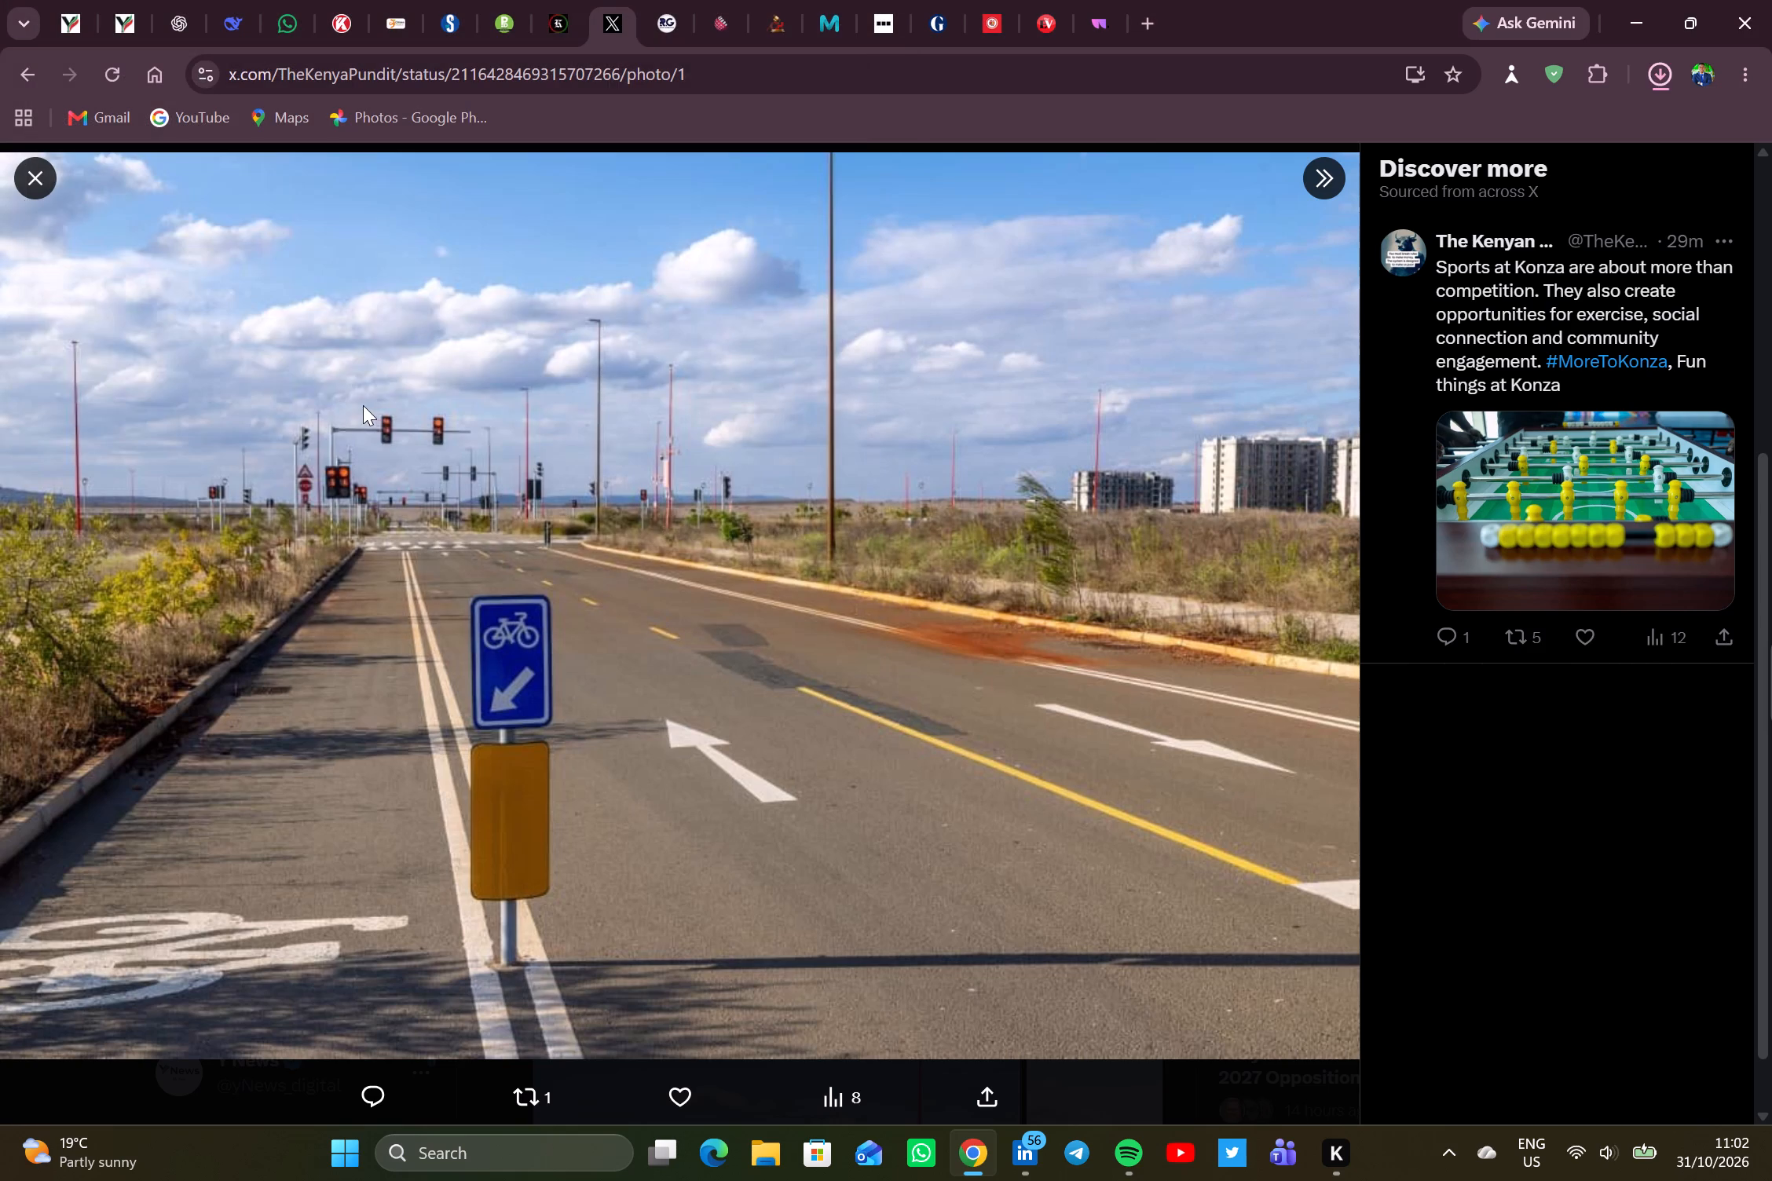
pyautogui.click(29, 181)
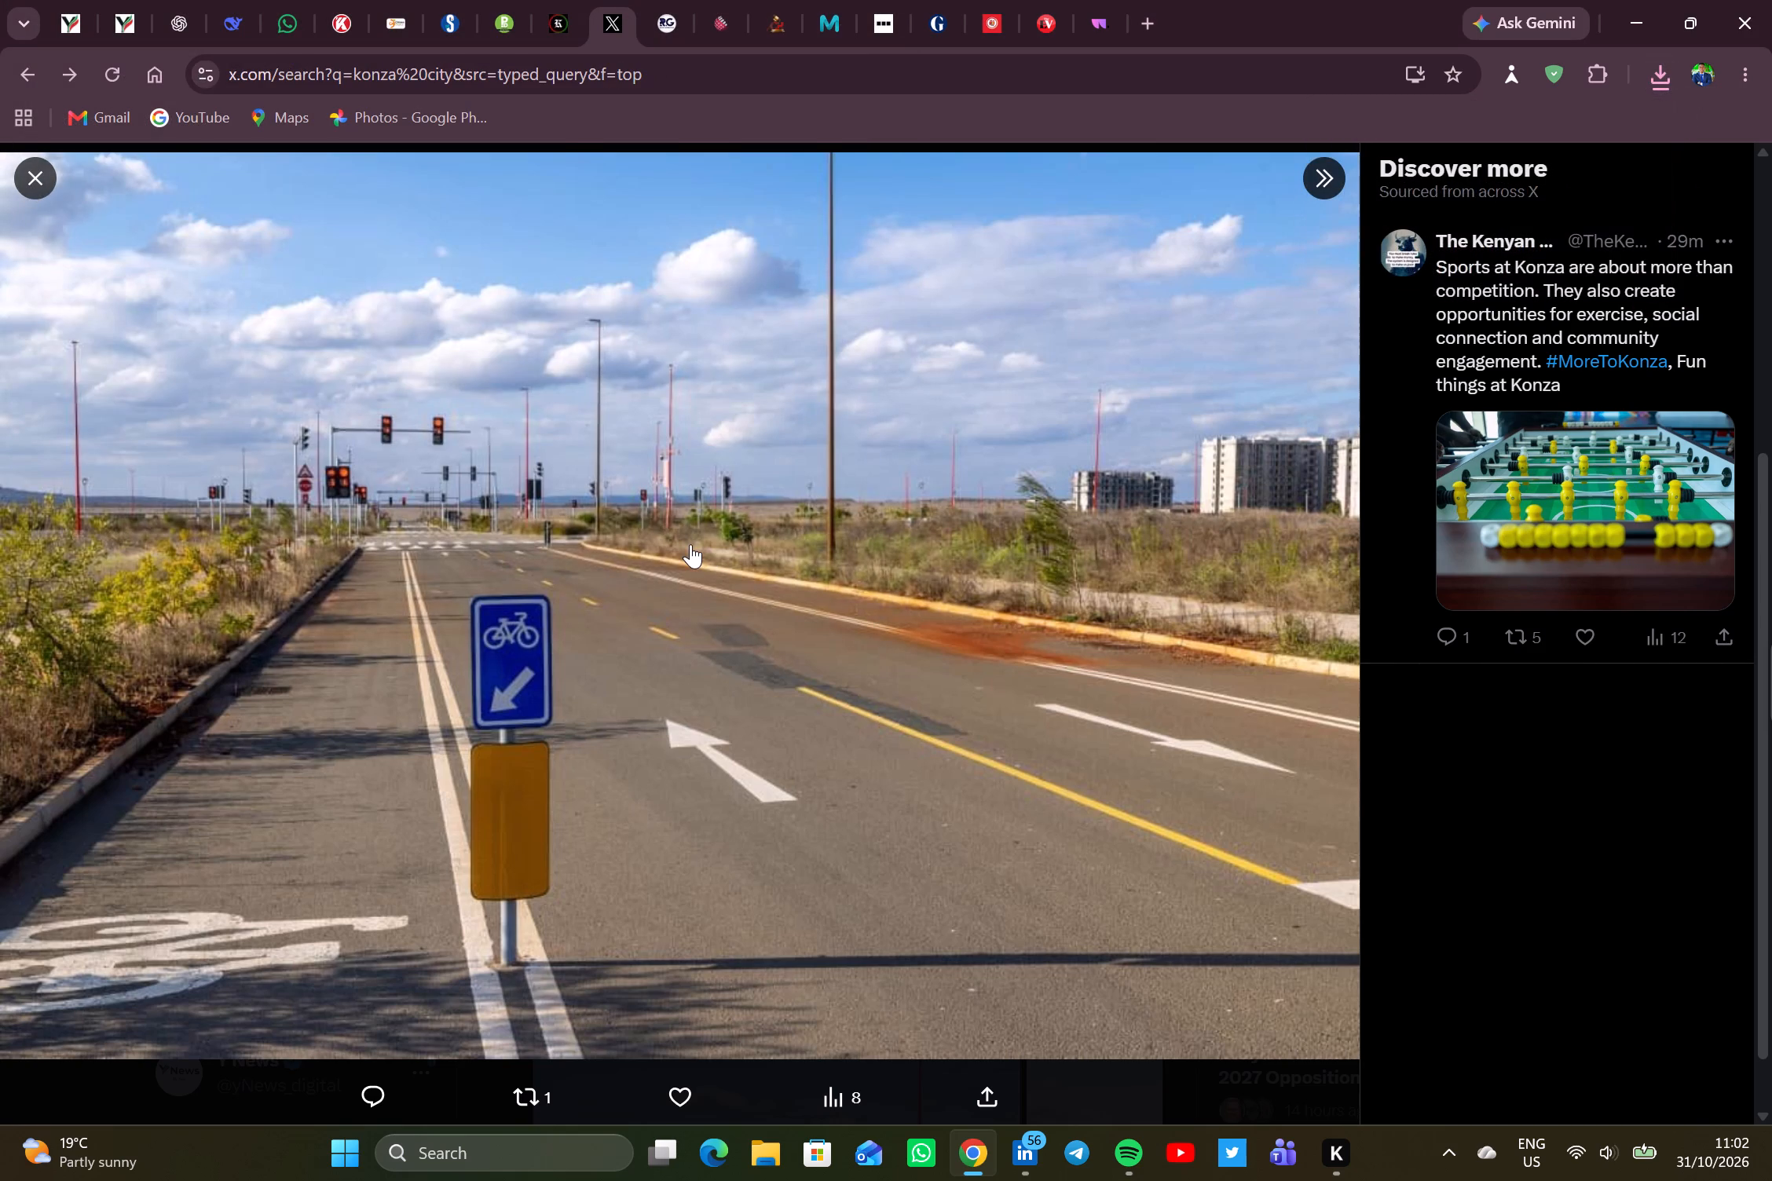
# Browse the X results for "konza city" and examine the enlarged photo of the Konza building with the rhino statue.
pyautogui.scroll(6, 690, 544)
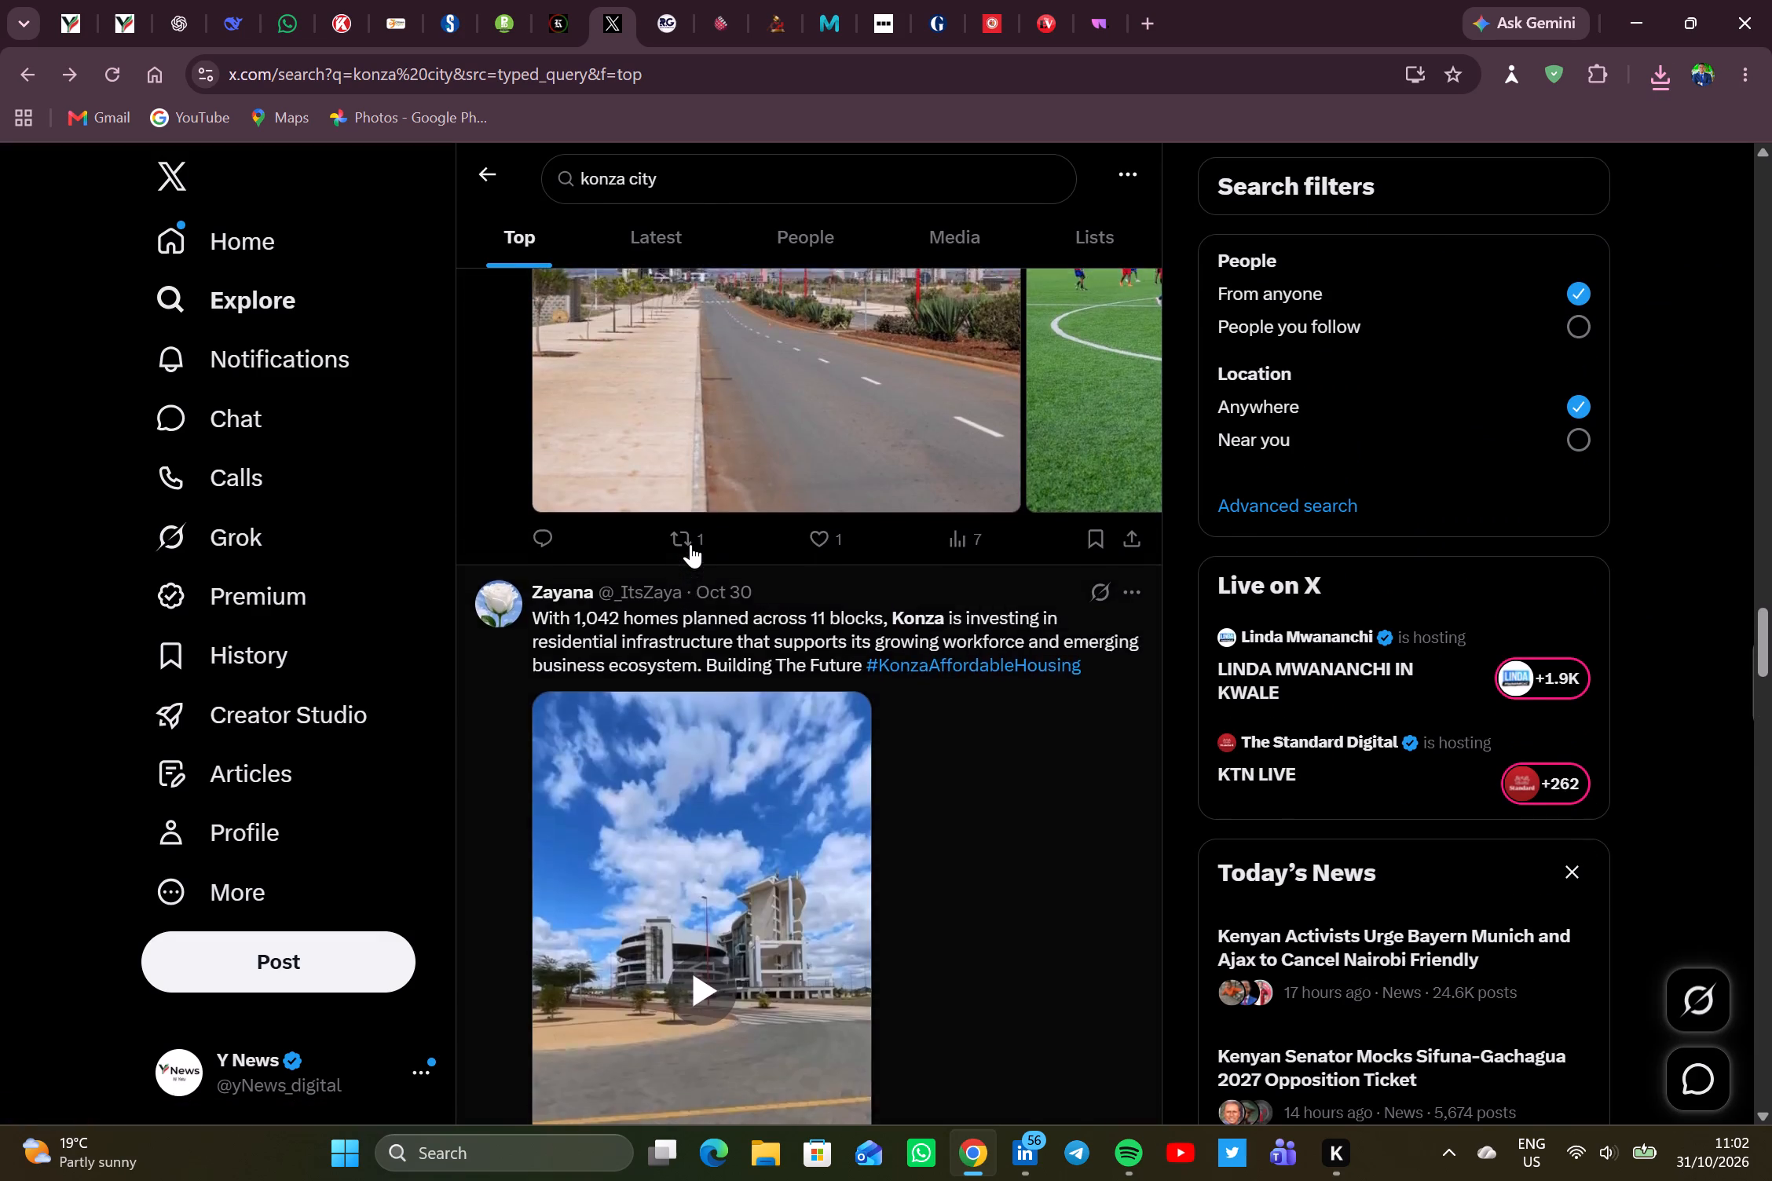
pyautogui.scroll(1, 690, 544)
pyautogui.scroll(-2, 690, 544)
pyautogui.scroll(2, 690, 544)
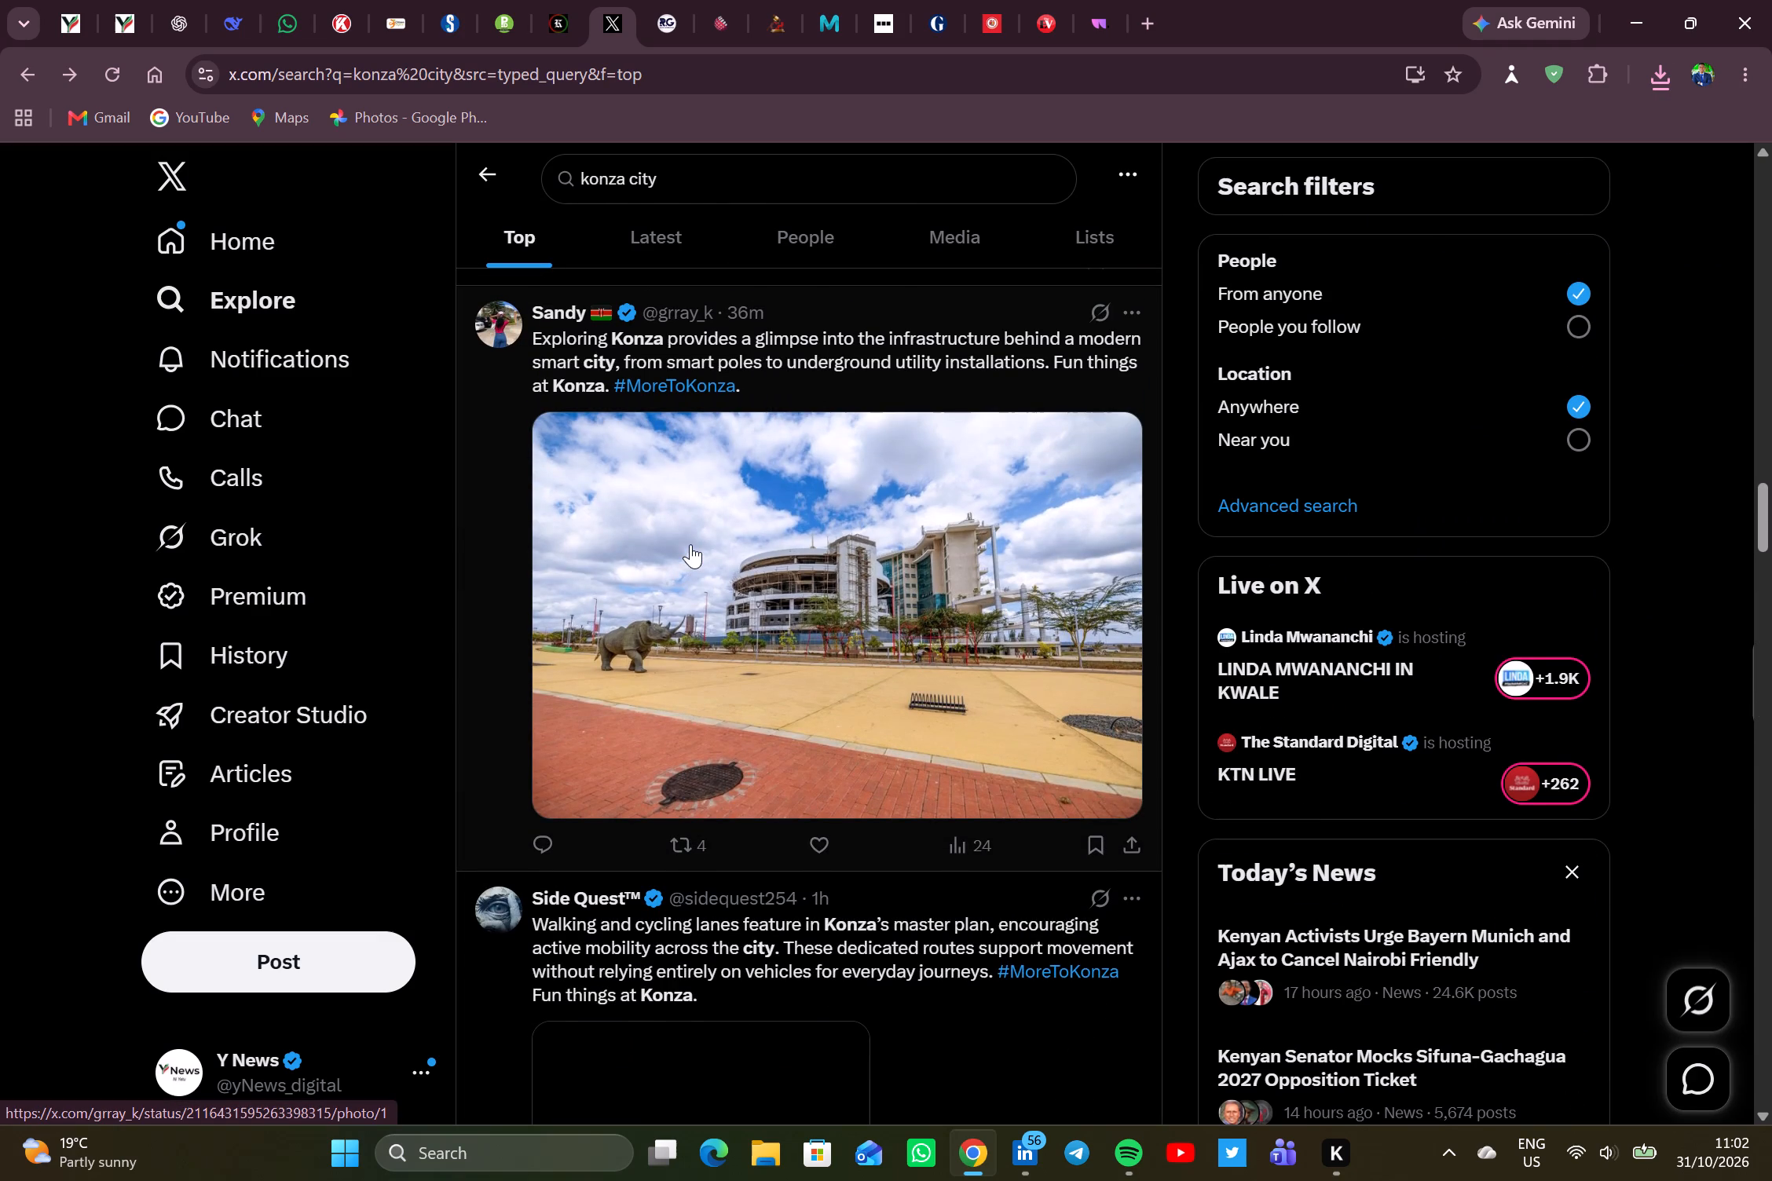
pyautogui.click(769, 511)
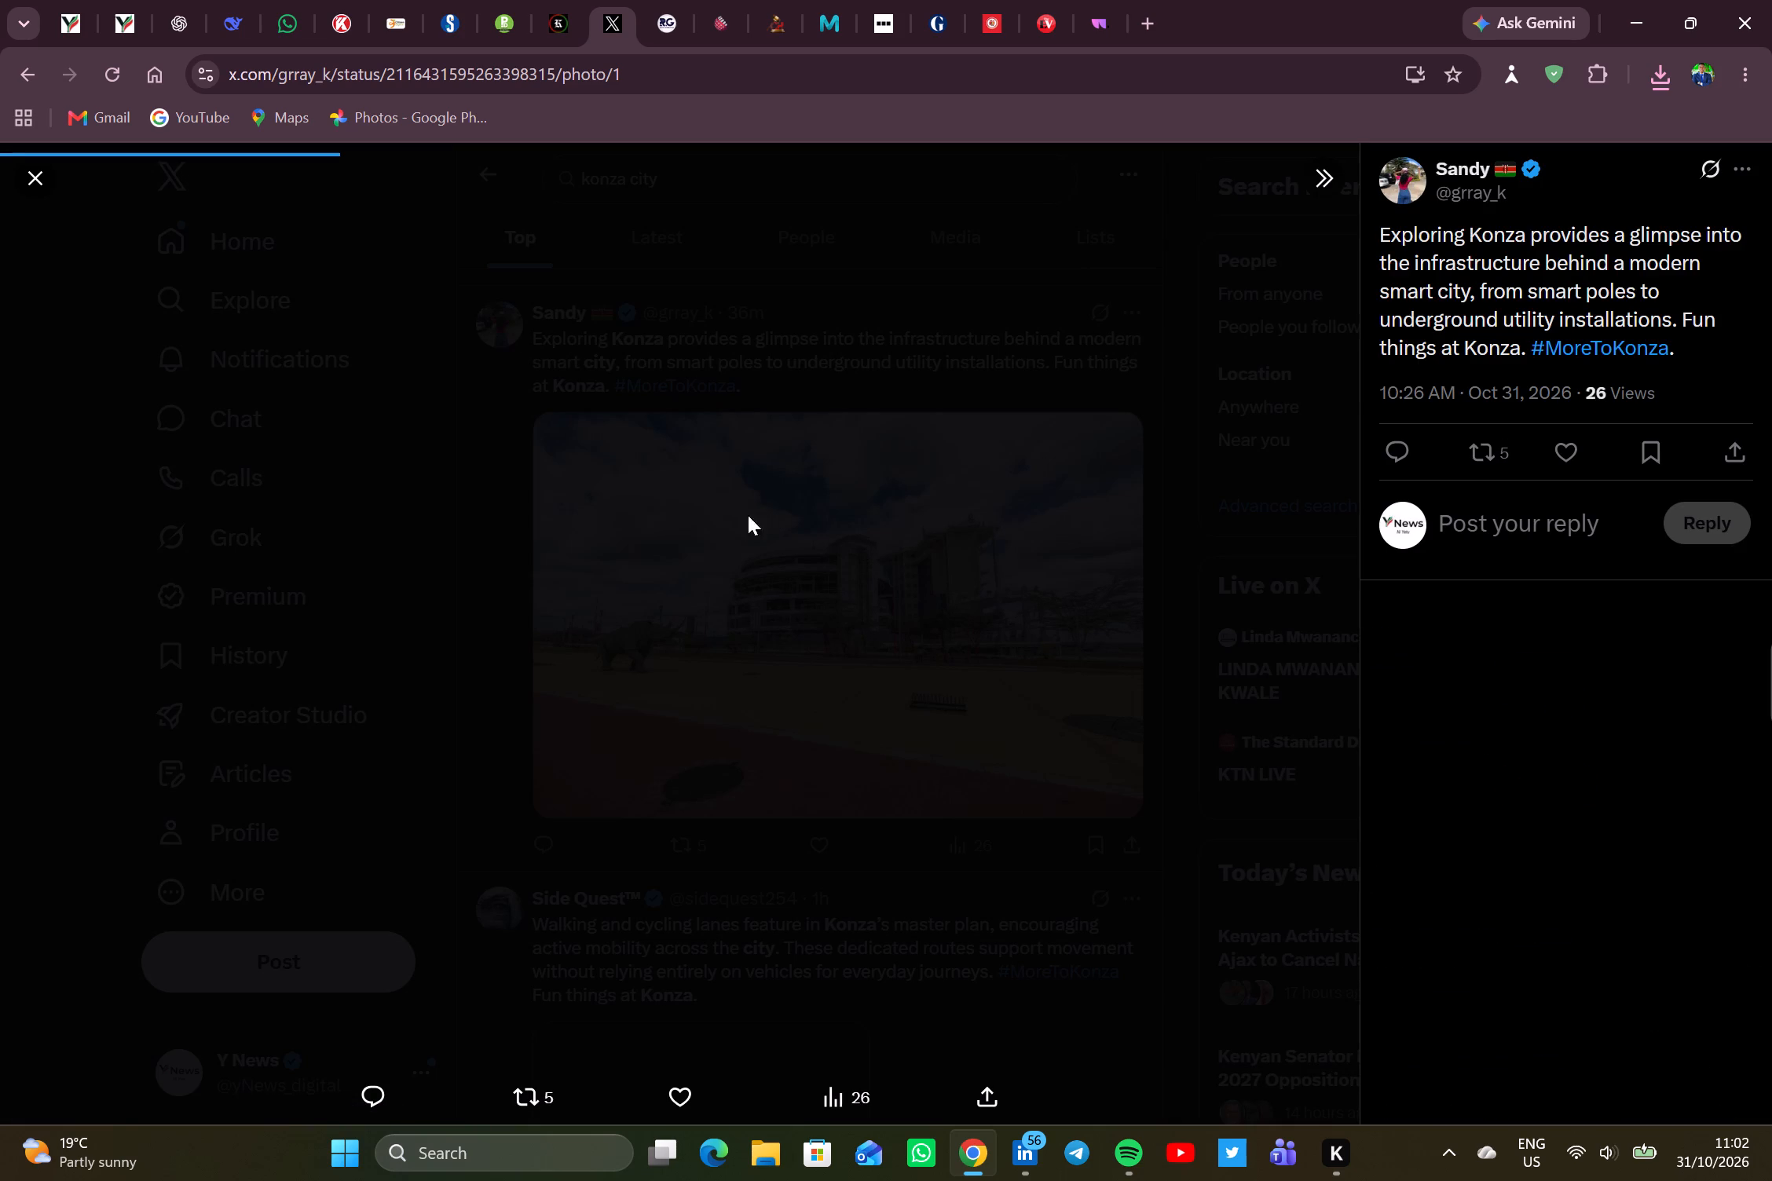
pyautogui.click(654, 532)
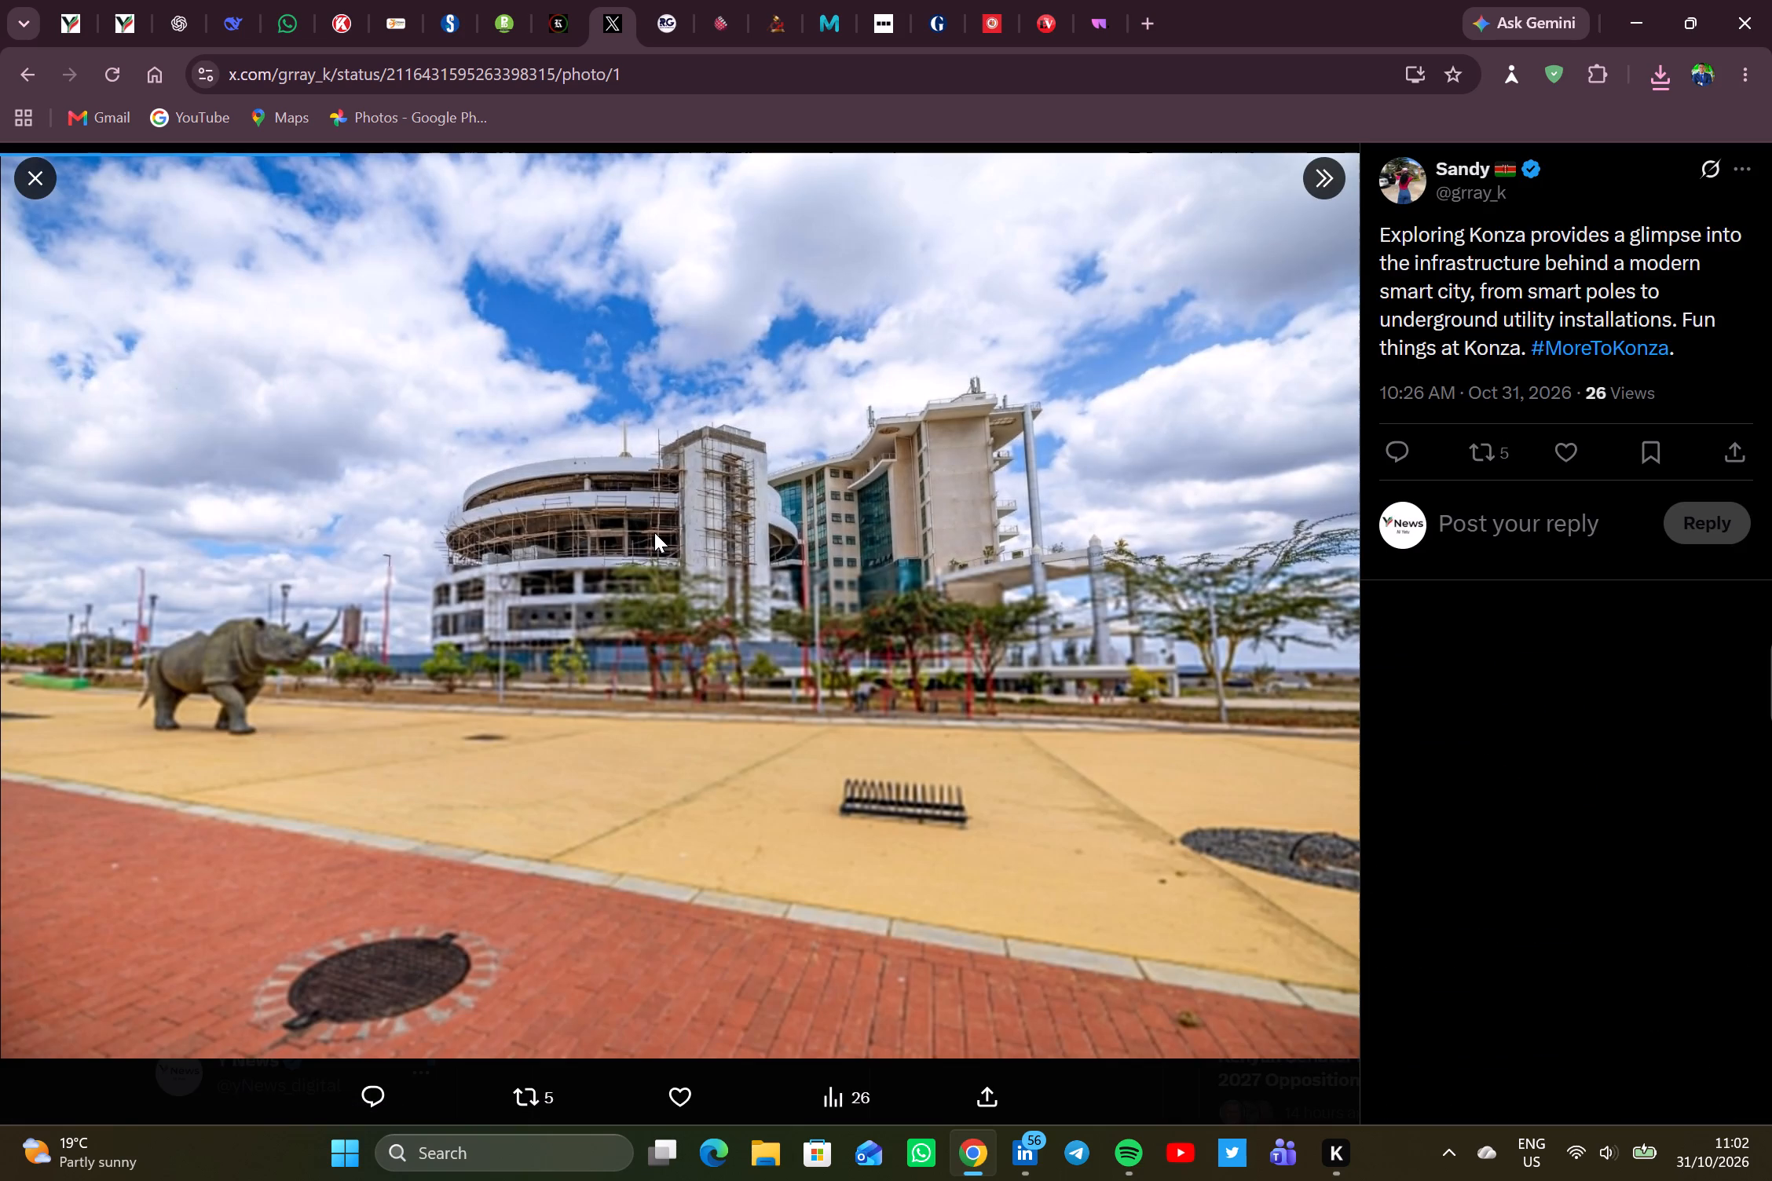
pyautogui.click(654, 532)
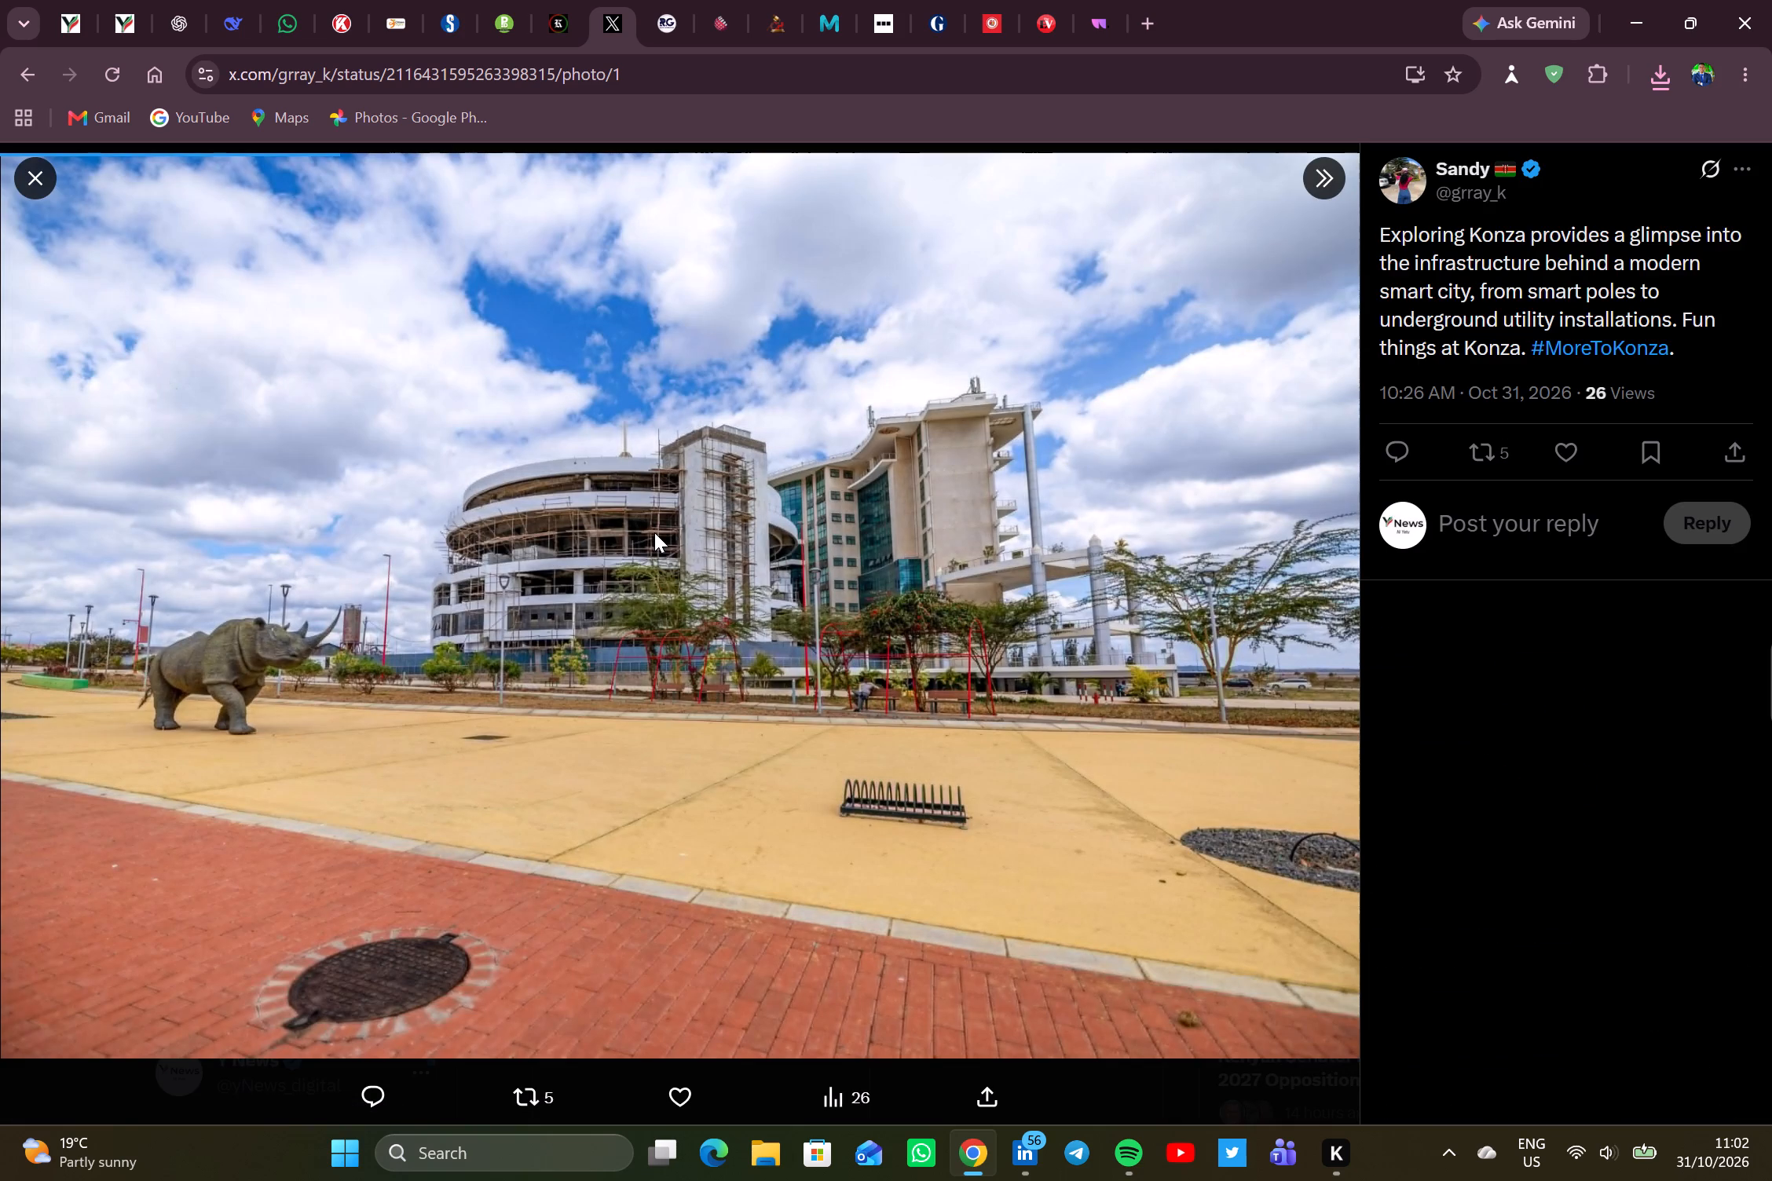
pyautogui.click(654, 532)
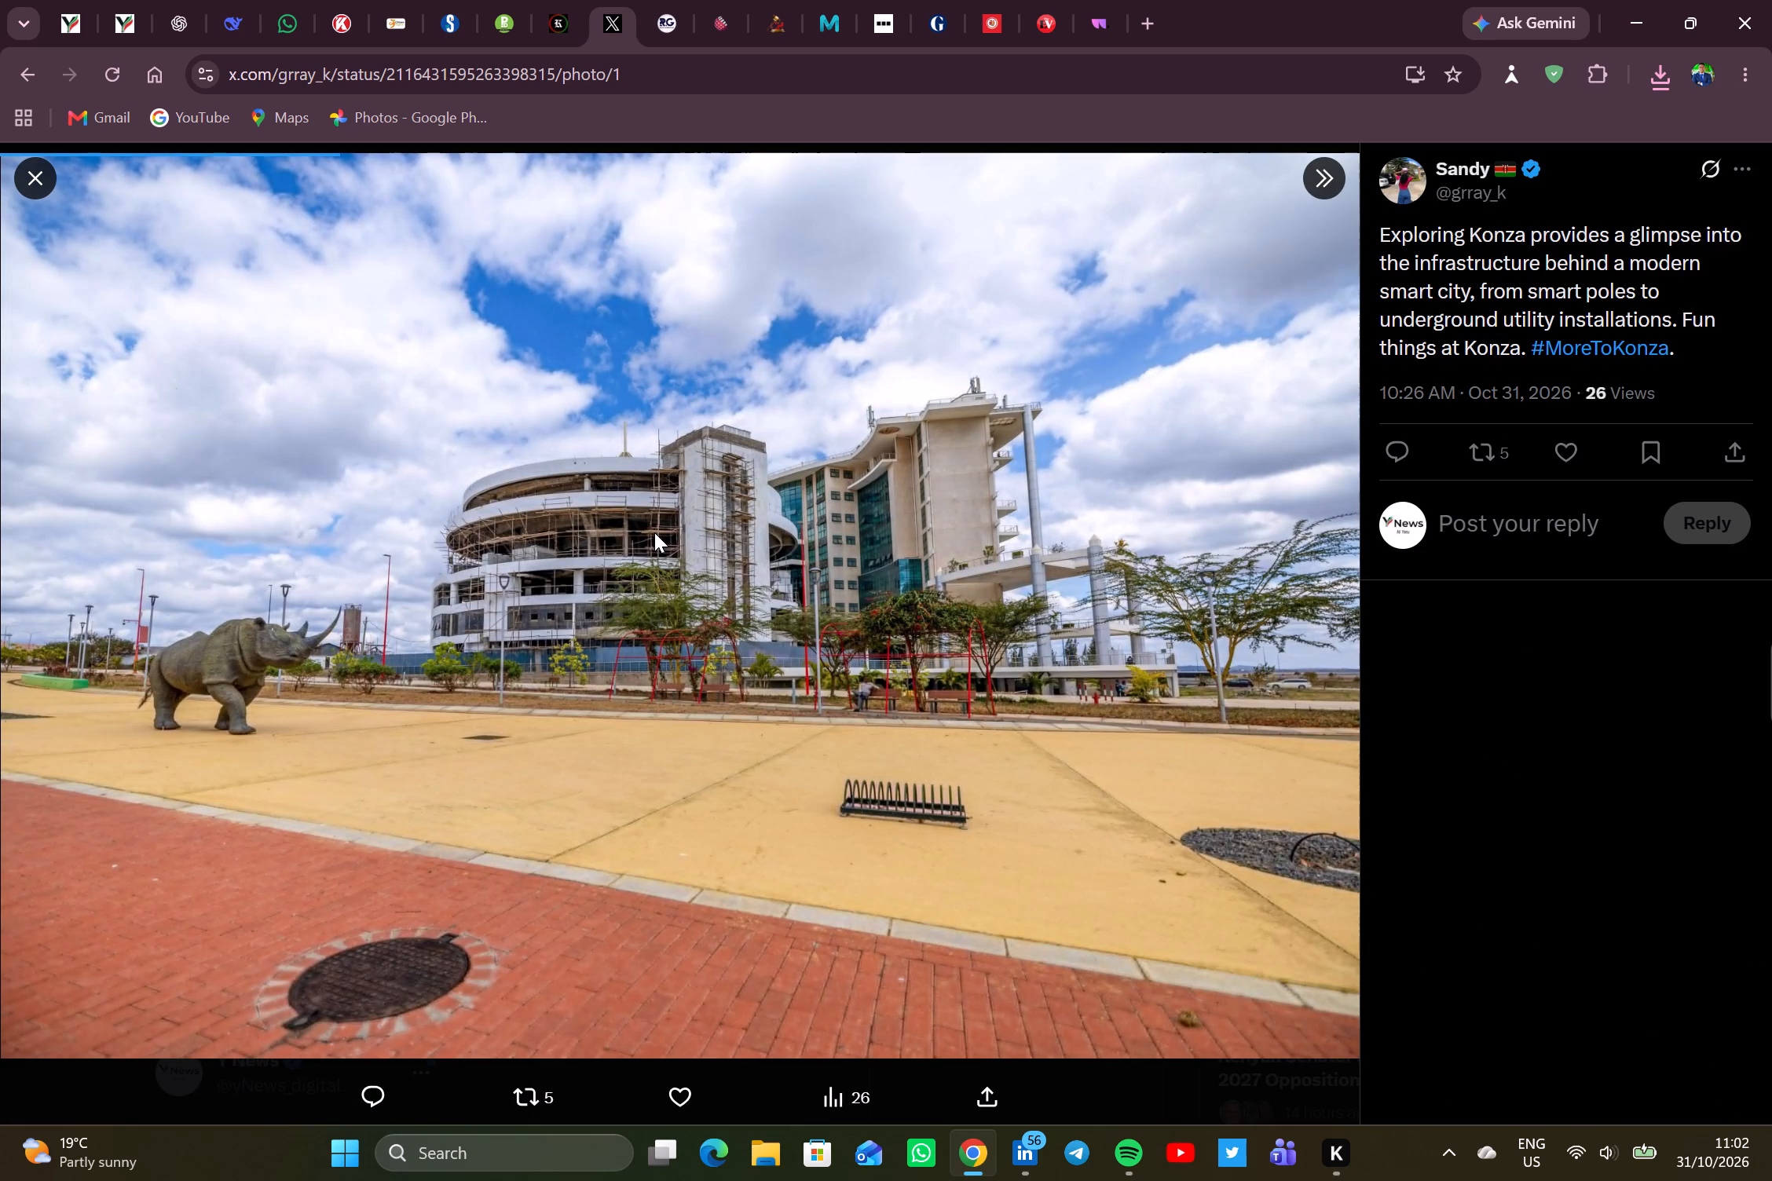
pyautogui.click(652, 536)
pyautogui.rightClick(652, 536)
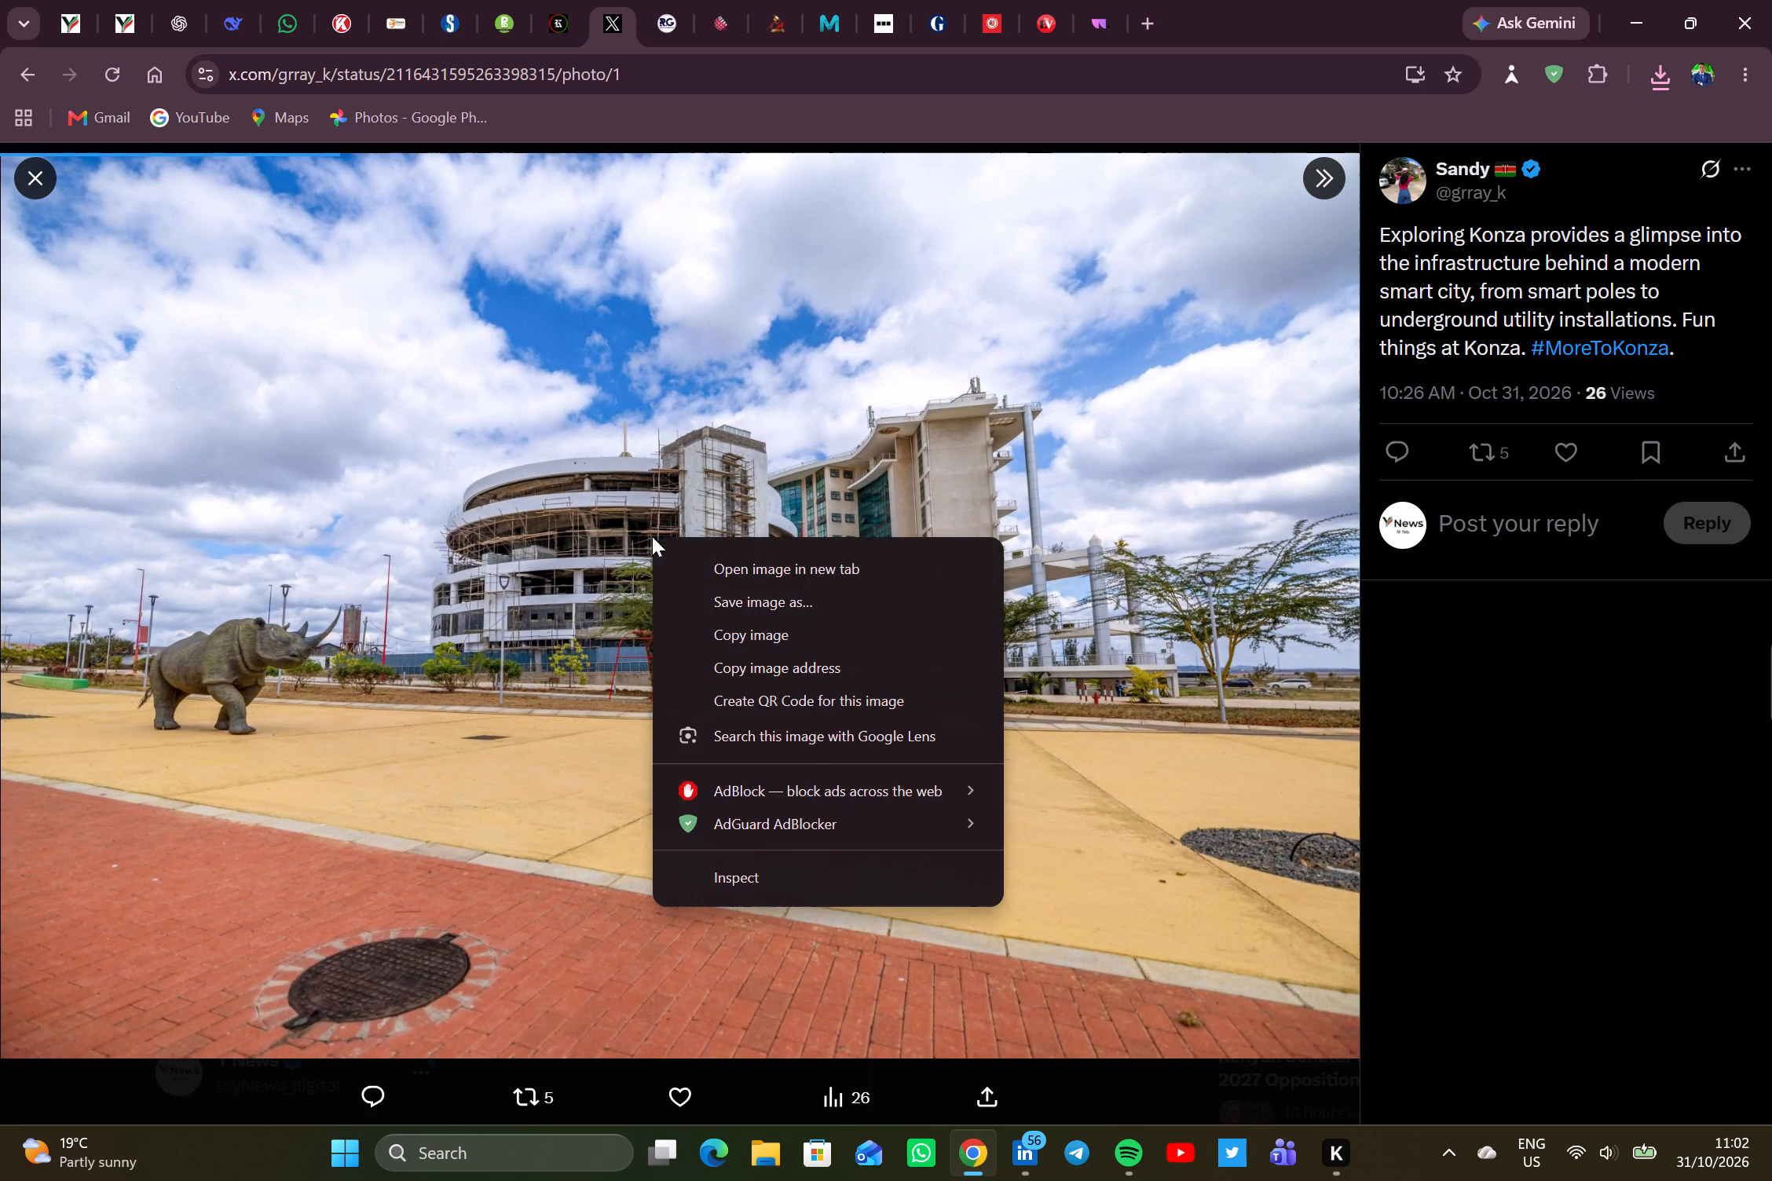
pyautogui.click(616, 512)
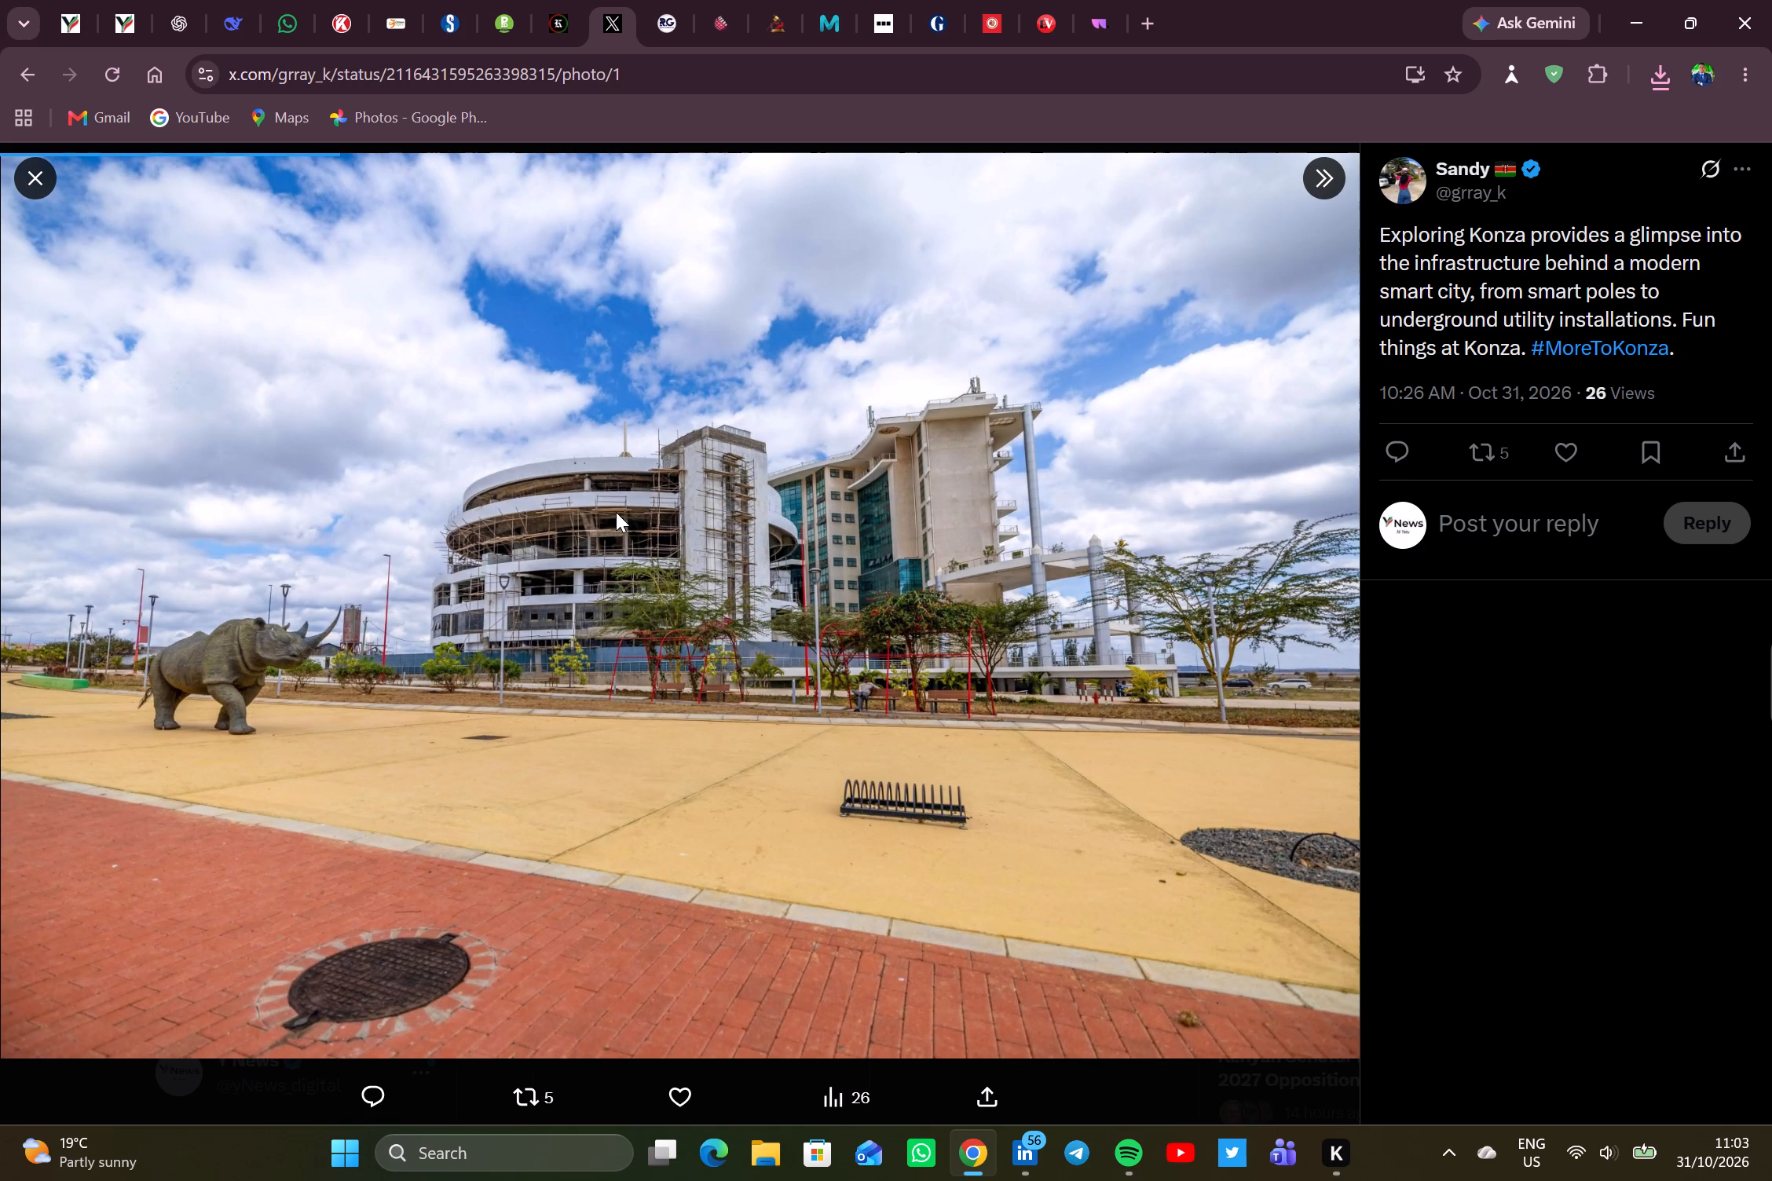
pyautogui.click(616, 512)
# In the WordPress post, review the article through the national transport debate section and into the round-the-clock investors section.
pyautogui.click(112, 12)
pyautogui.scroll(-1, 623, 519)
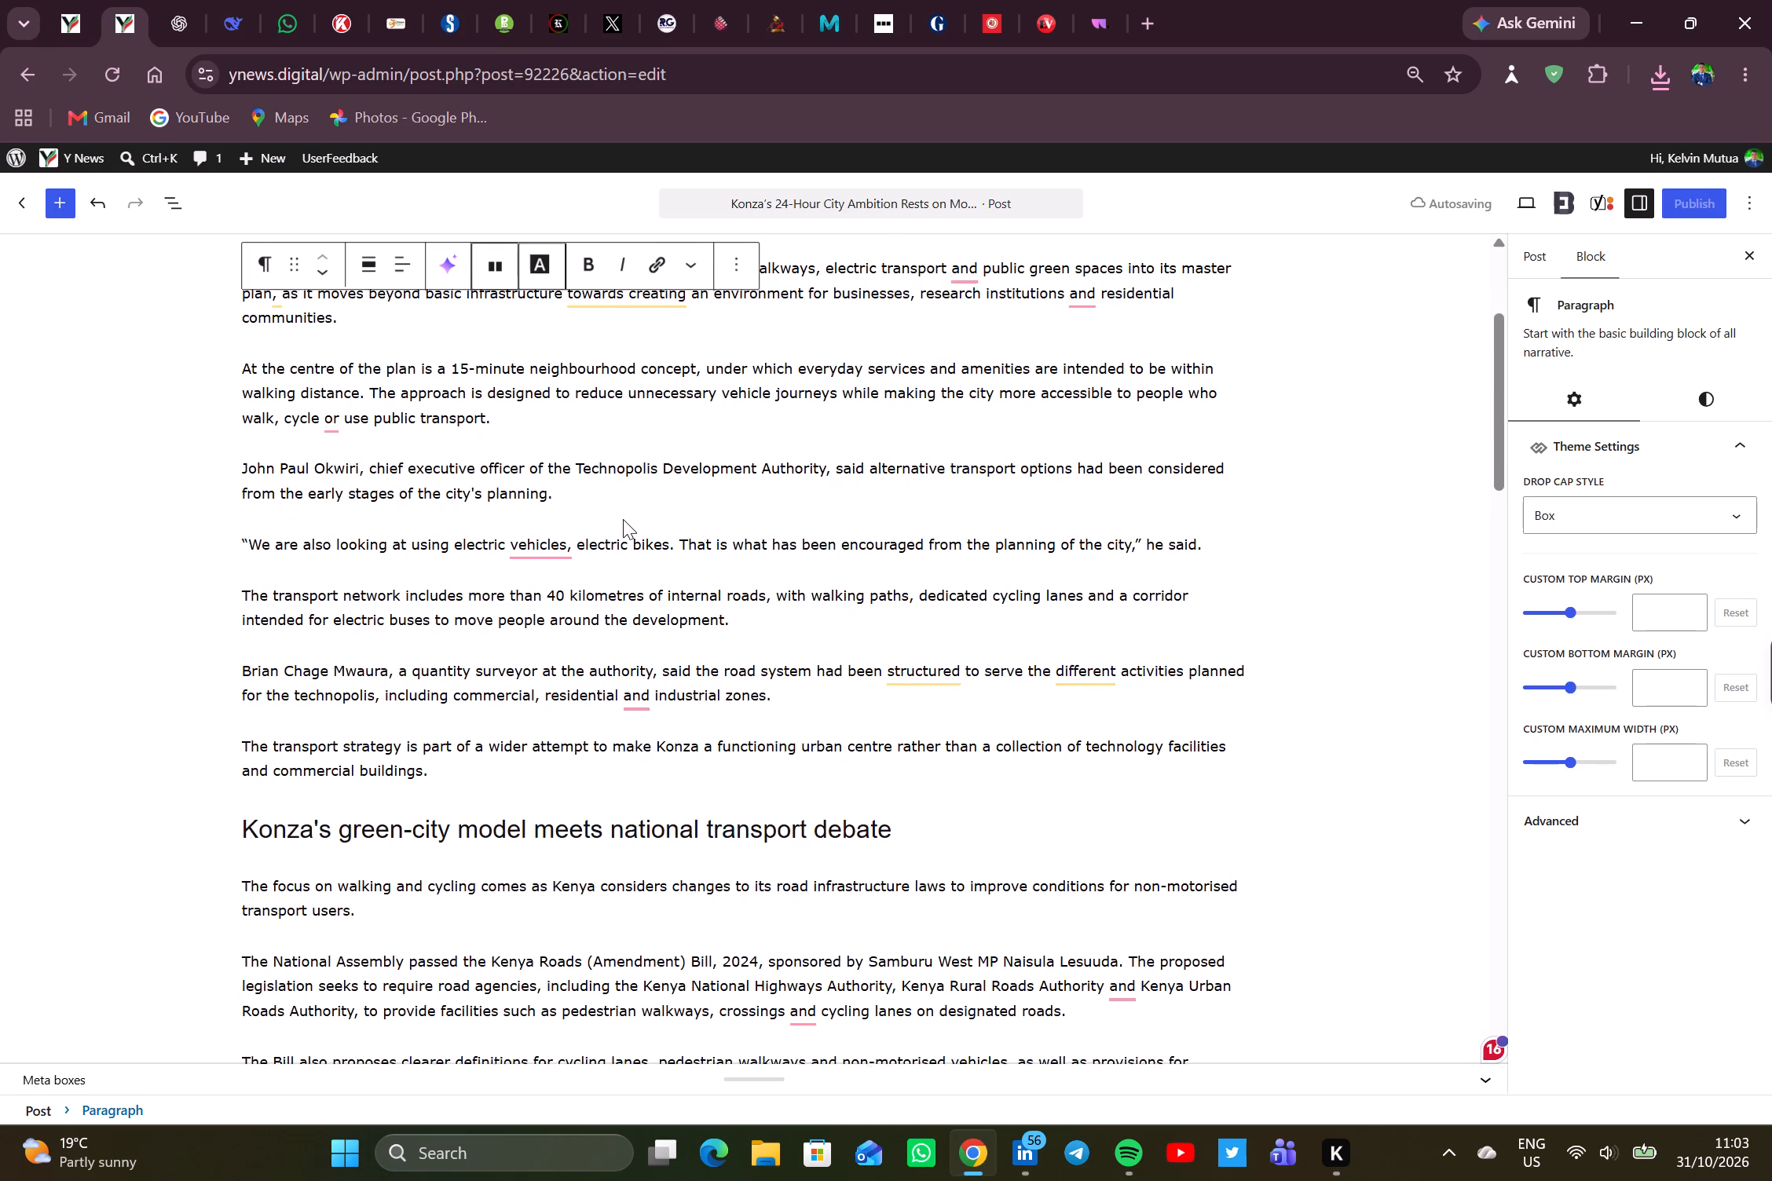
pyautogui.scroll(-2, 623, 519)
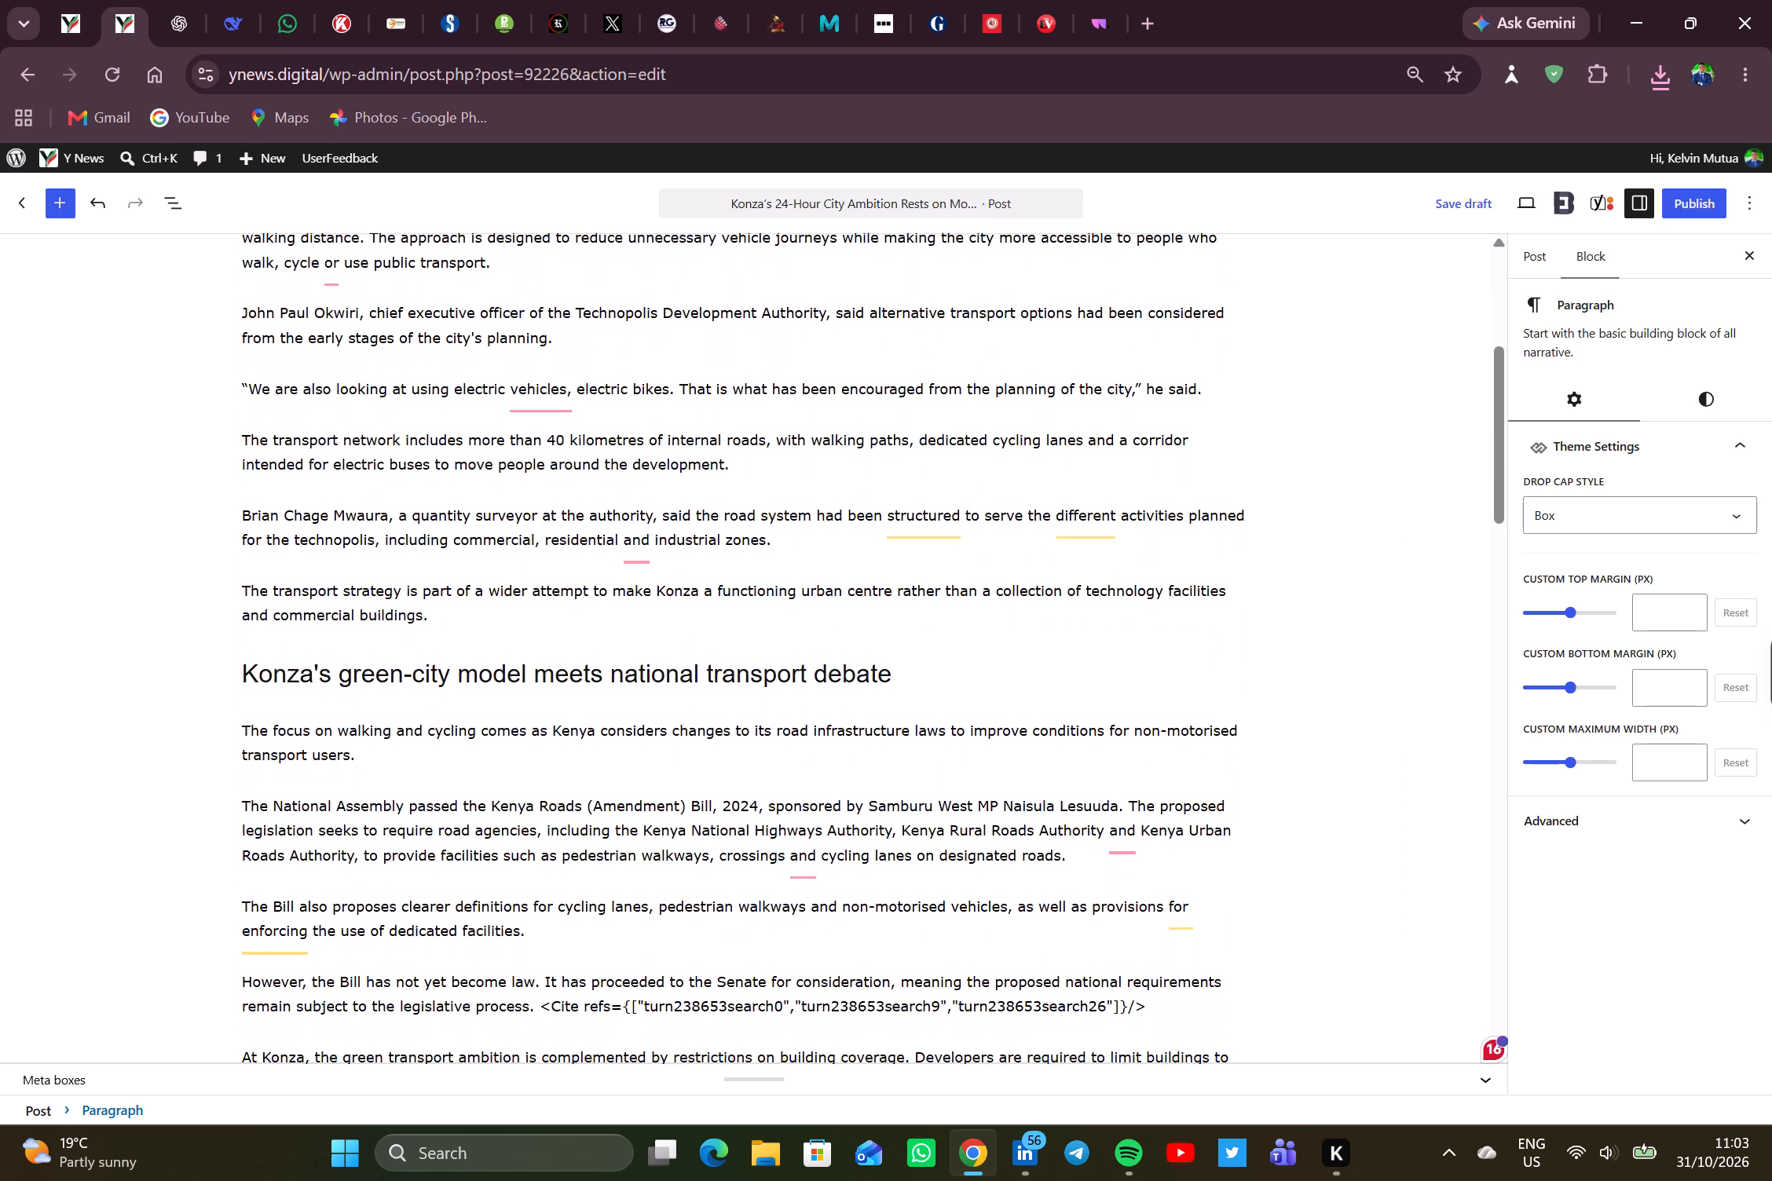
pyautogui.scroll(-1, 623, 519)
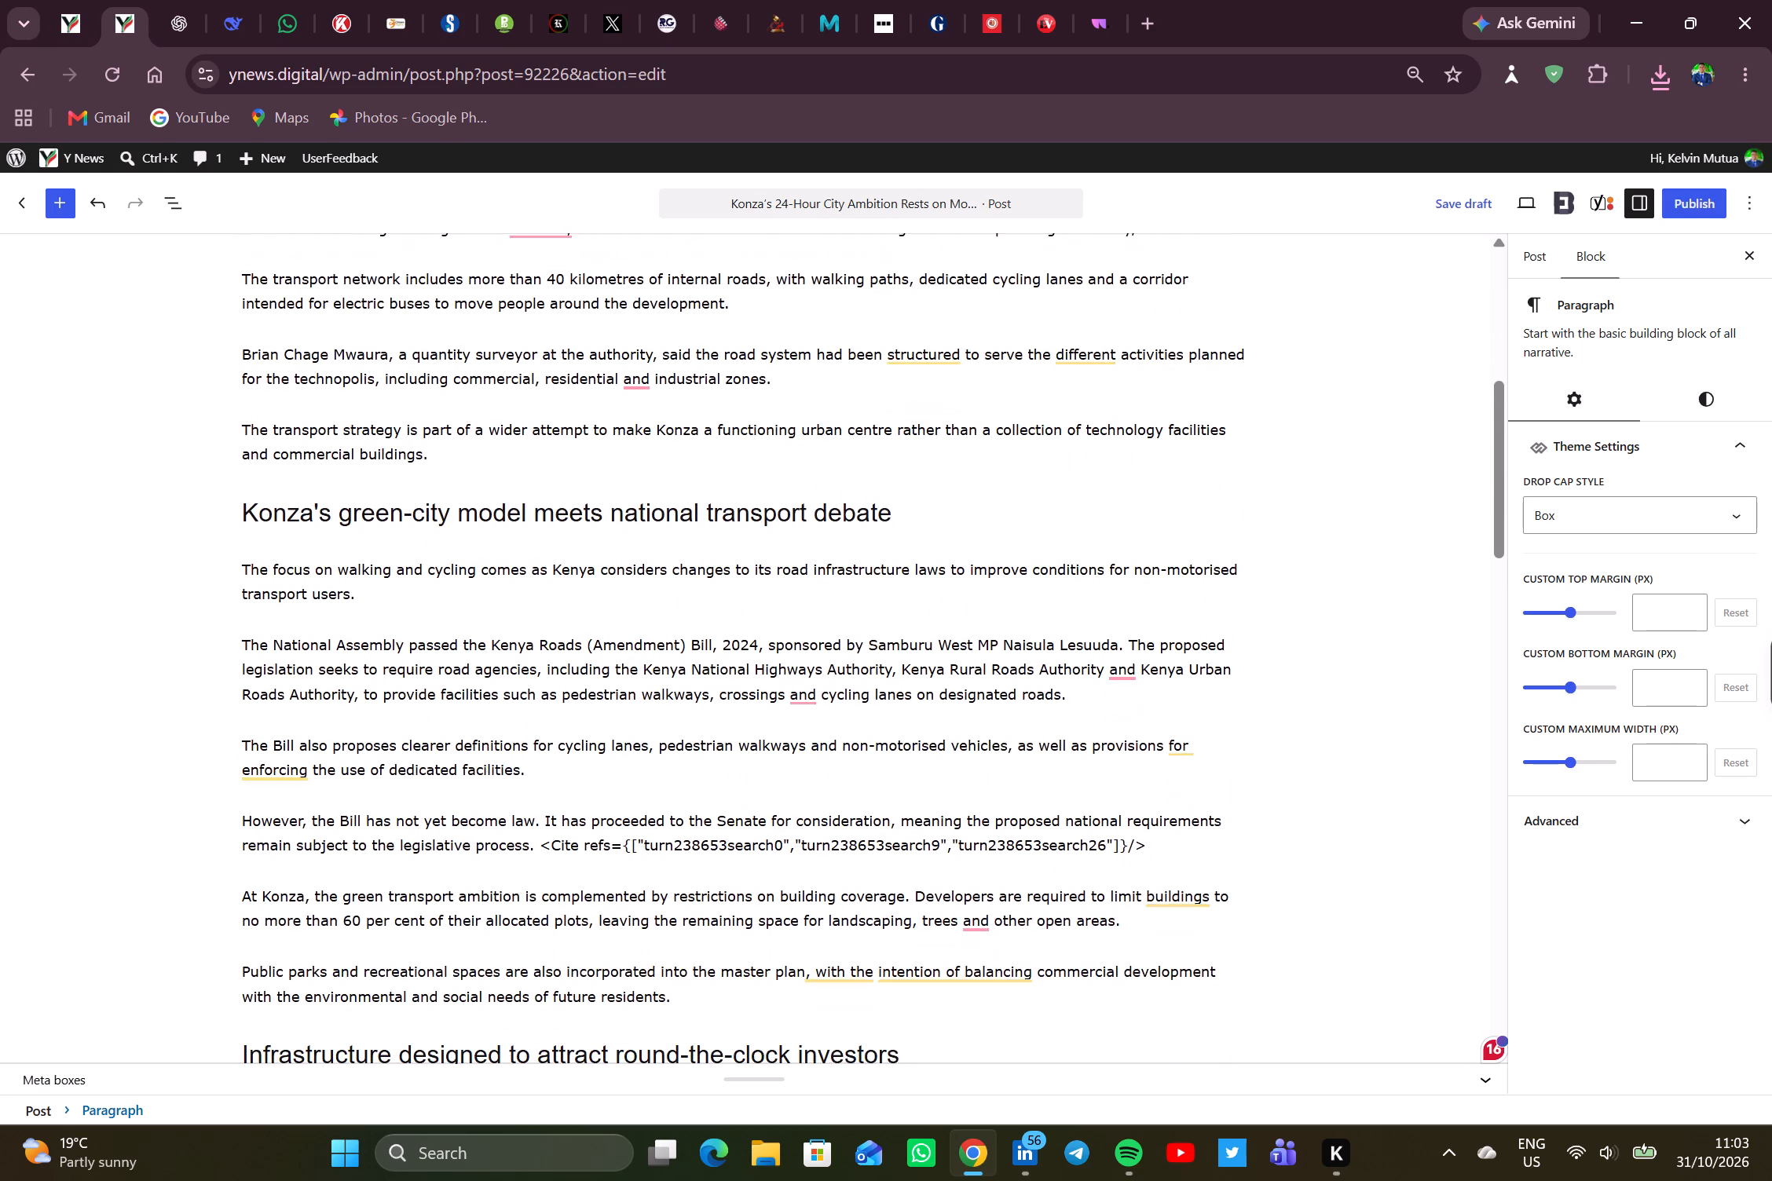
pyautogui.scroll(-1, 623, 519)
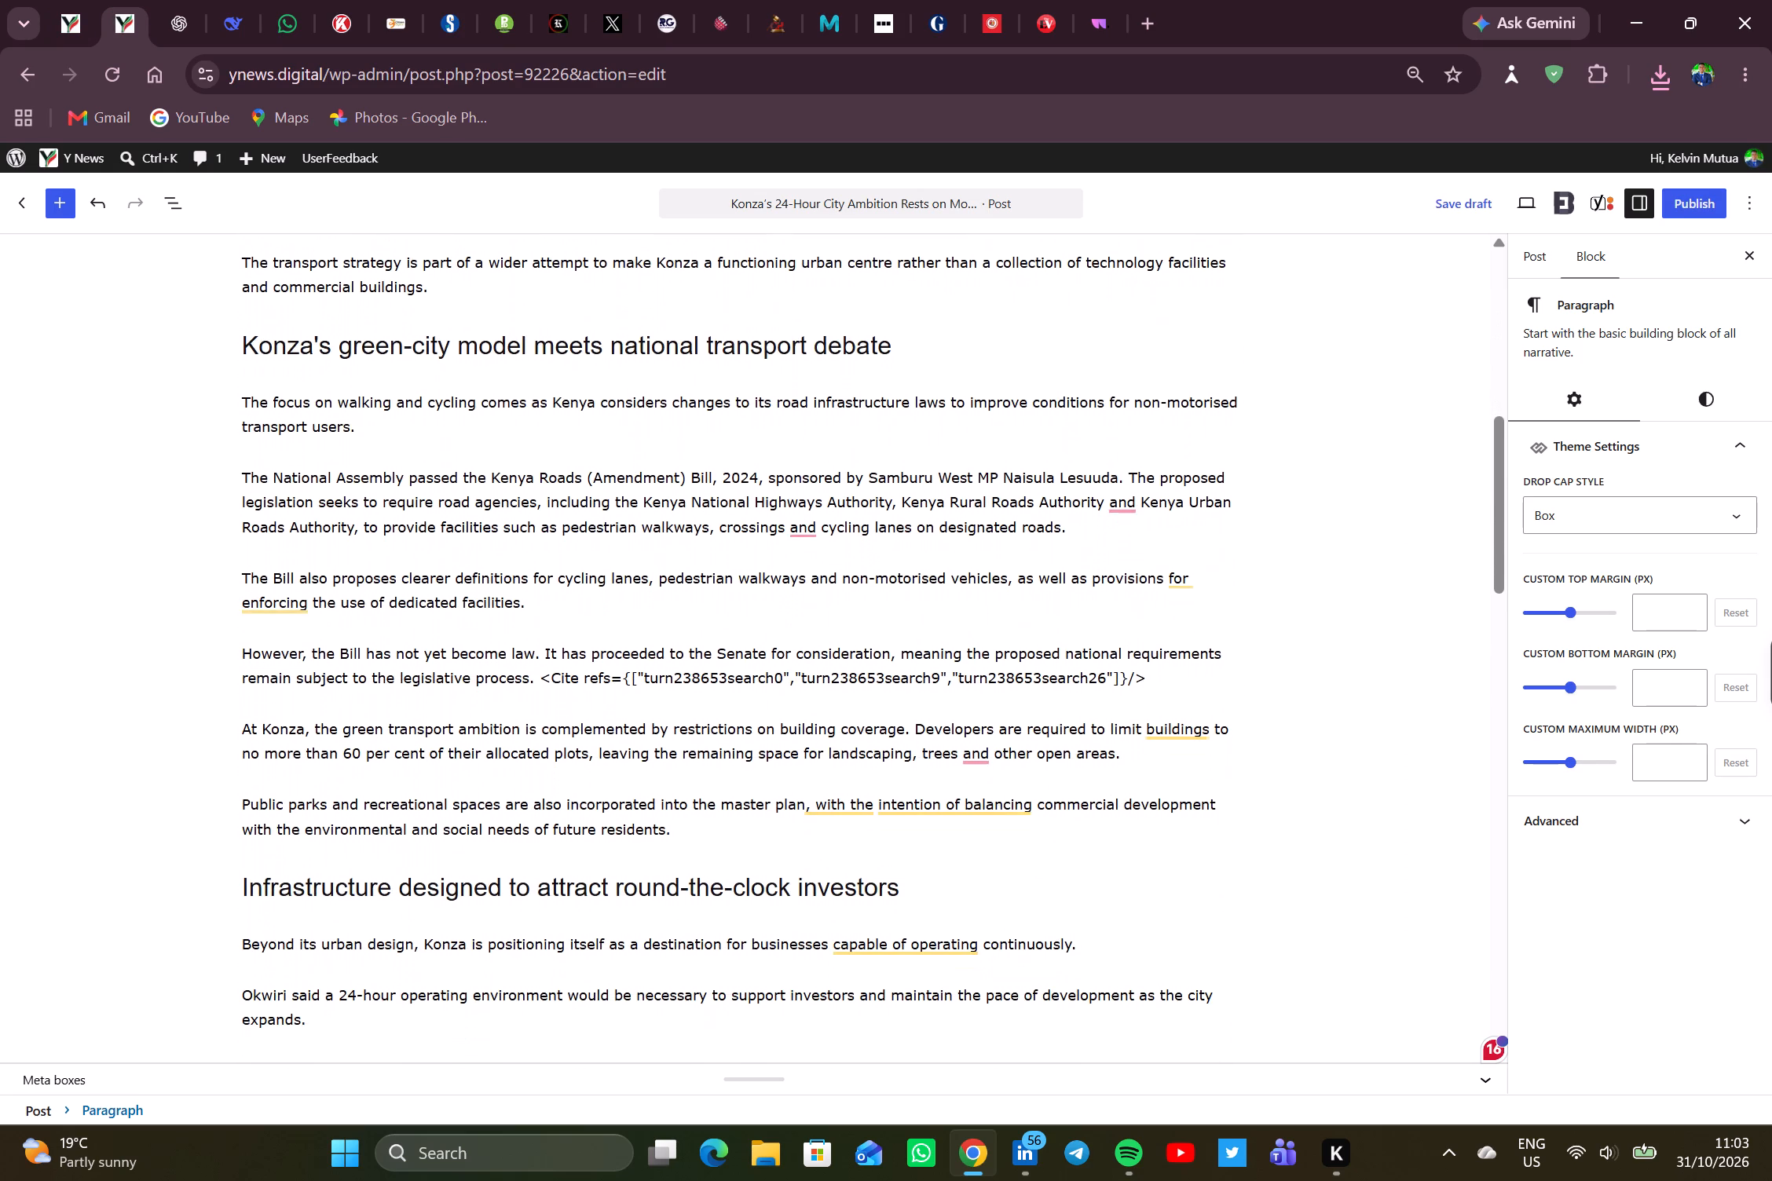
pyautogui.scroll(-1, 623, 519)
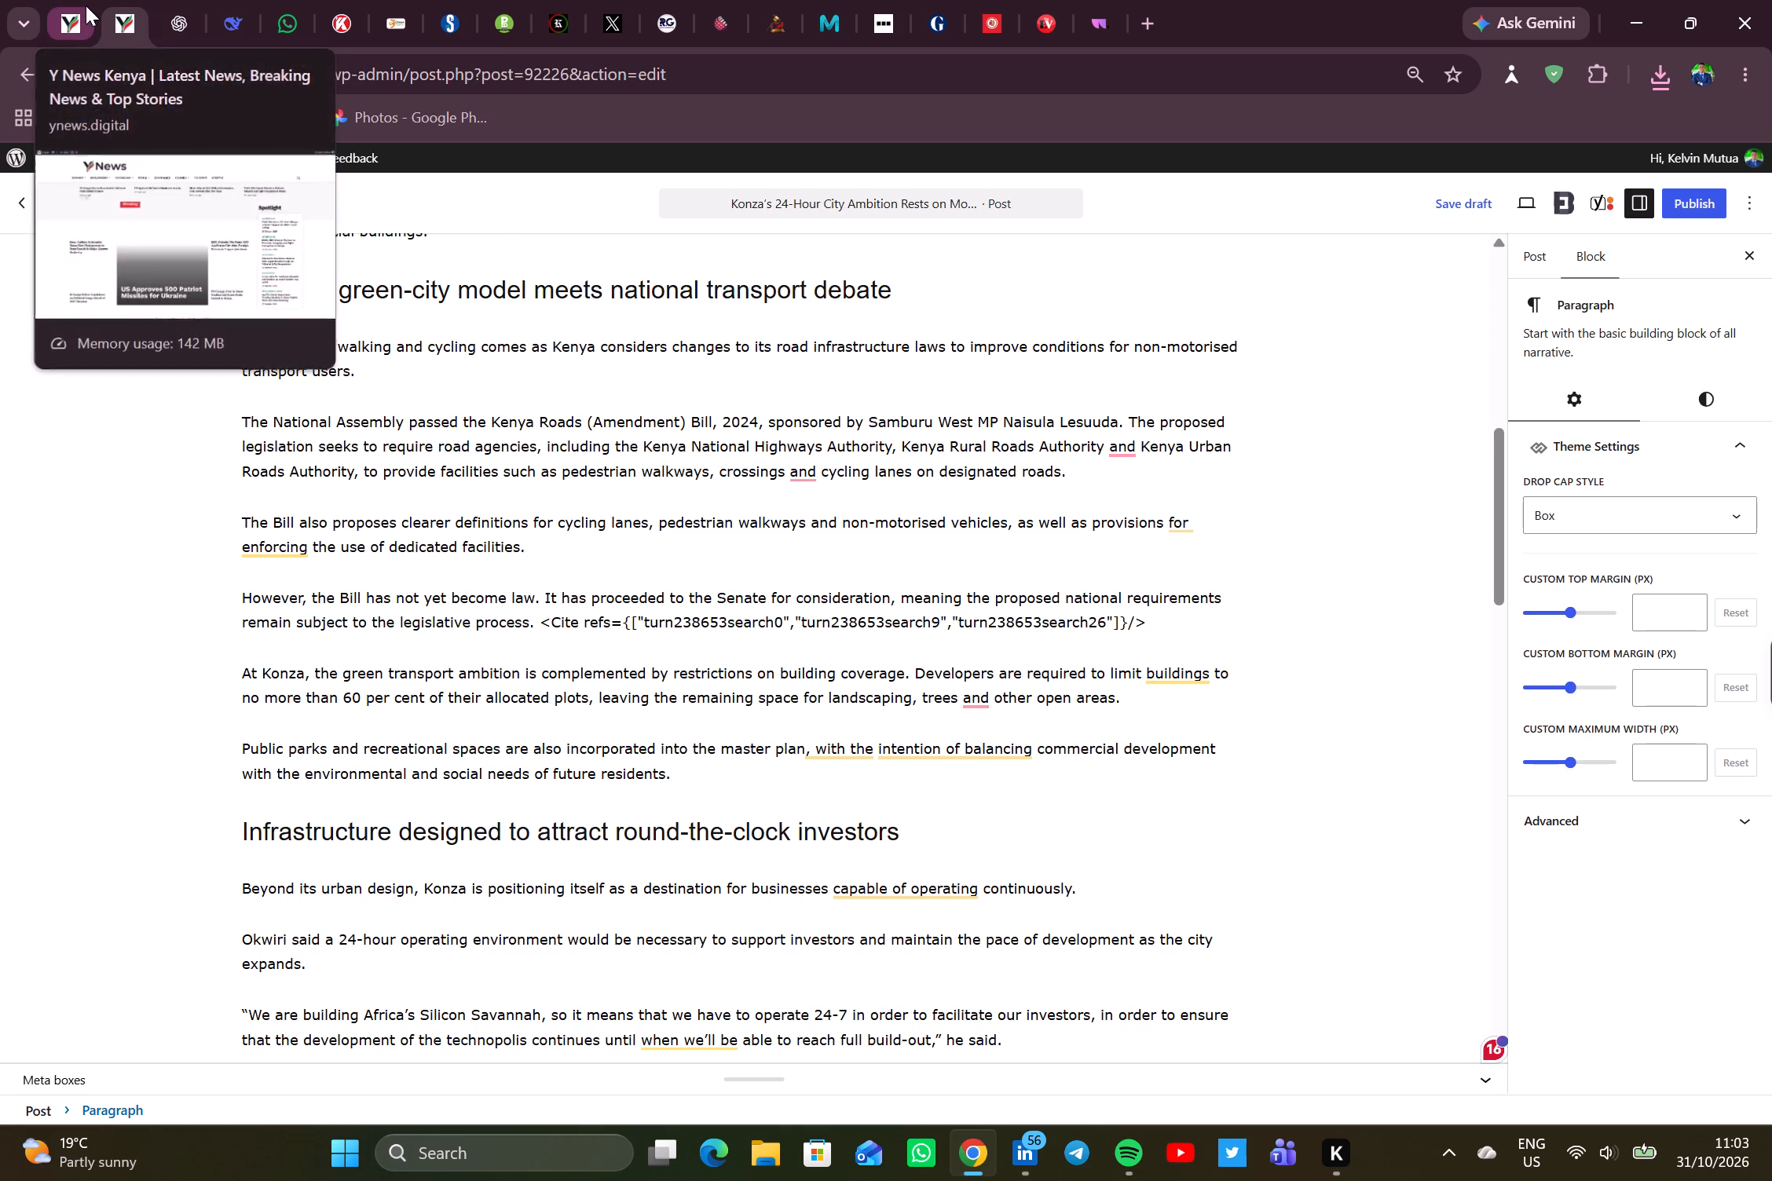
# Search the Y News site for "open university".
pyautogui.click(86, 5)
pyautogui.click(1512, 301)
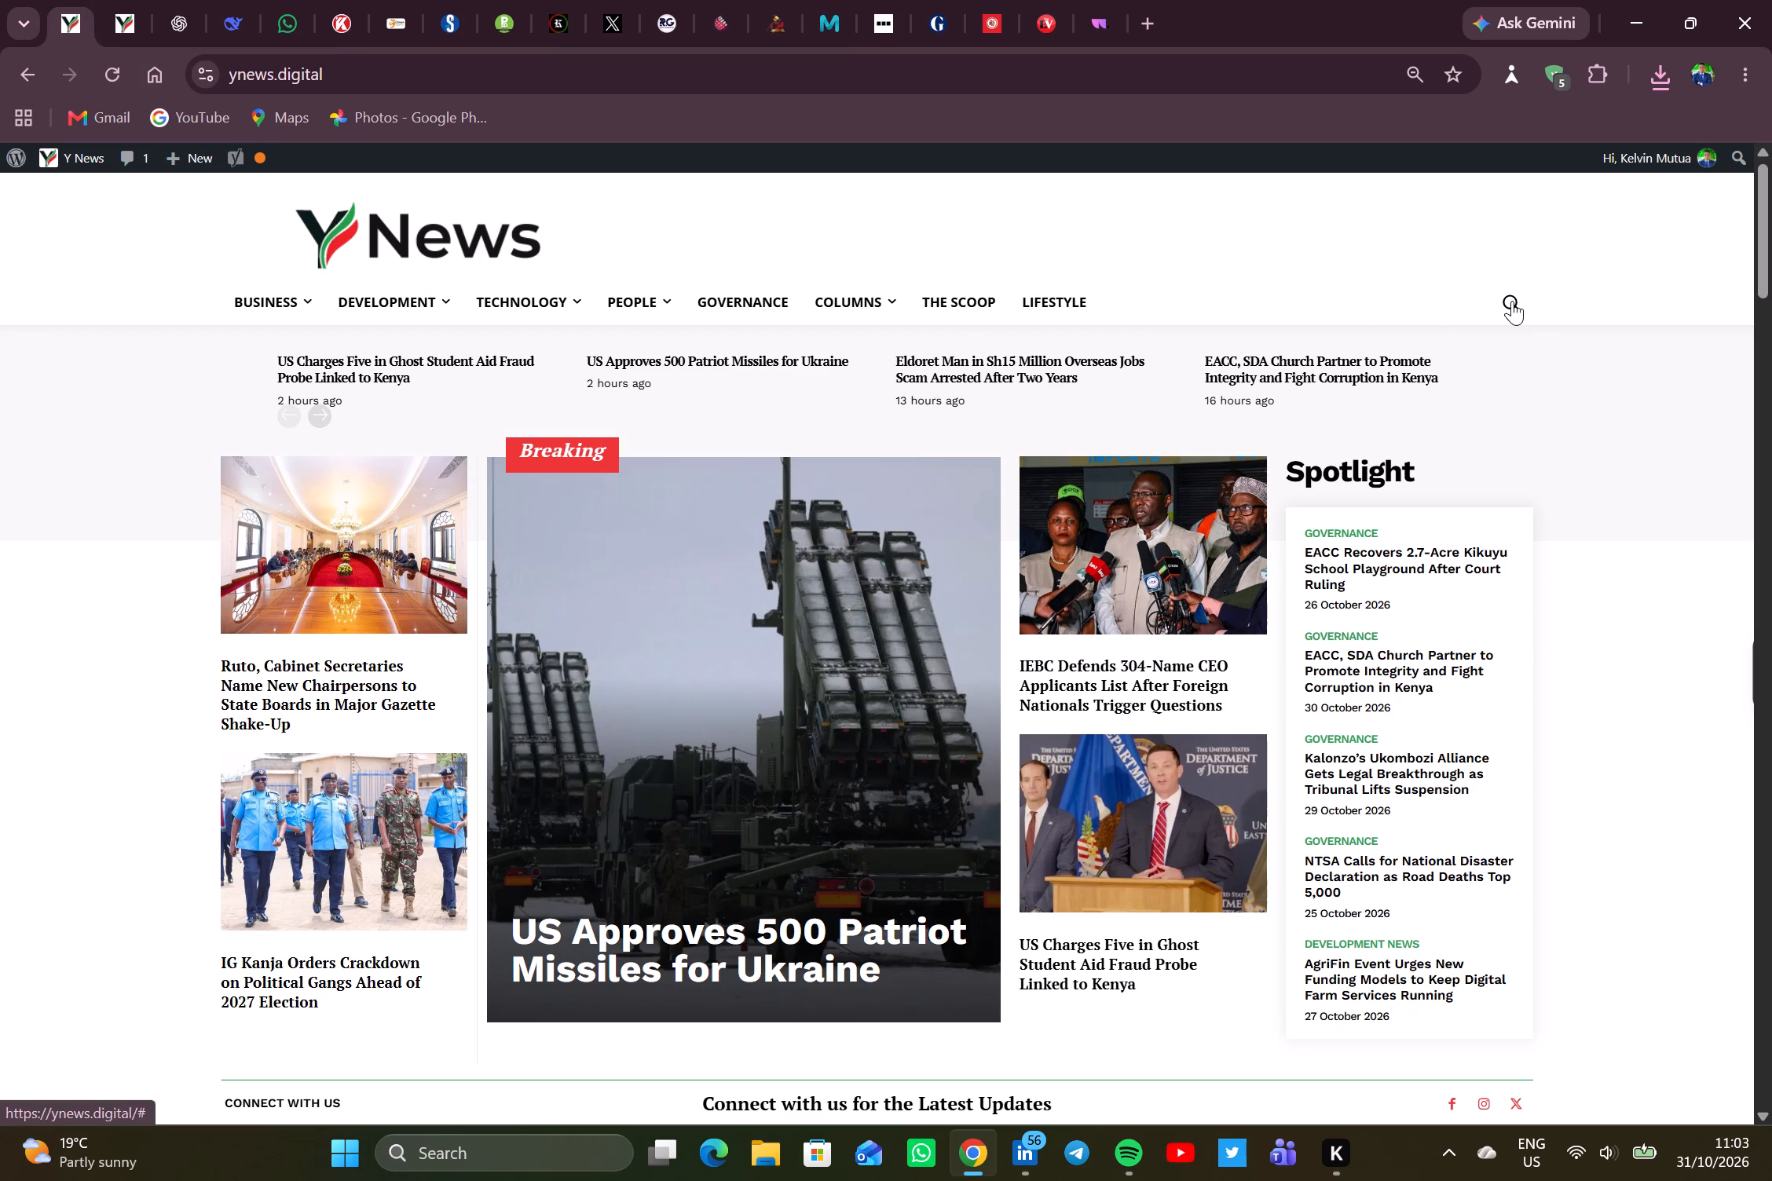
pyautogui.write('open university')
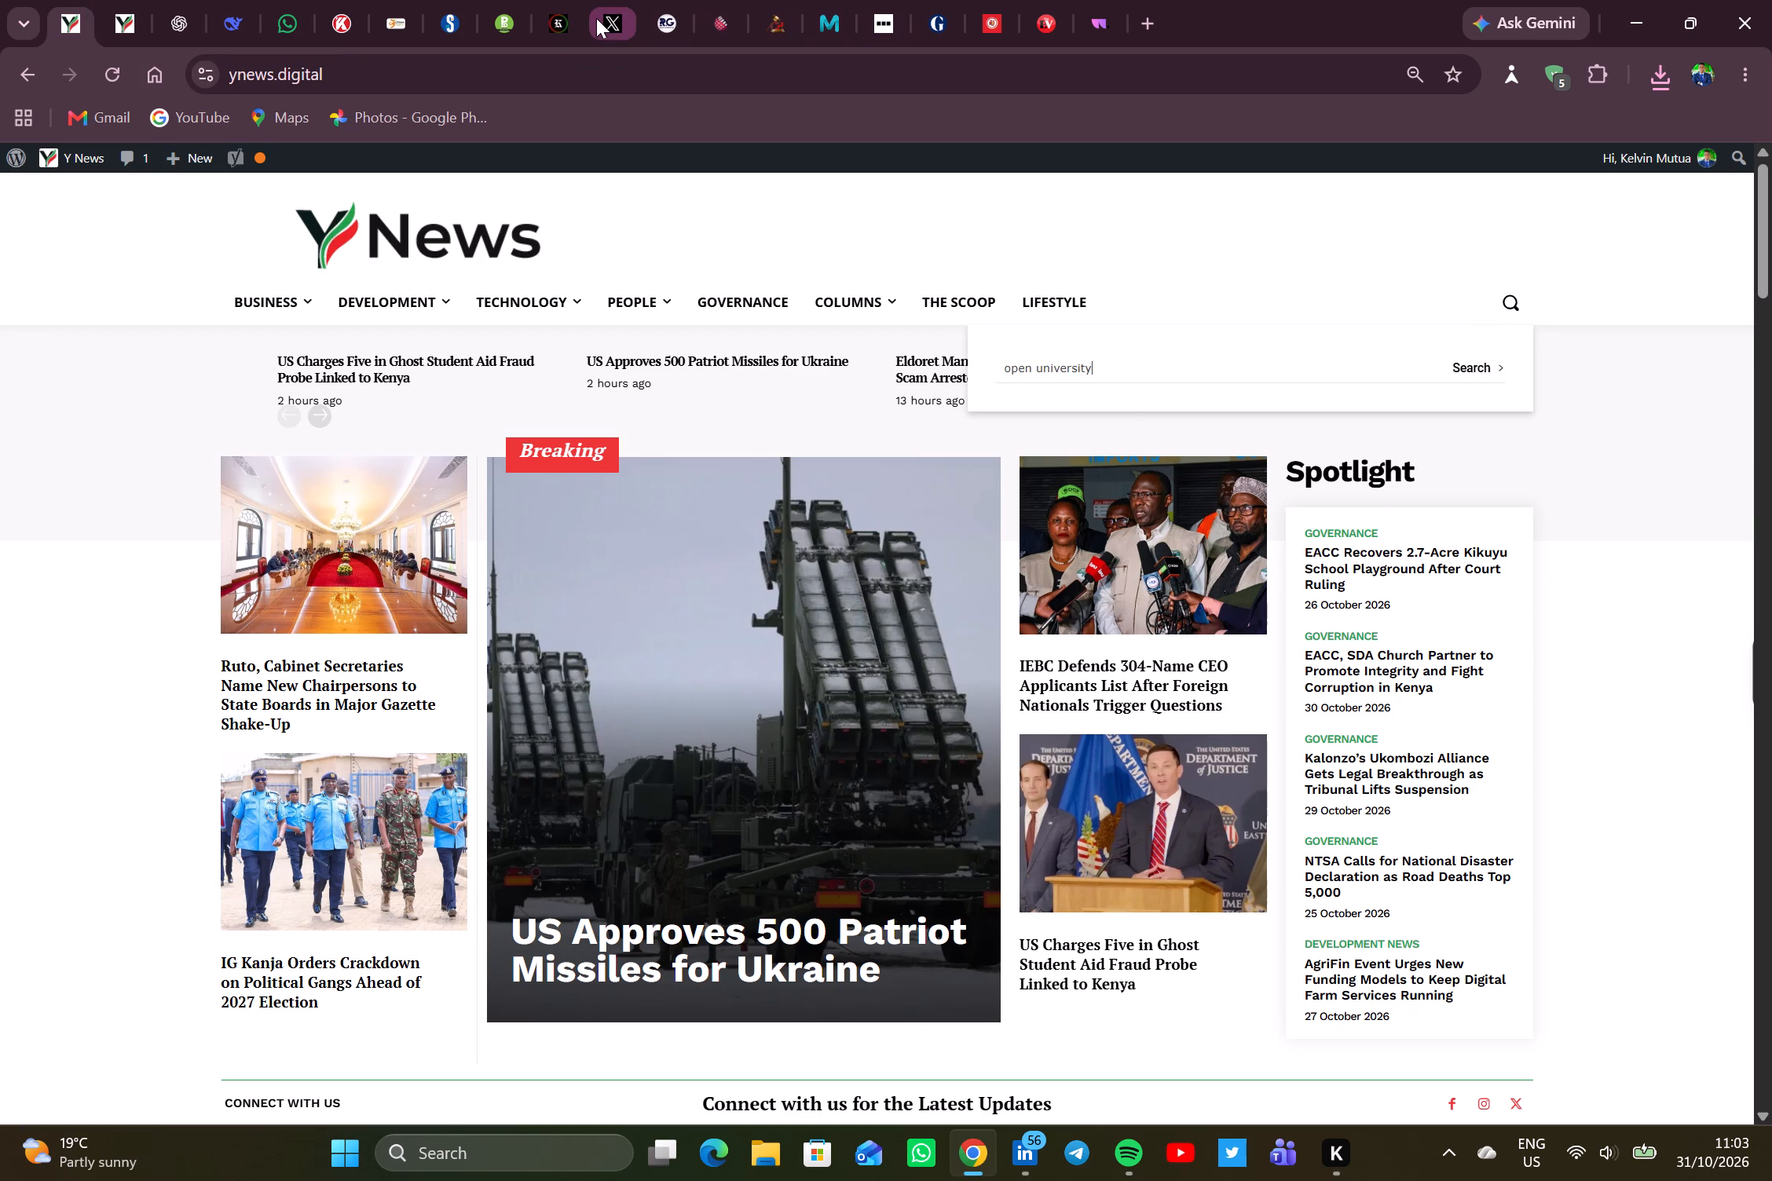
# Return to the enlarged photo of the Konza building and rhino statue on X.
pyautogui.click(596, 18)
pyautogui.click(686, 579)
pyautogui.click(686, 579)
pyautogui.click(686, 579)
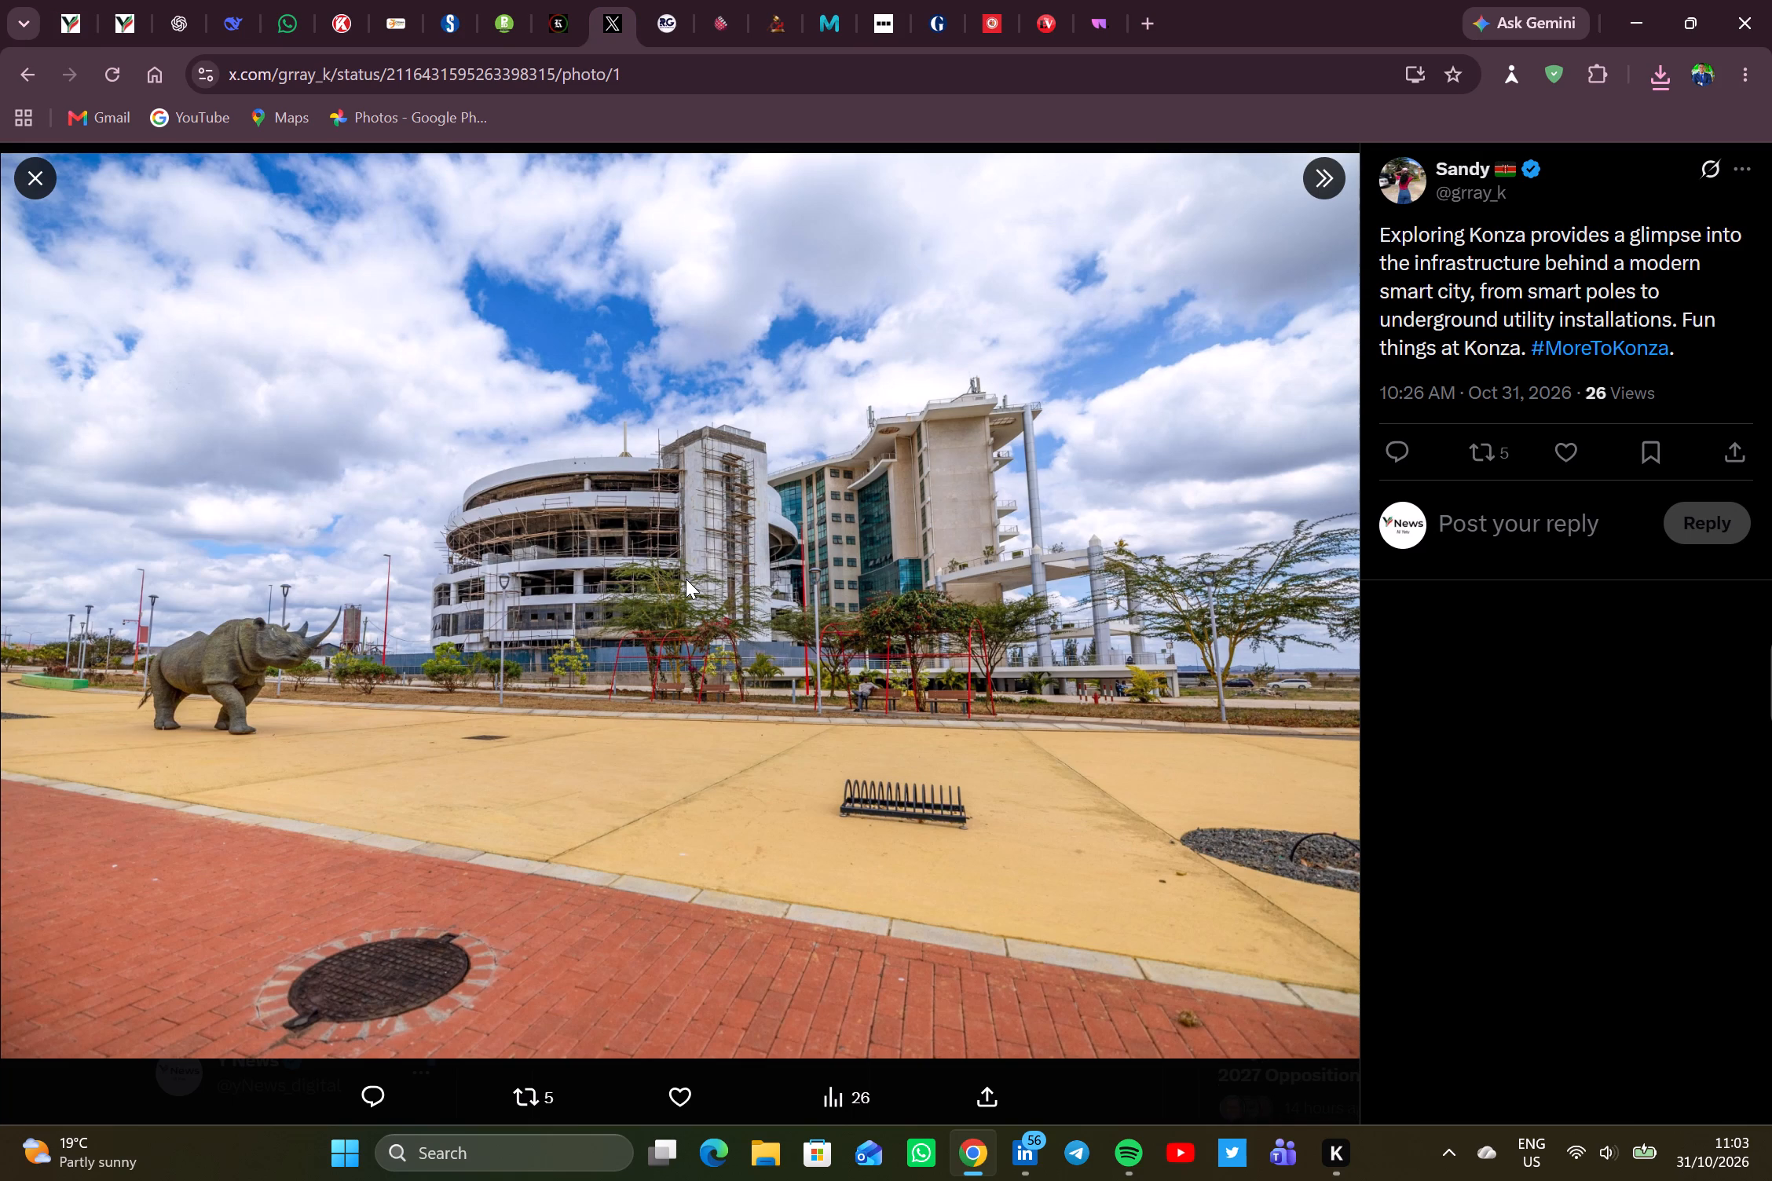
# Save the enlarged Konza building and rhino statue photo to Downloads as Konza-city-y-news, and close the photo view.
pyautogui.click(686, 579)
pyautogui.click(686, 579)
pyautogui.click(686, 579)
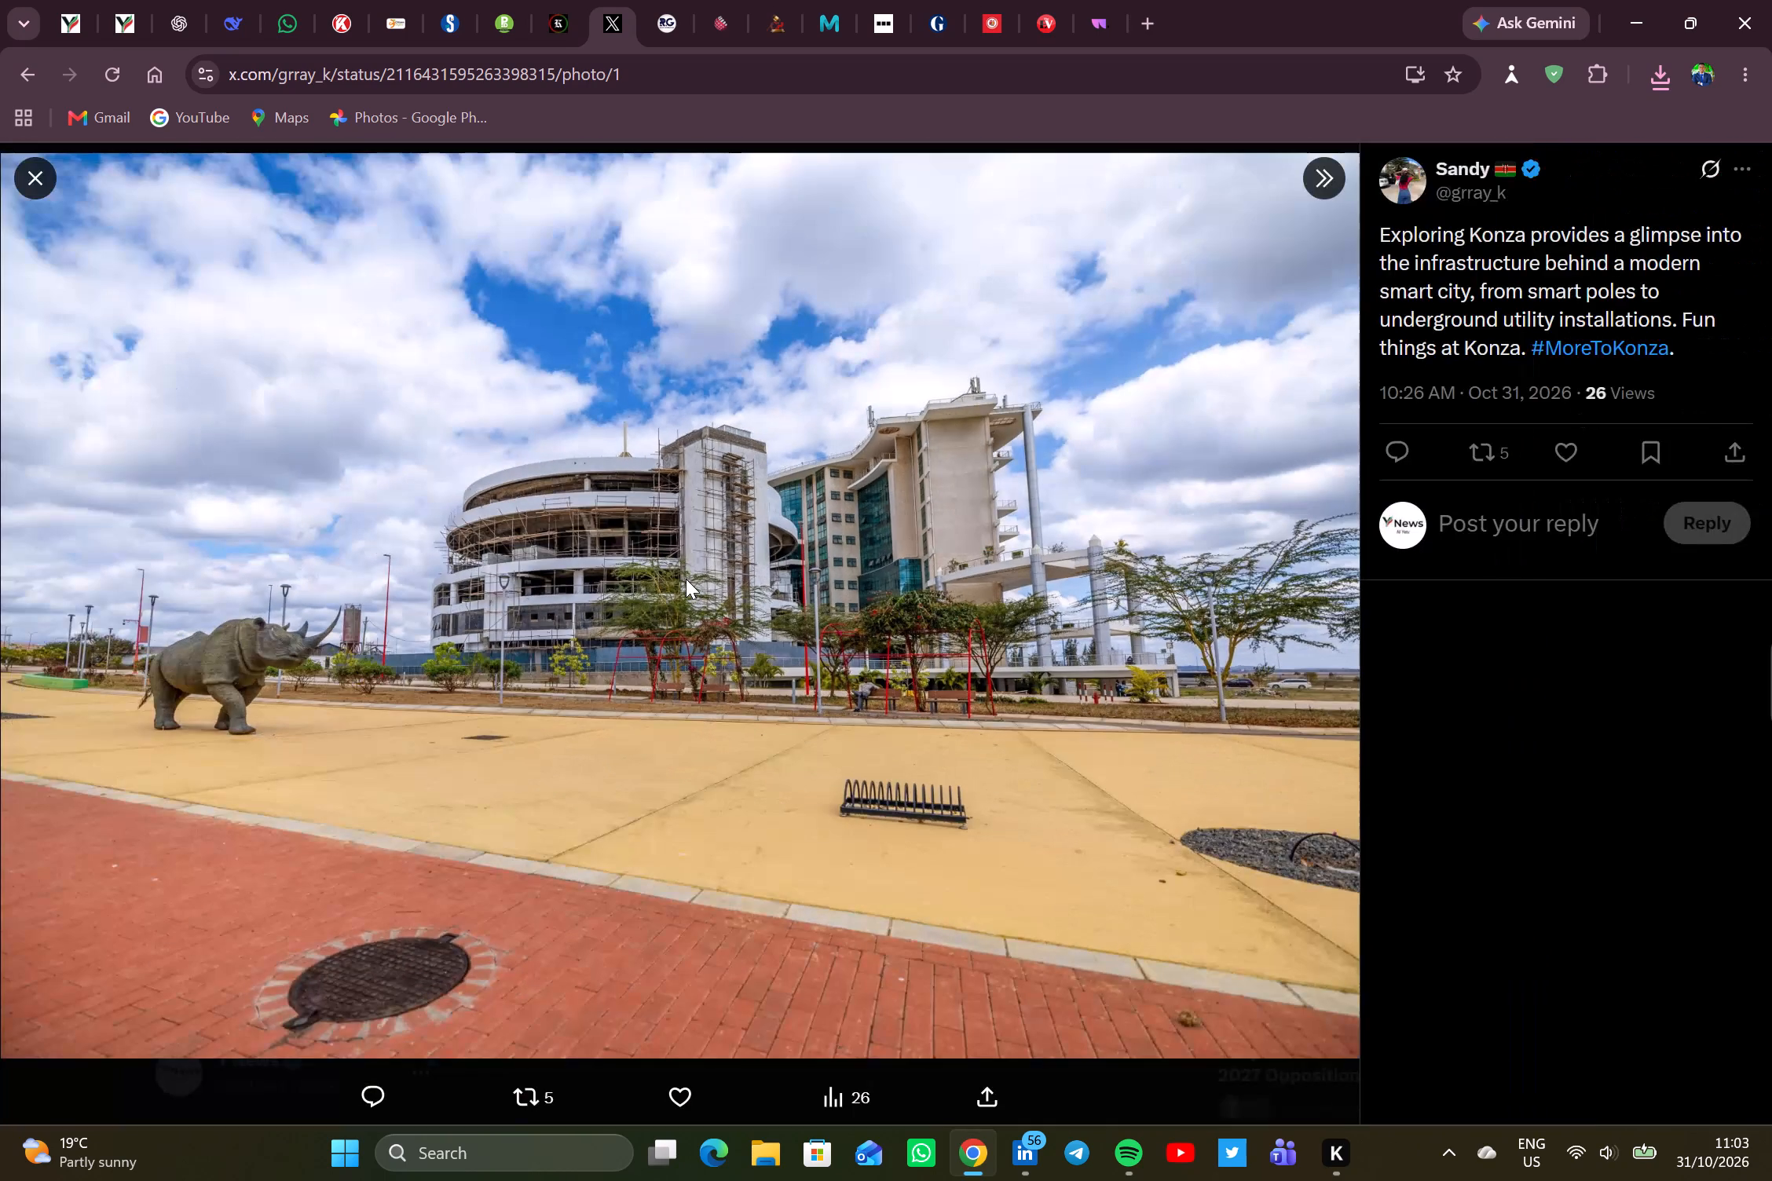
pyautogui.rightClick(686, 579)
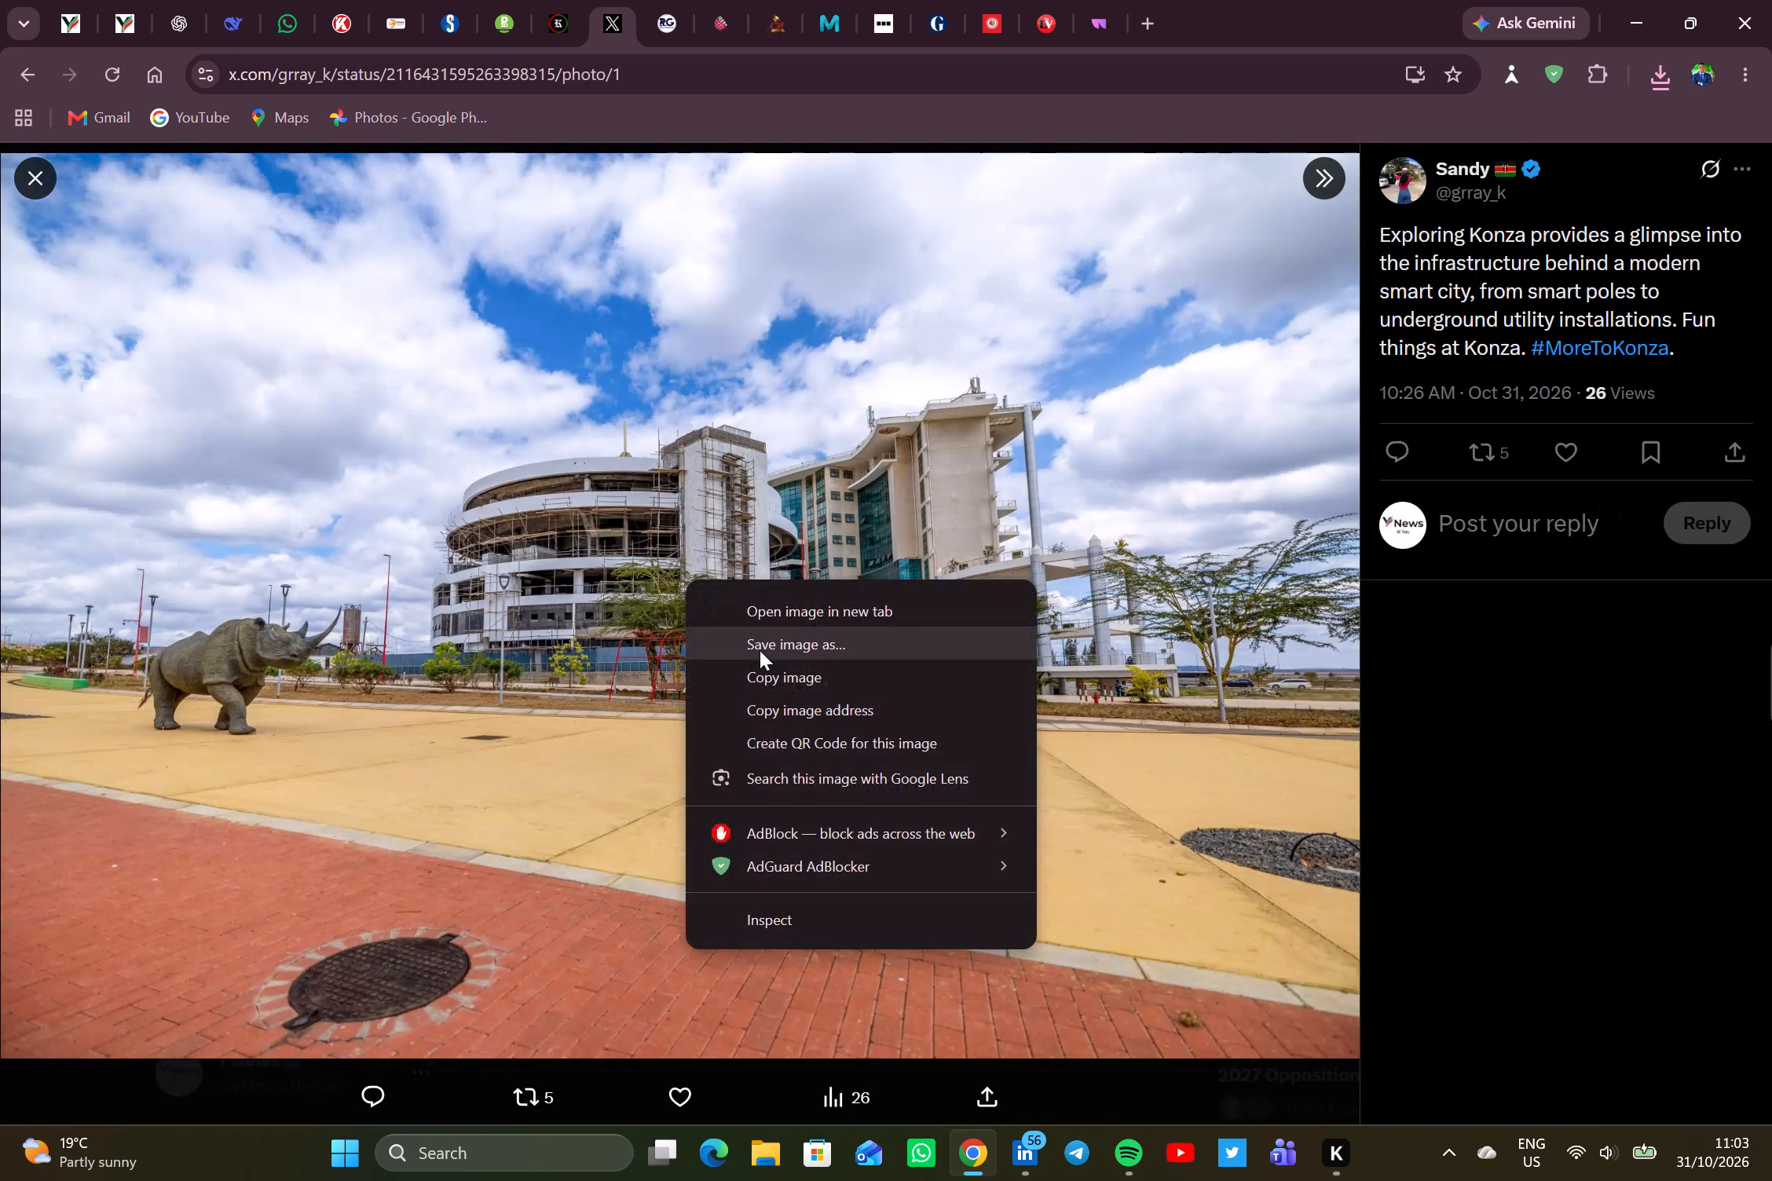
pyautogui.click(760, 650)
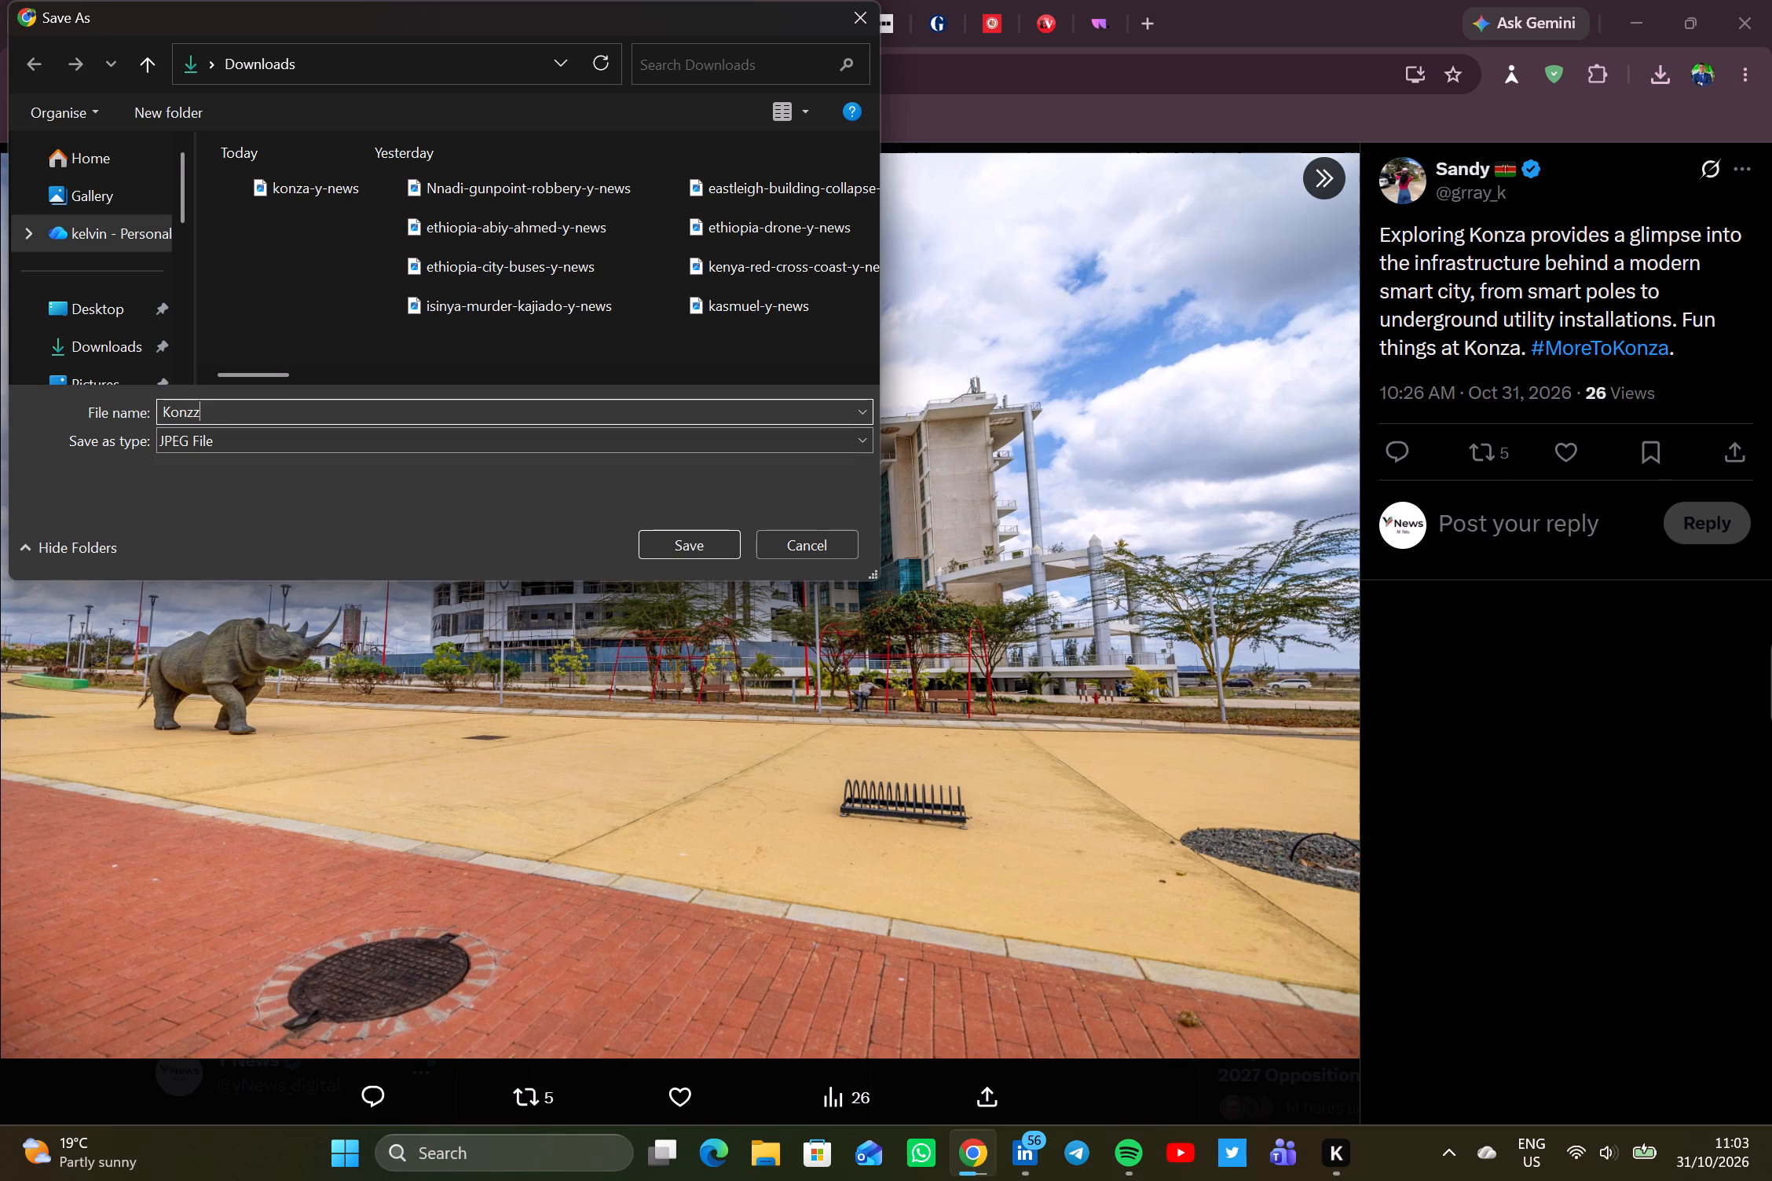
pyautogui.press('BackSpace')
pyautogui.press('BackSpace')
pyautogui.press('a')
pyautogui.write('-city')
pyautogui.write('-y-news')
pyautogui.click(711, 544)
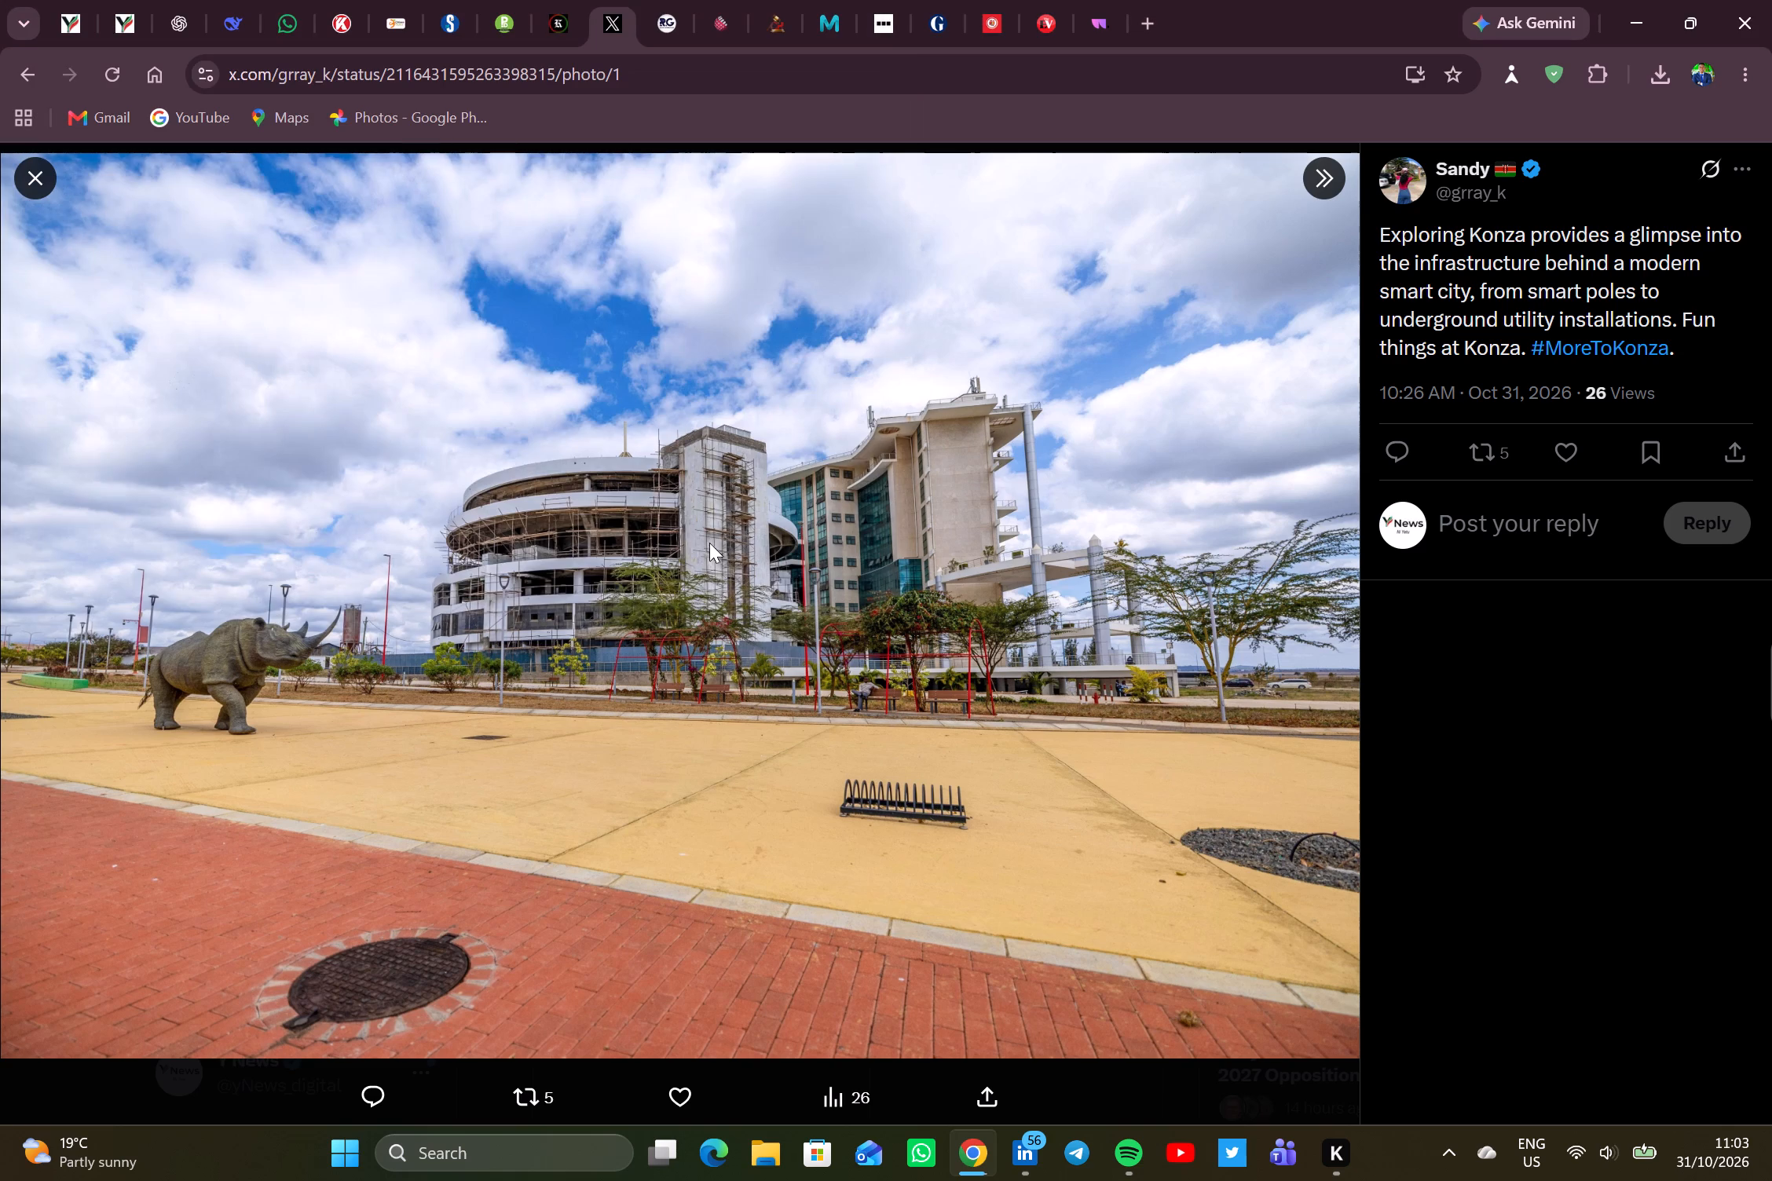
pyautogui.click(35, 184)
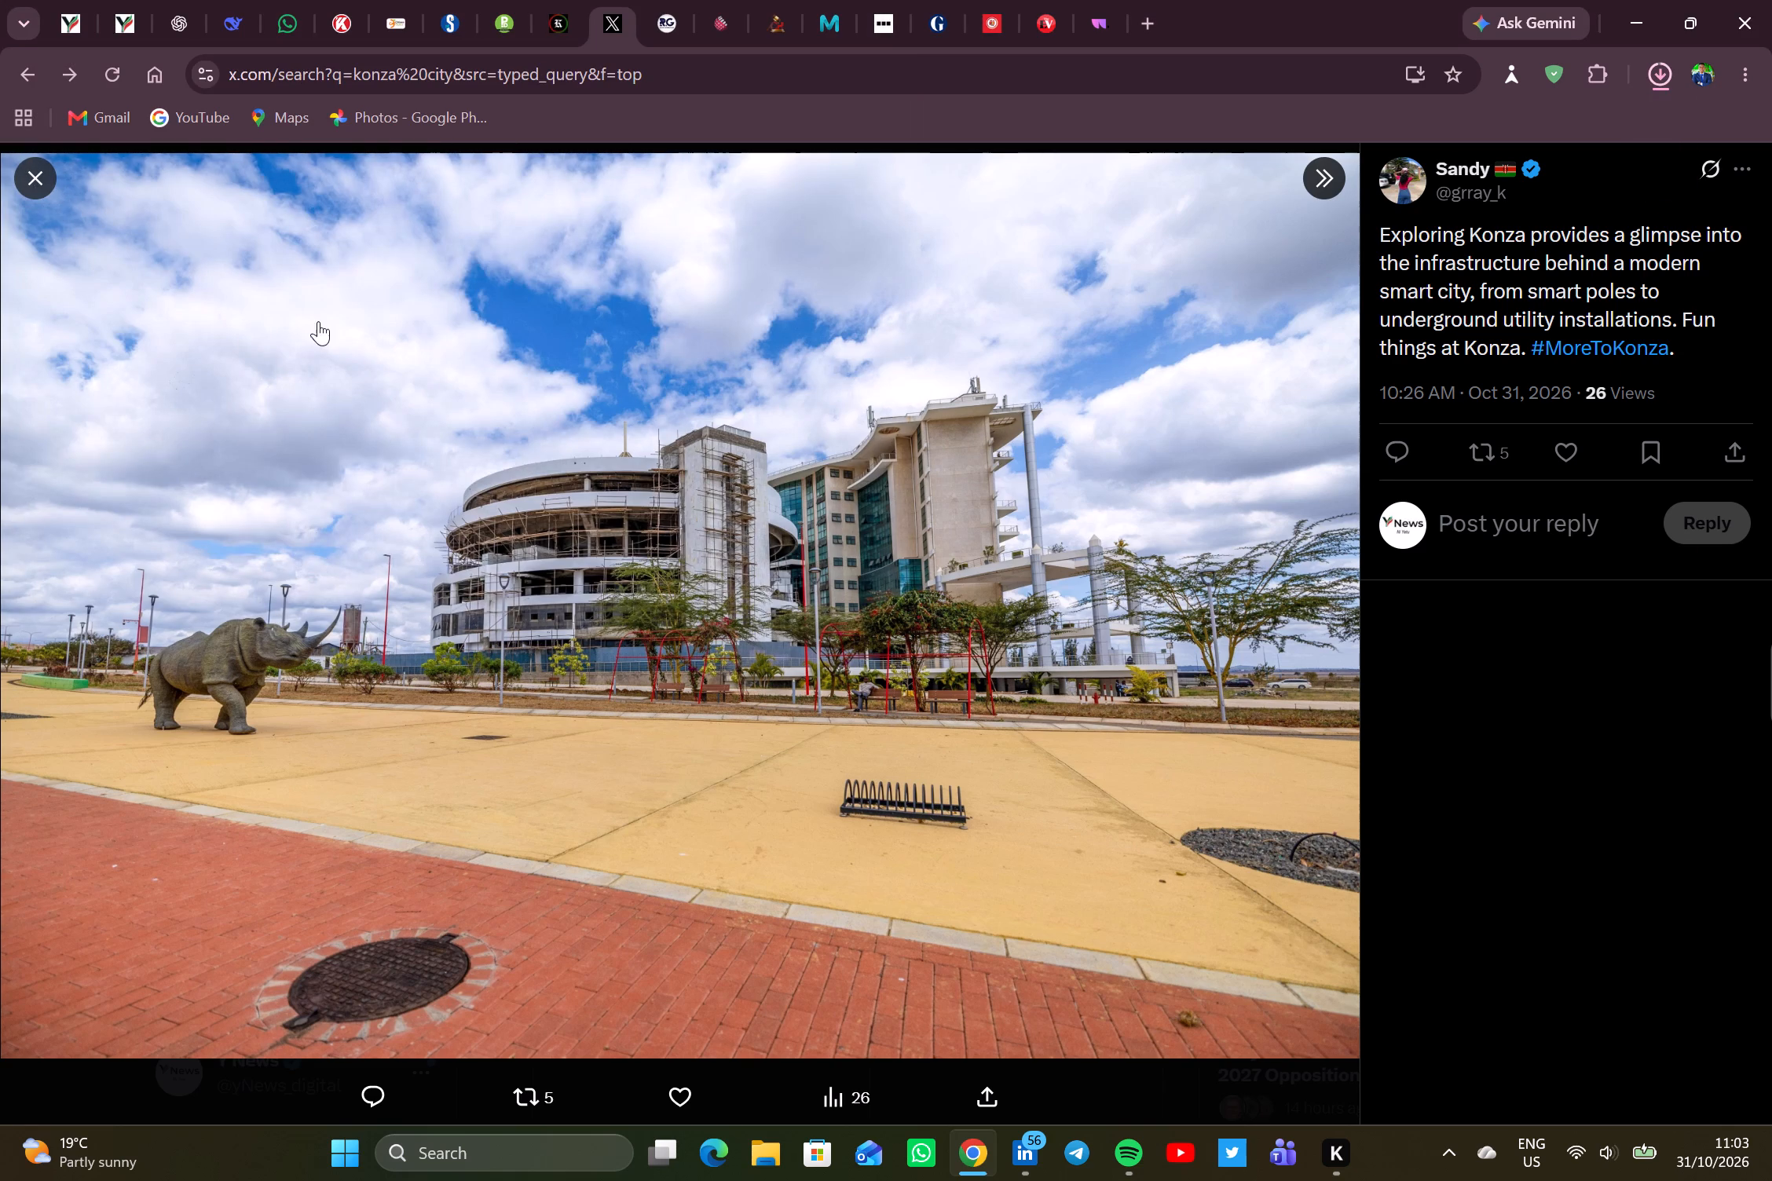
# Look back through the X results for "konza city" to examine the Konza posts, photos and videos up to Side Quest's infrastructure post.
pyautogui.scroll(2, 832, 593)
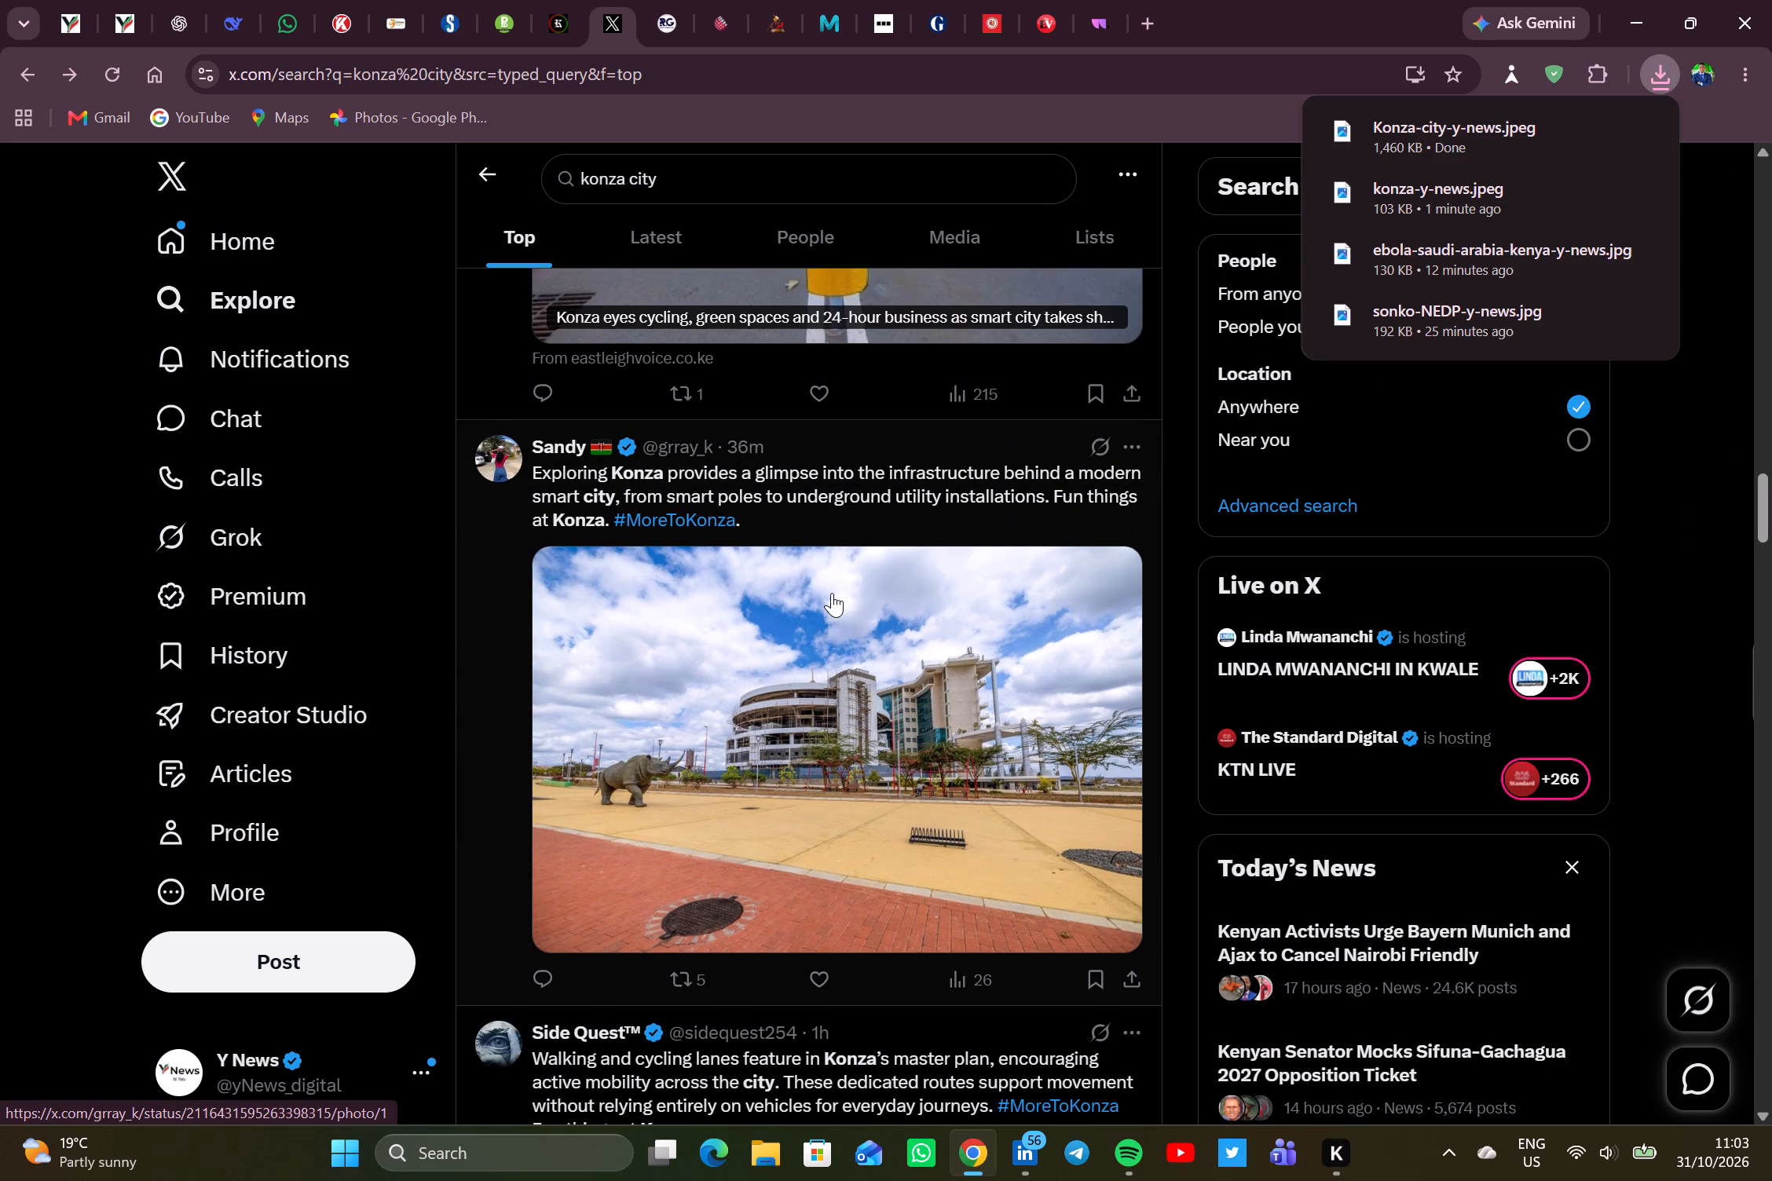
pyautogui.scroll(4, 832, 593)
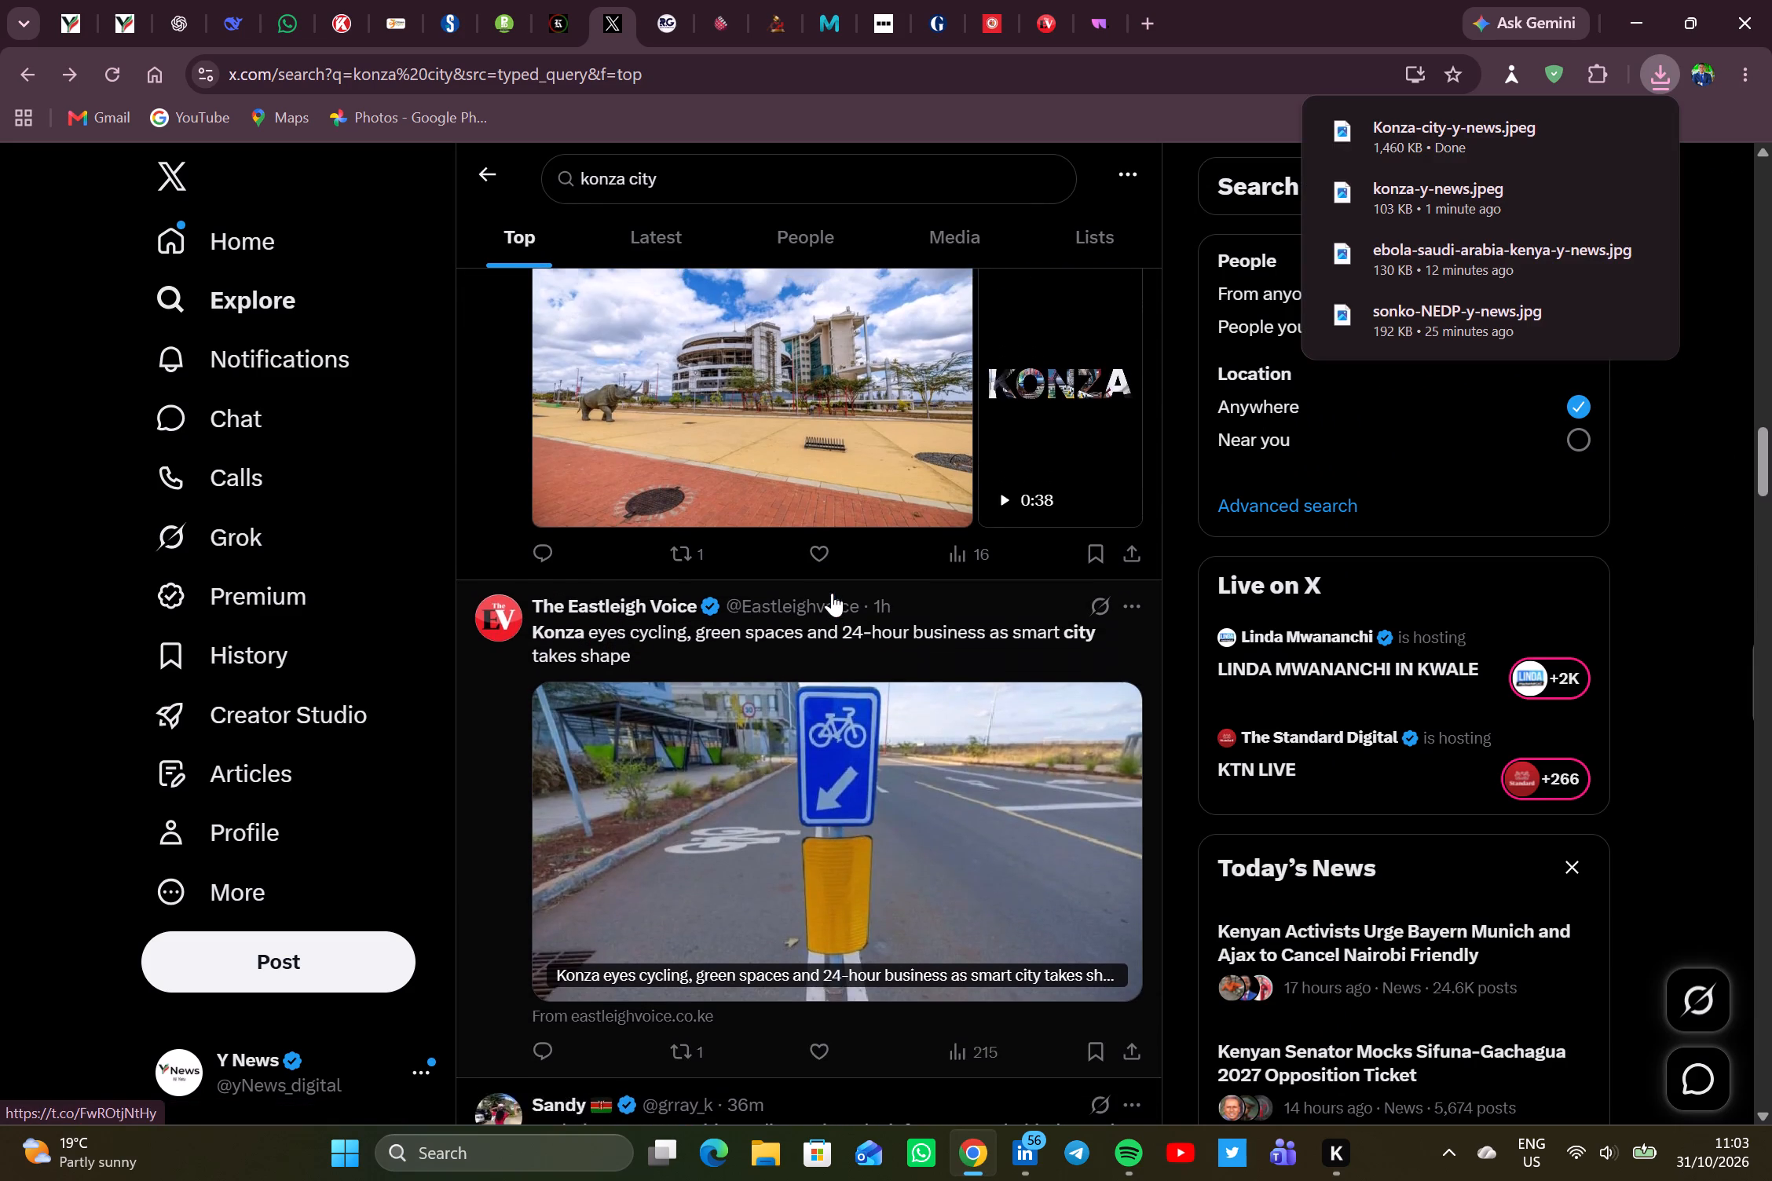
pyautogui.scroll(3, 832, 593)
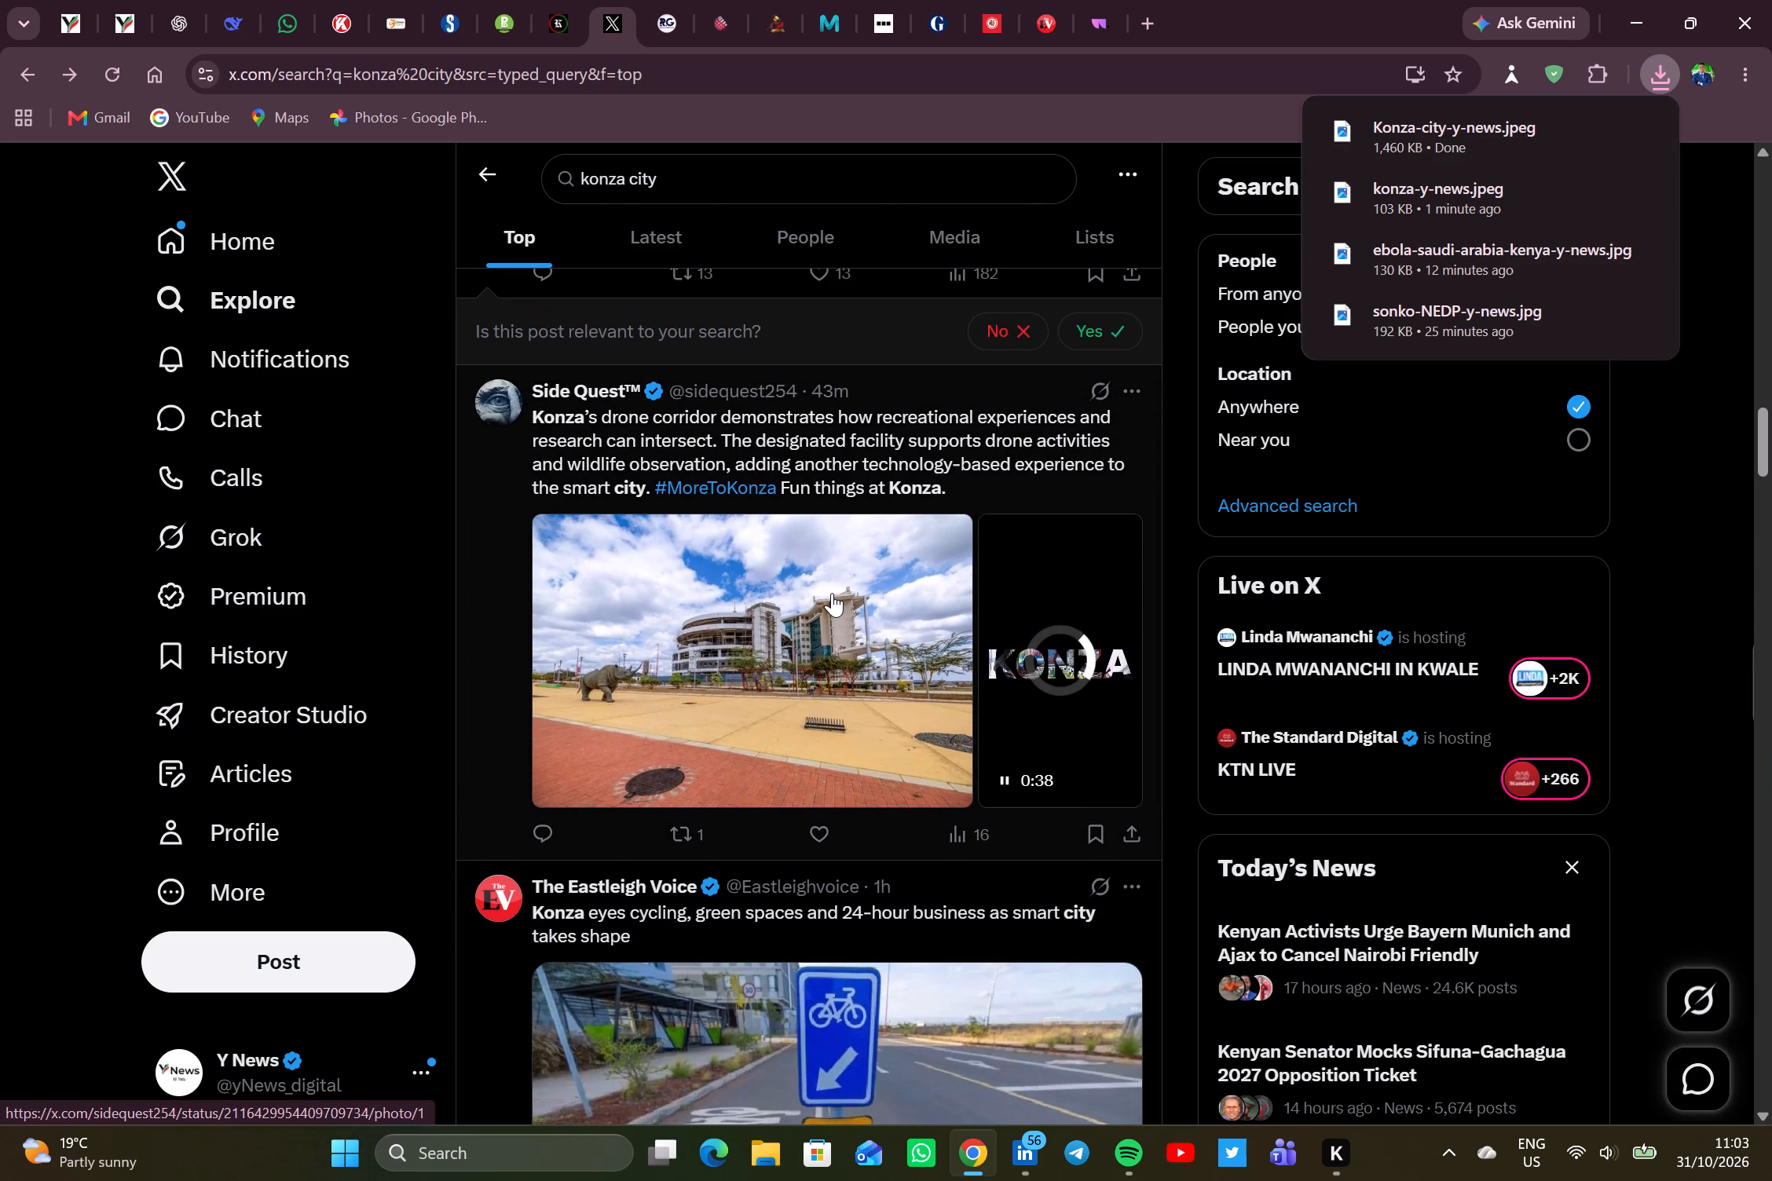
pyautogui.scroll(6, 832, 593)
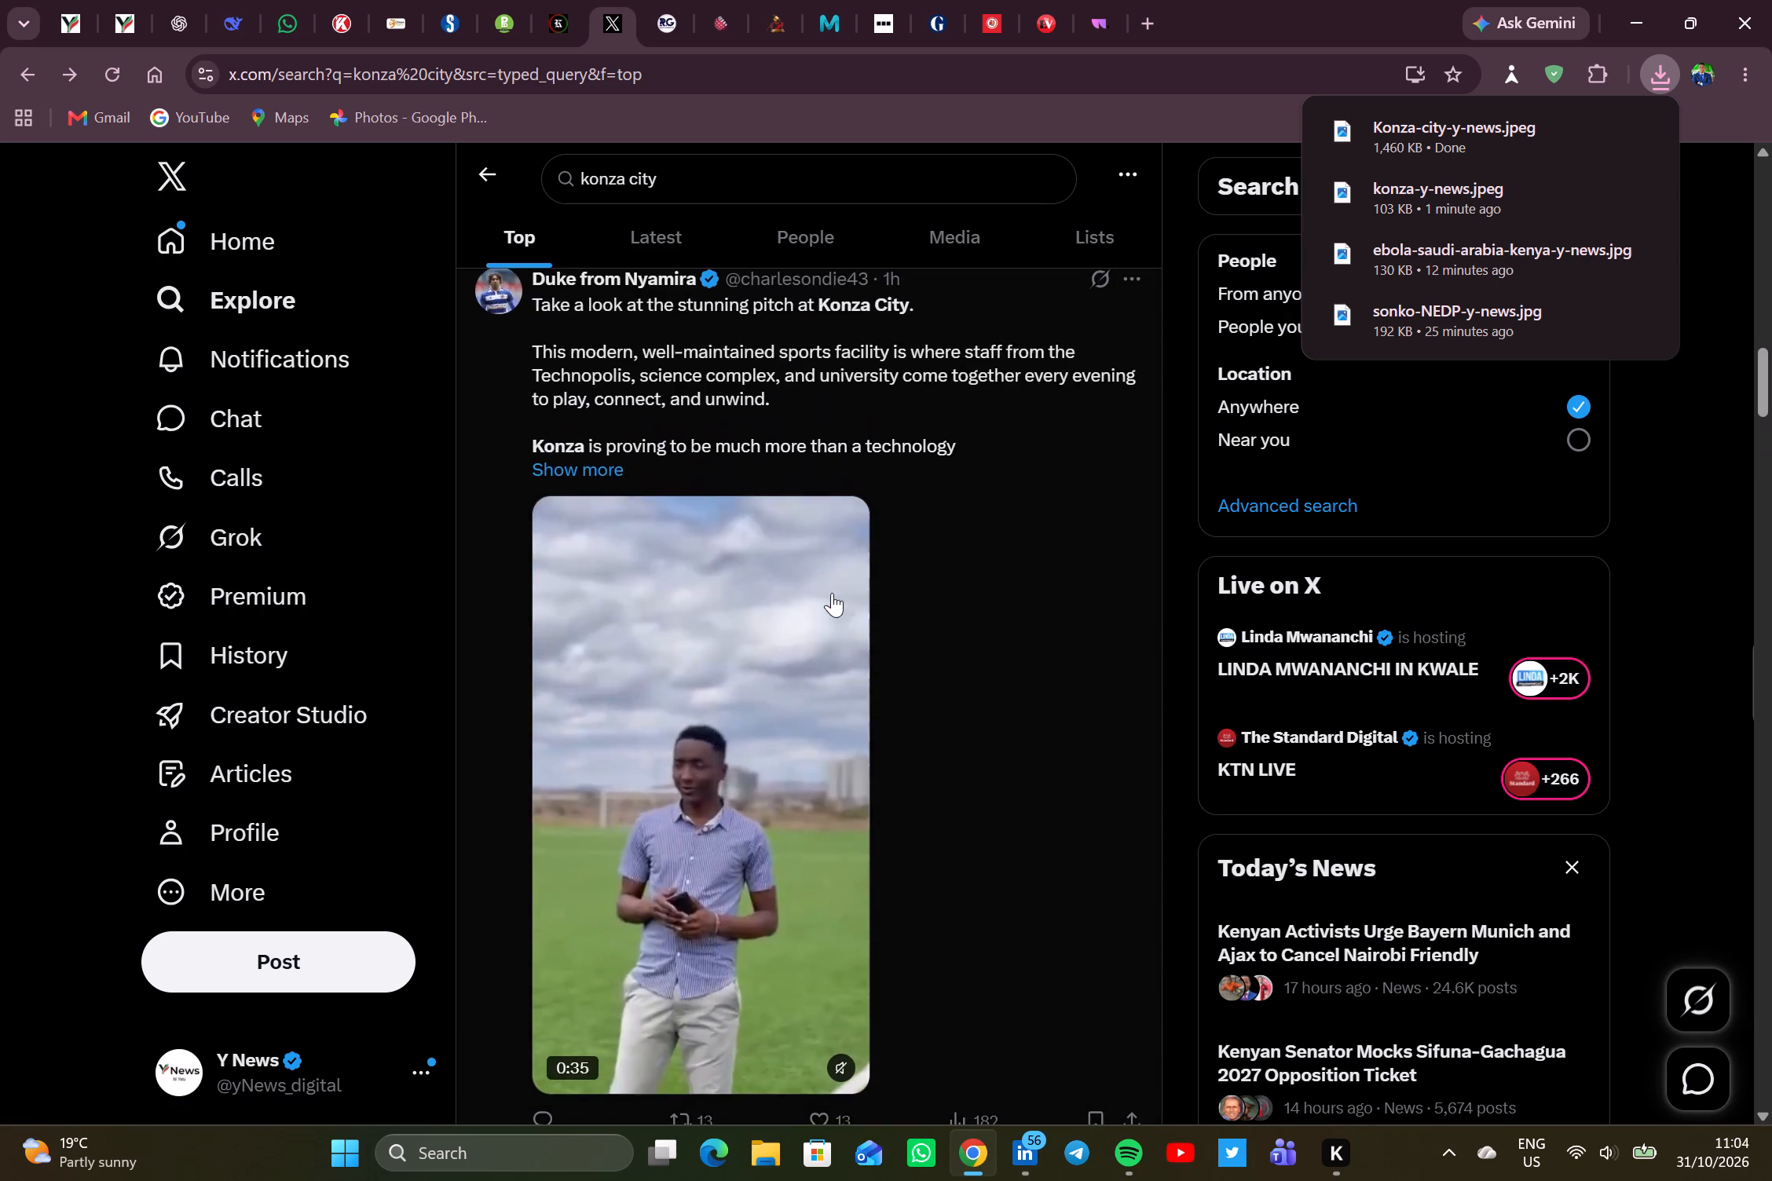
pyautogui.scroll(3, 832, 593)
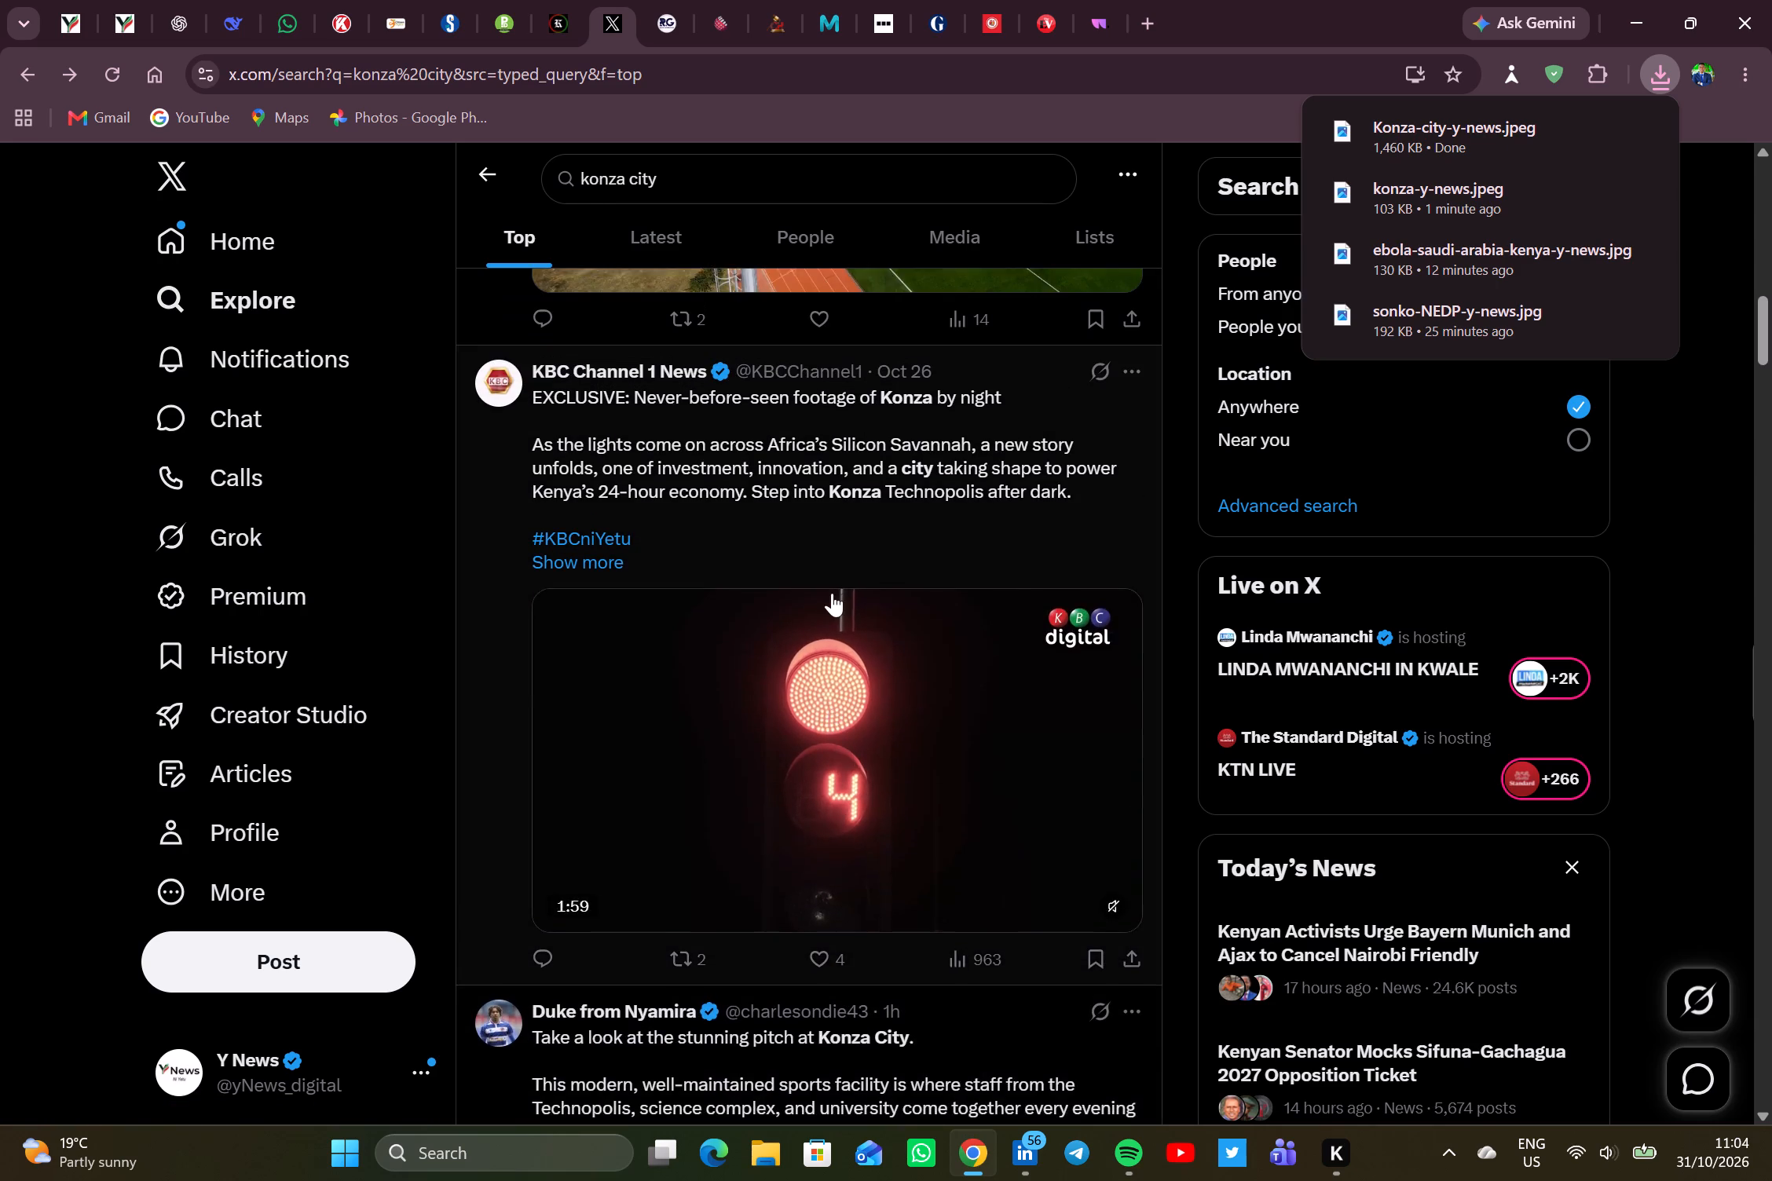
pyautogui.scroll(3, 832, 593)
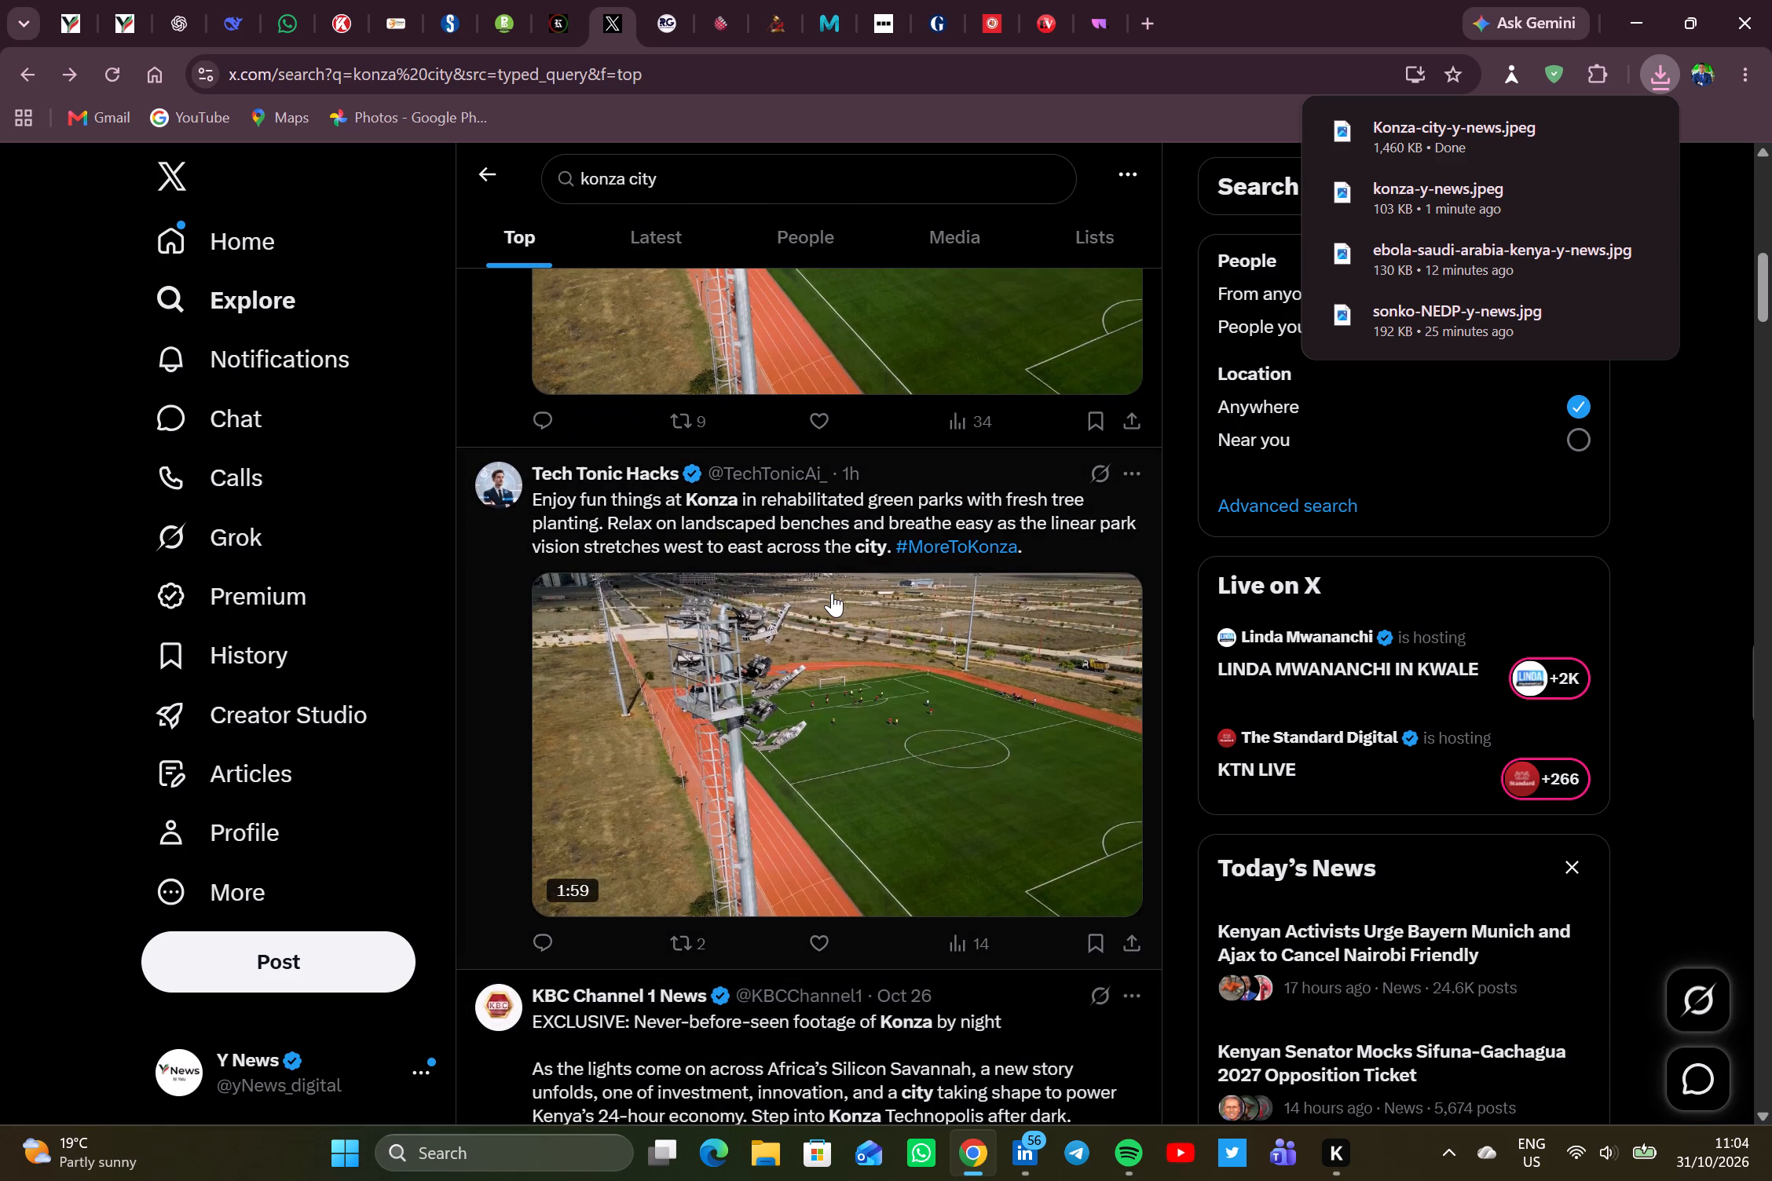
pyautogui.scroll(-2, 832, 593)
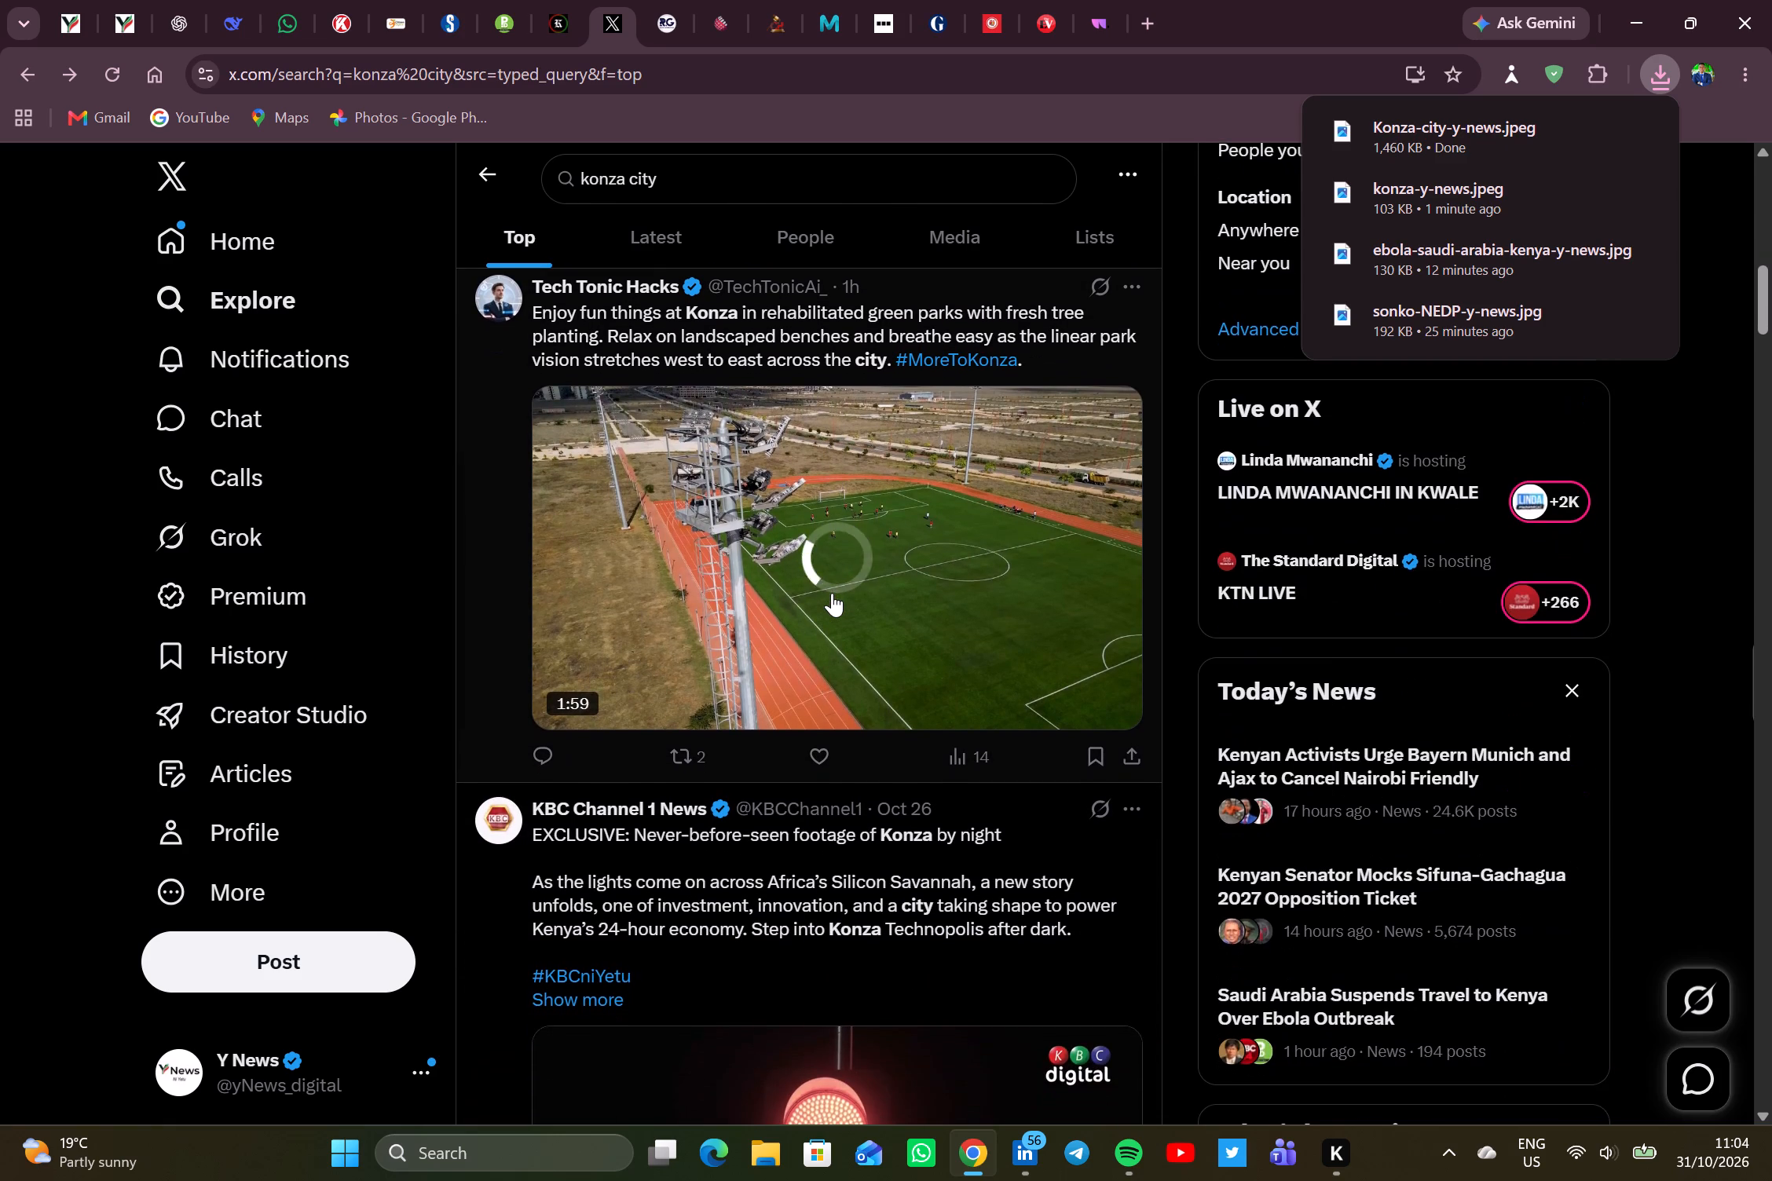
pyautogui.scroll(5, 832, 593)
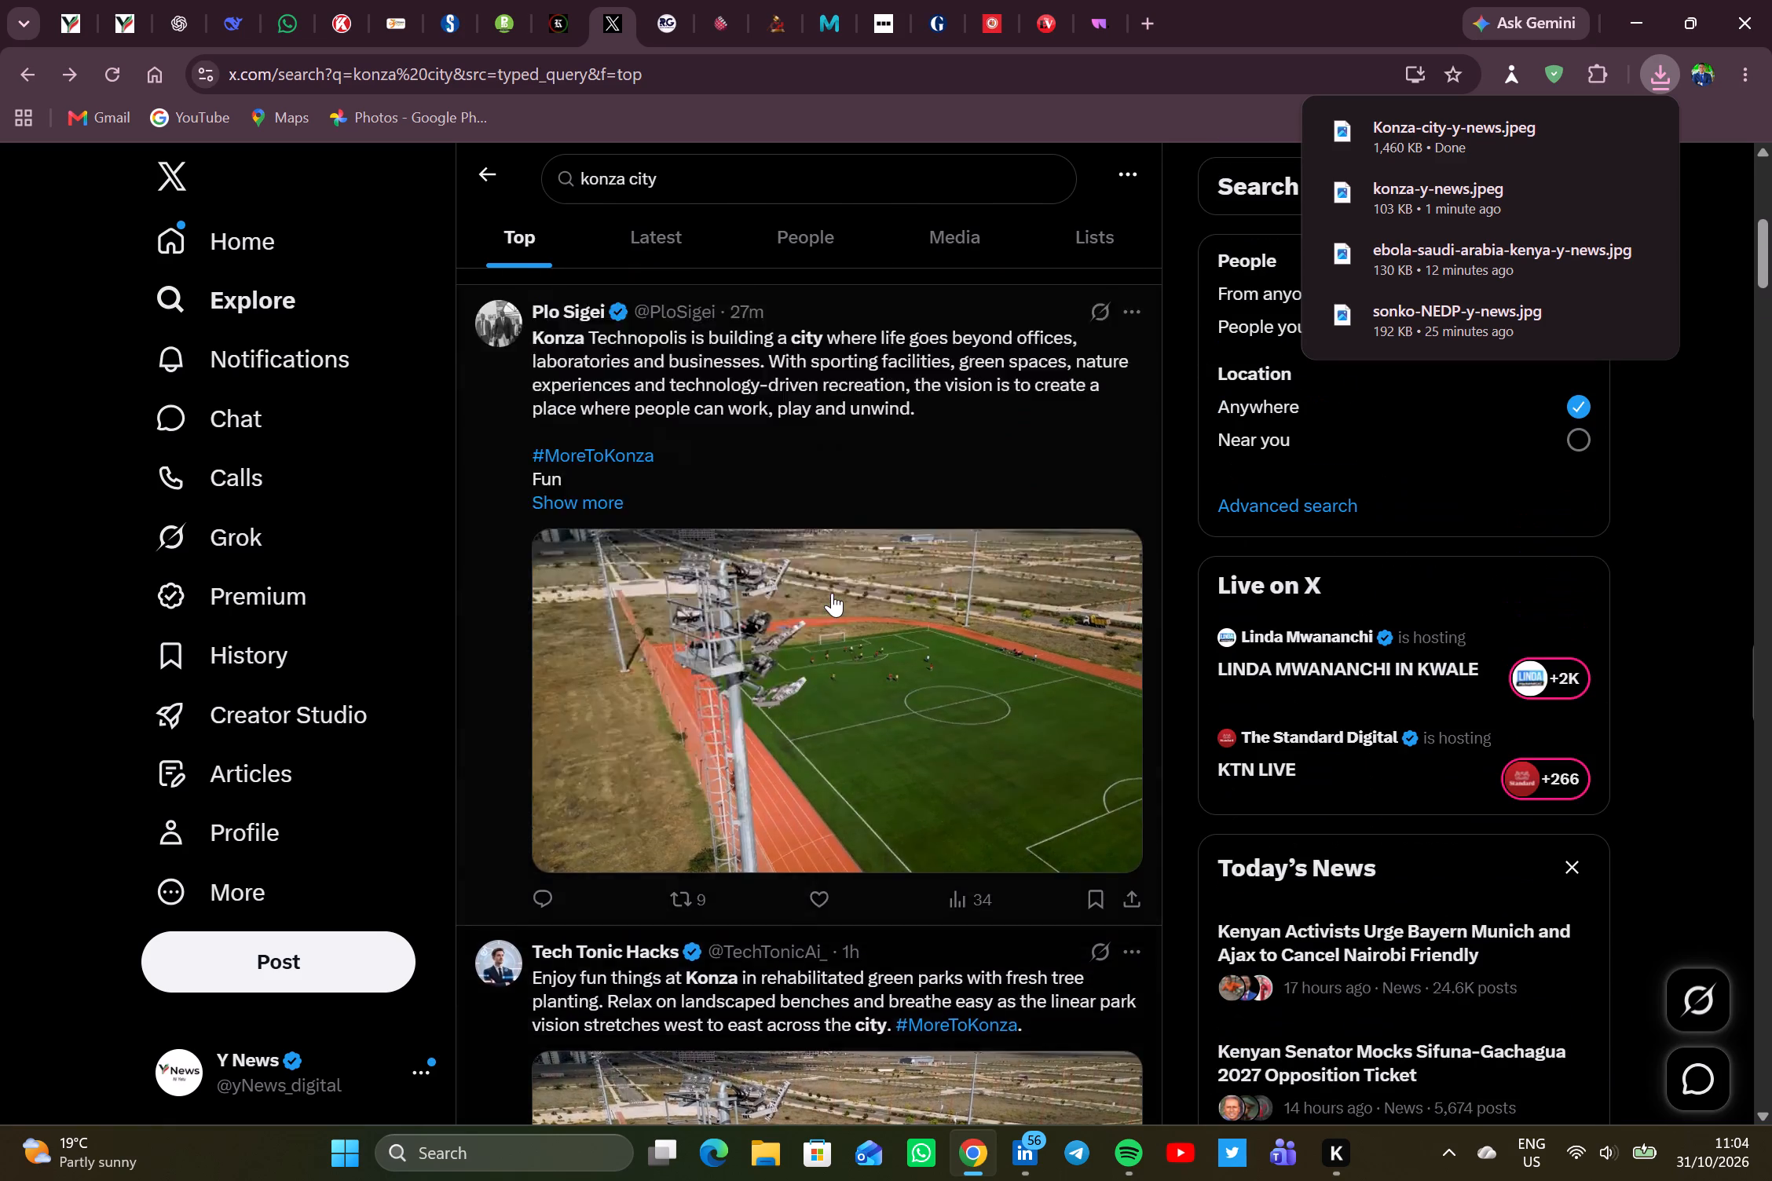
pyautogui.scroll(4, 832, 593)
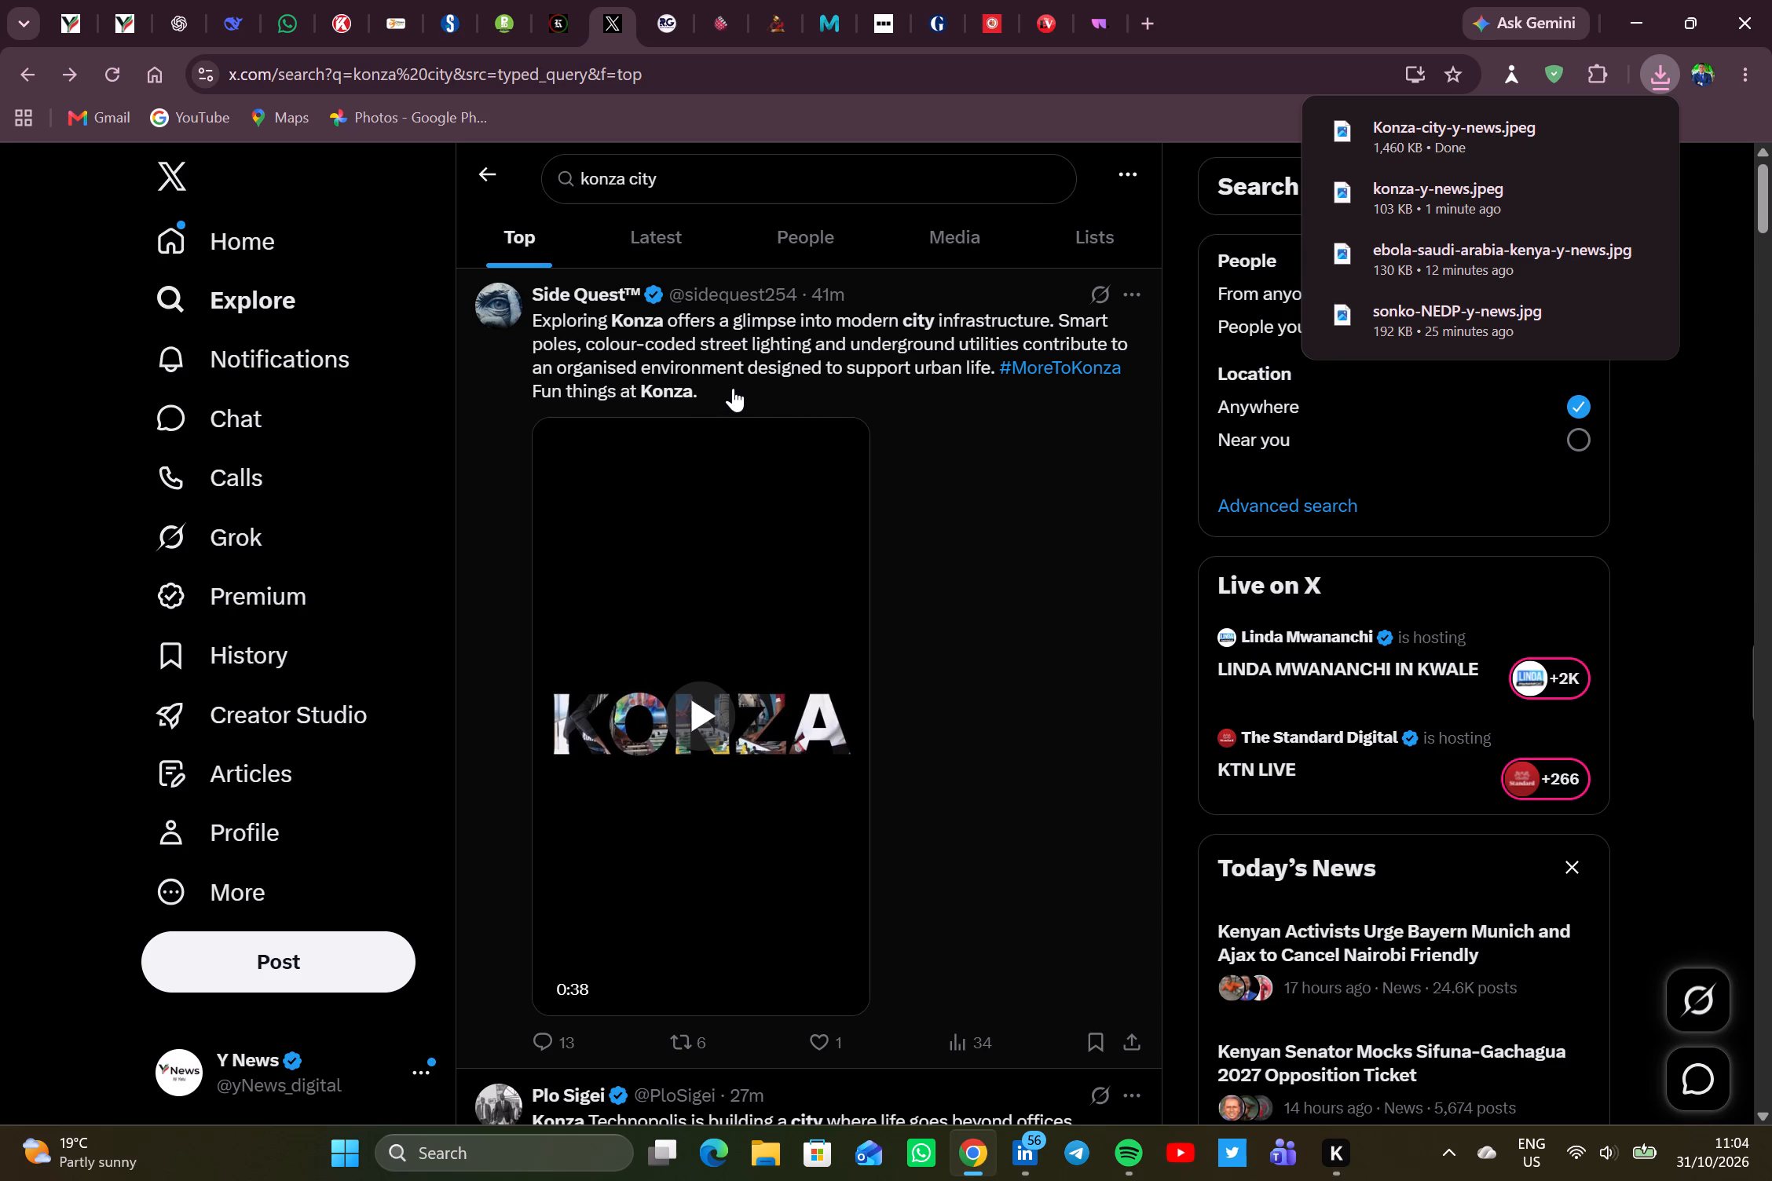
# Watch the Konza video in Side Quest's post about smart poles, colour-coded street lighting and underground utilities.
pyautogui.scroll(-1, 884, 623)
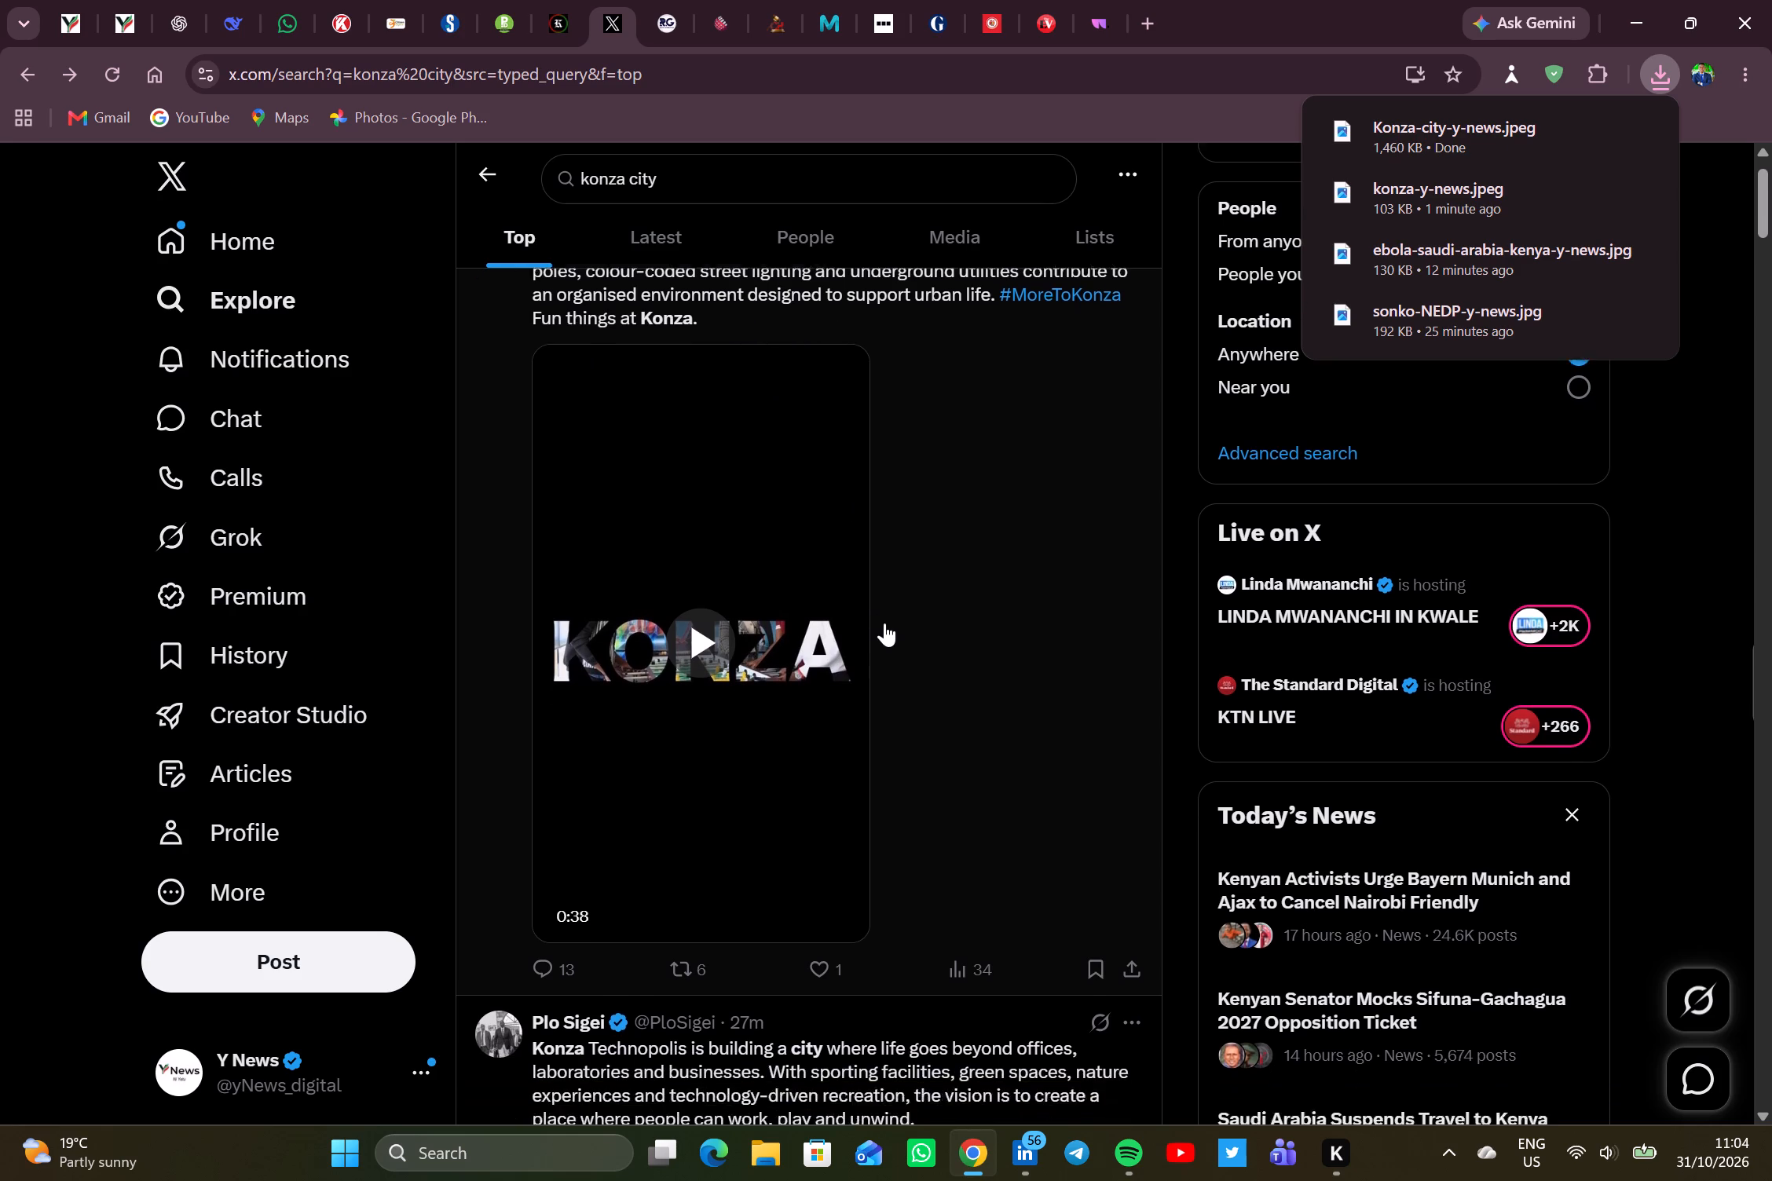
pyautogui.scroll(-1, 884, 623)
pyautogui.click(719, 587)
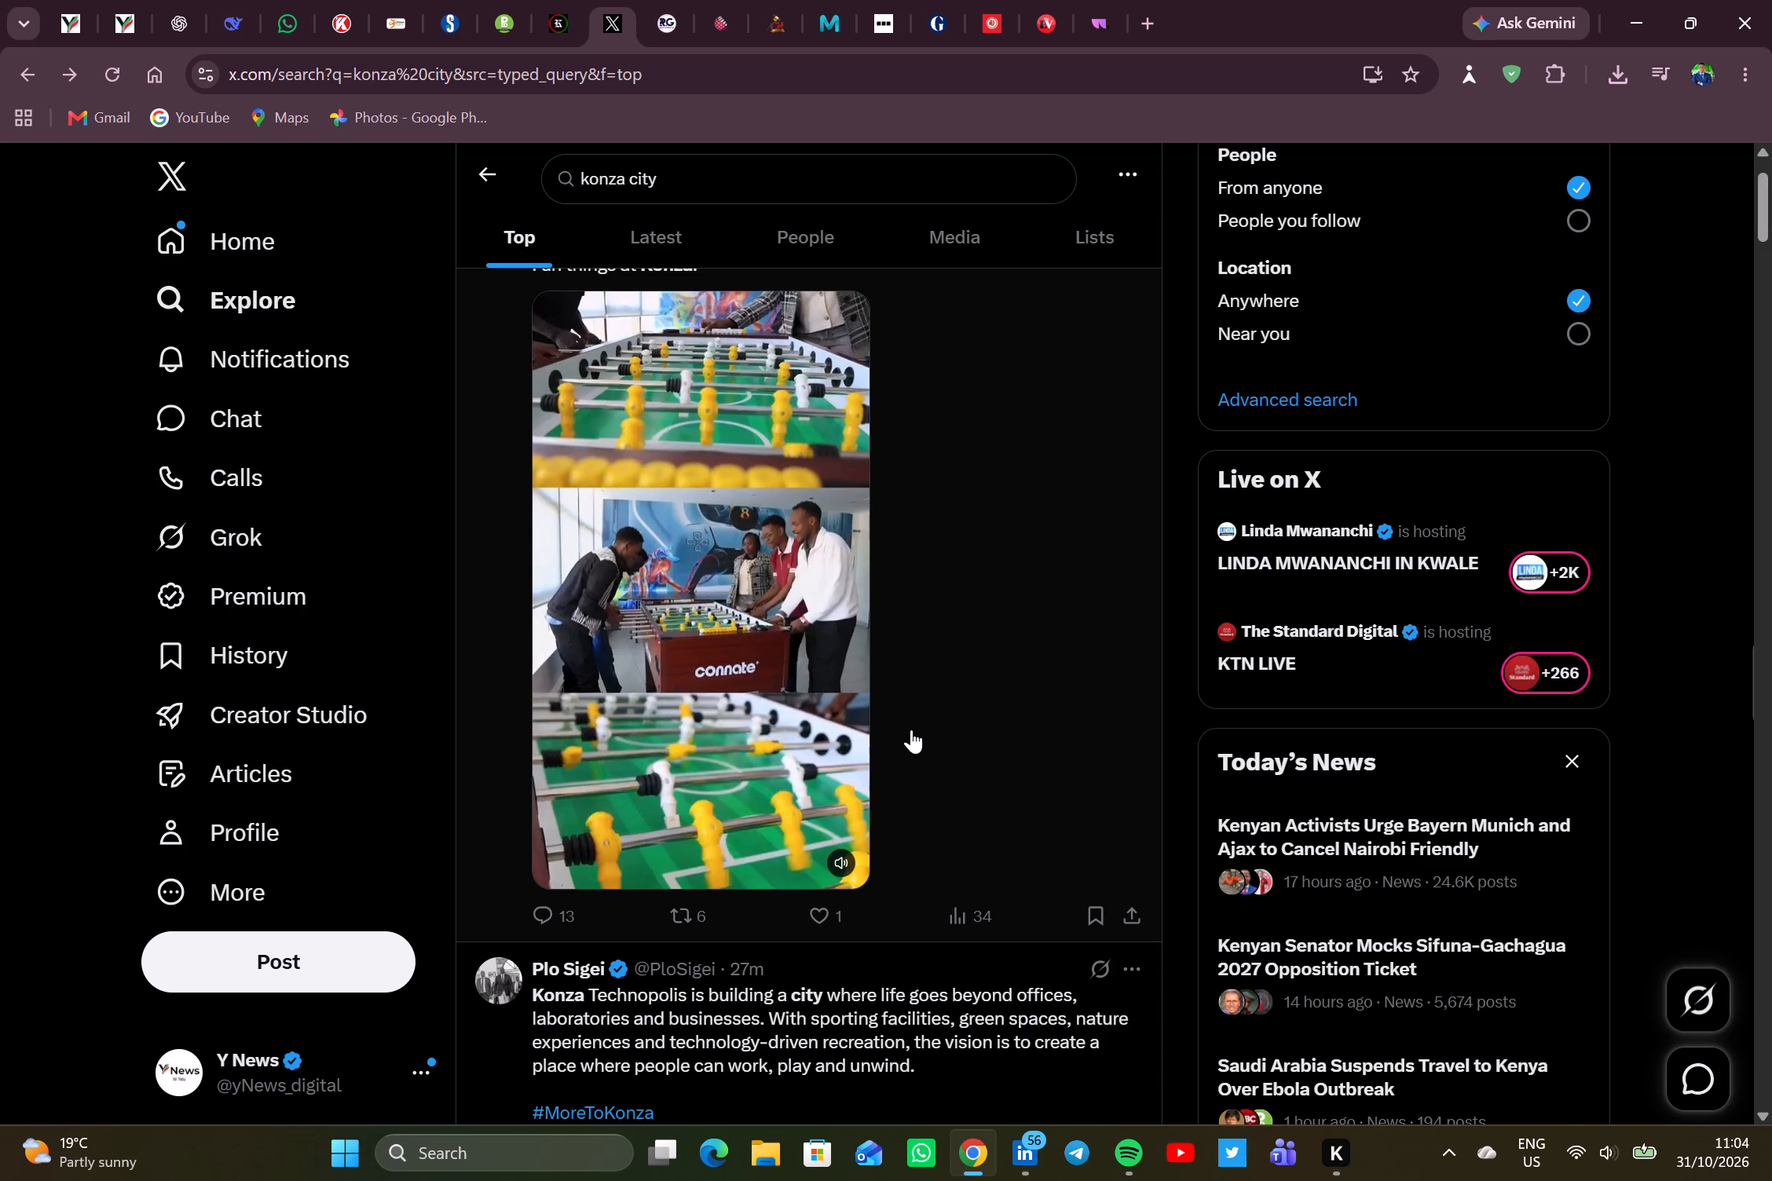
pyautogui.click(554, 859)
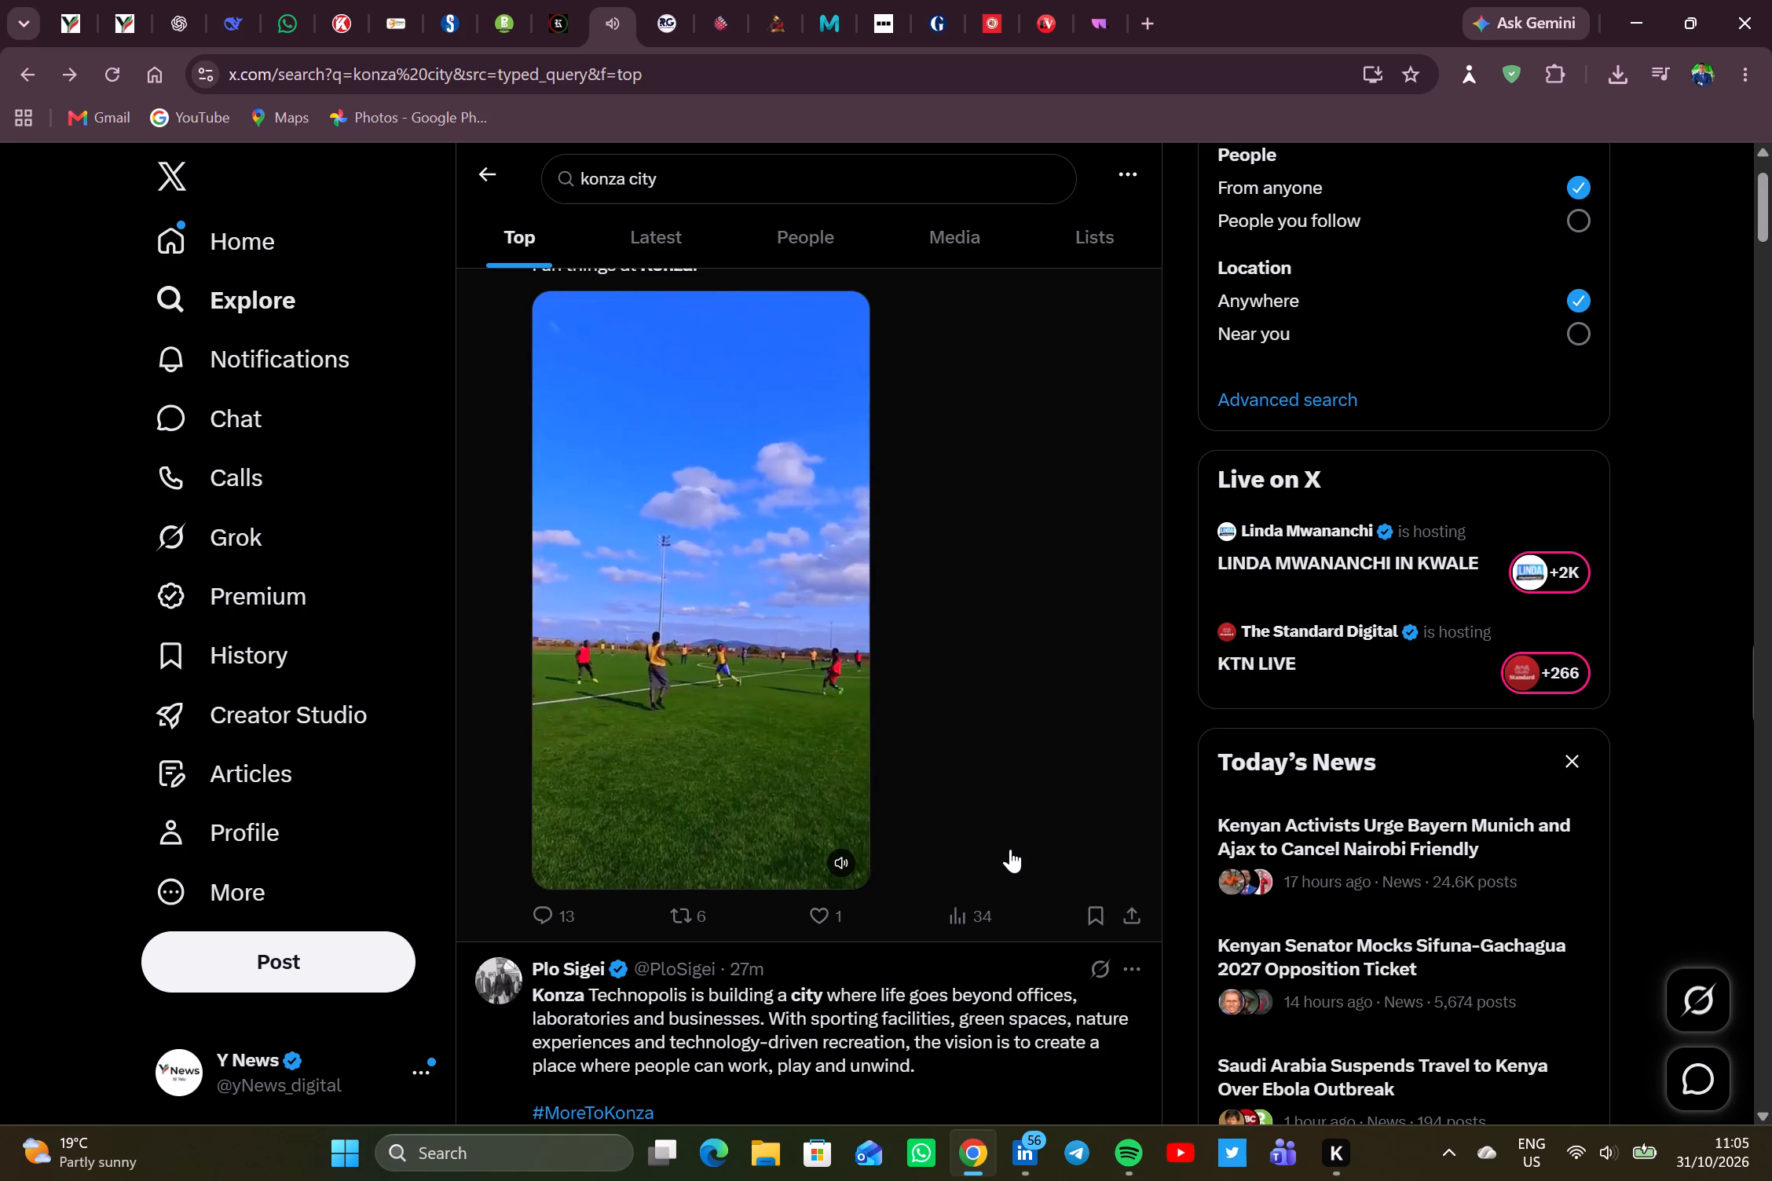
# Copy the link to Side Quest's Konza video post on X.
pyautogui.click(1134, 913)
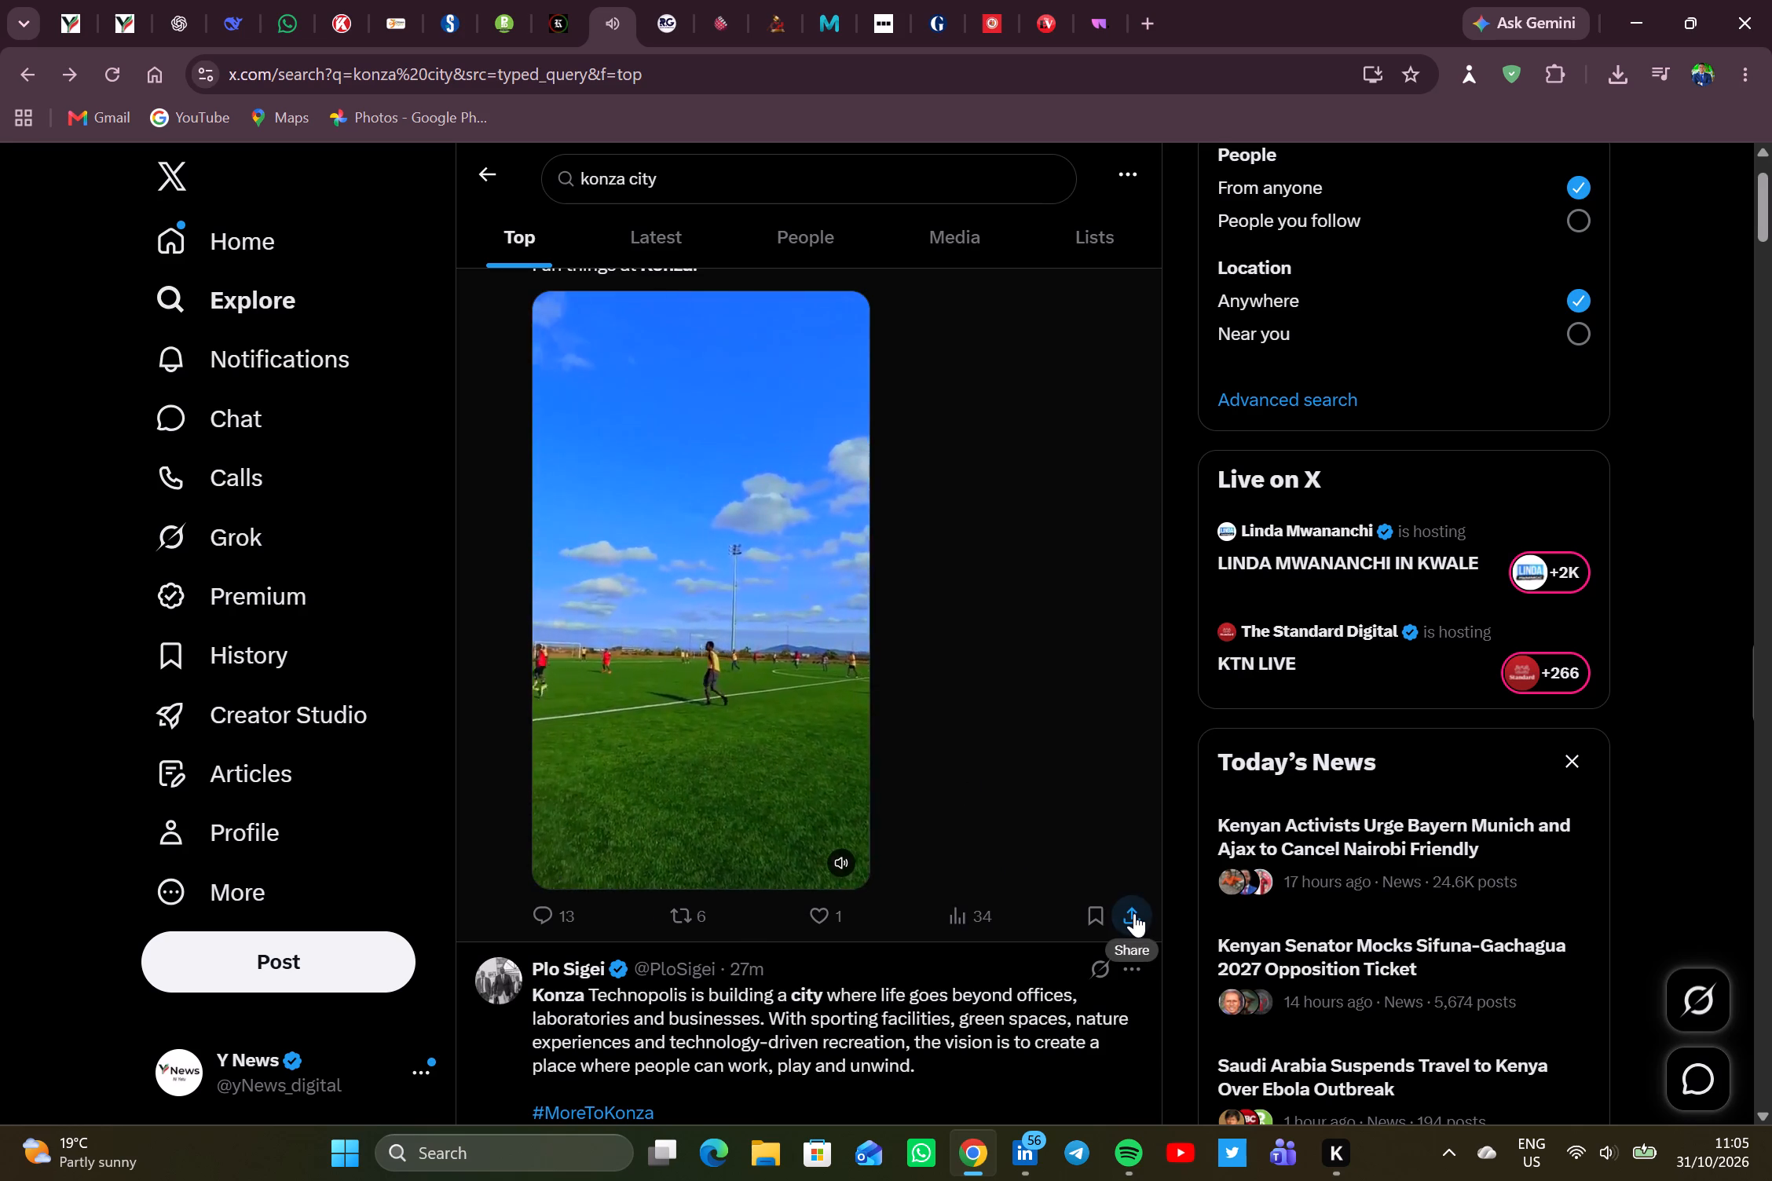
pyautogui.click(969, 699)
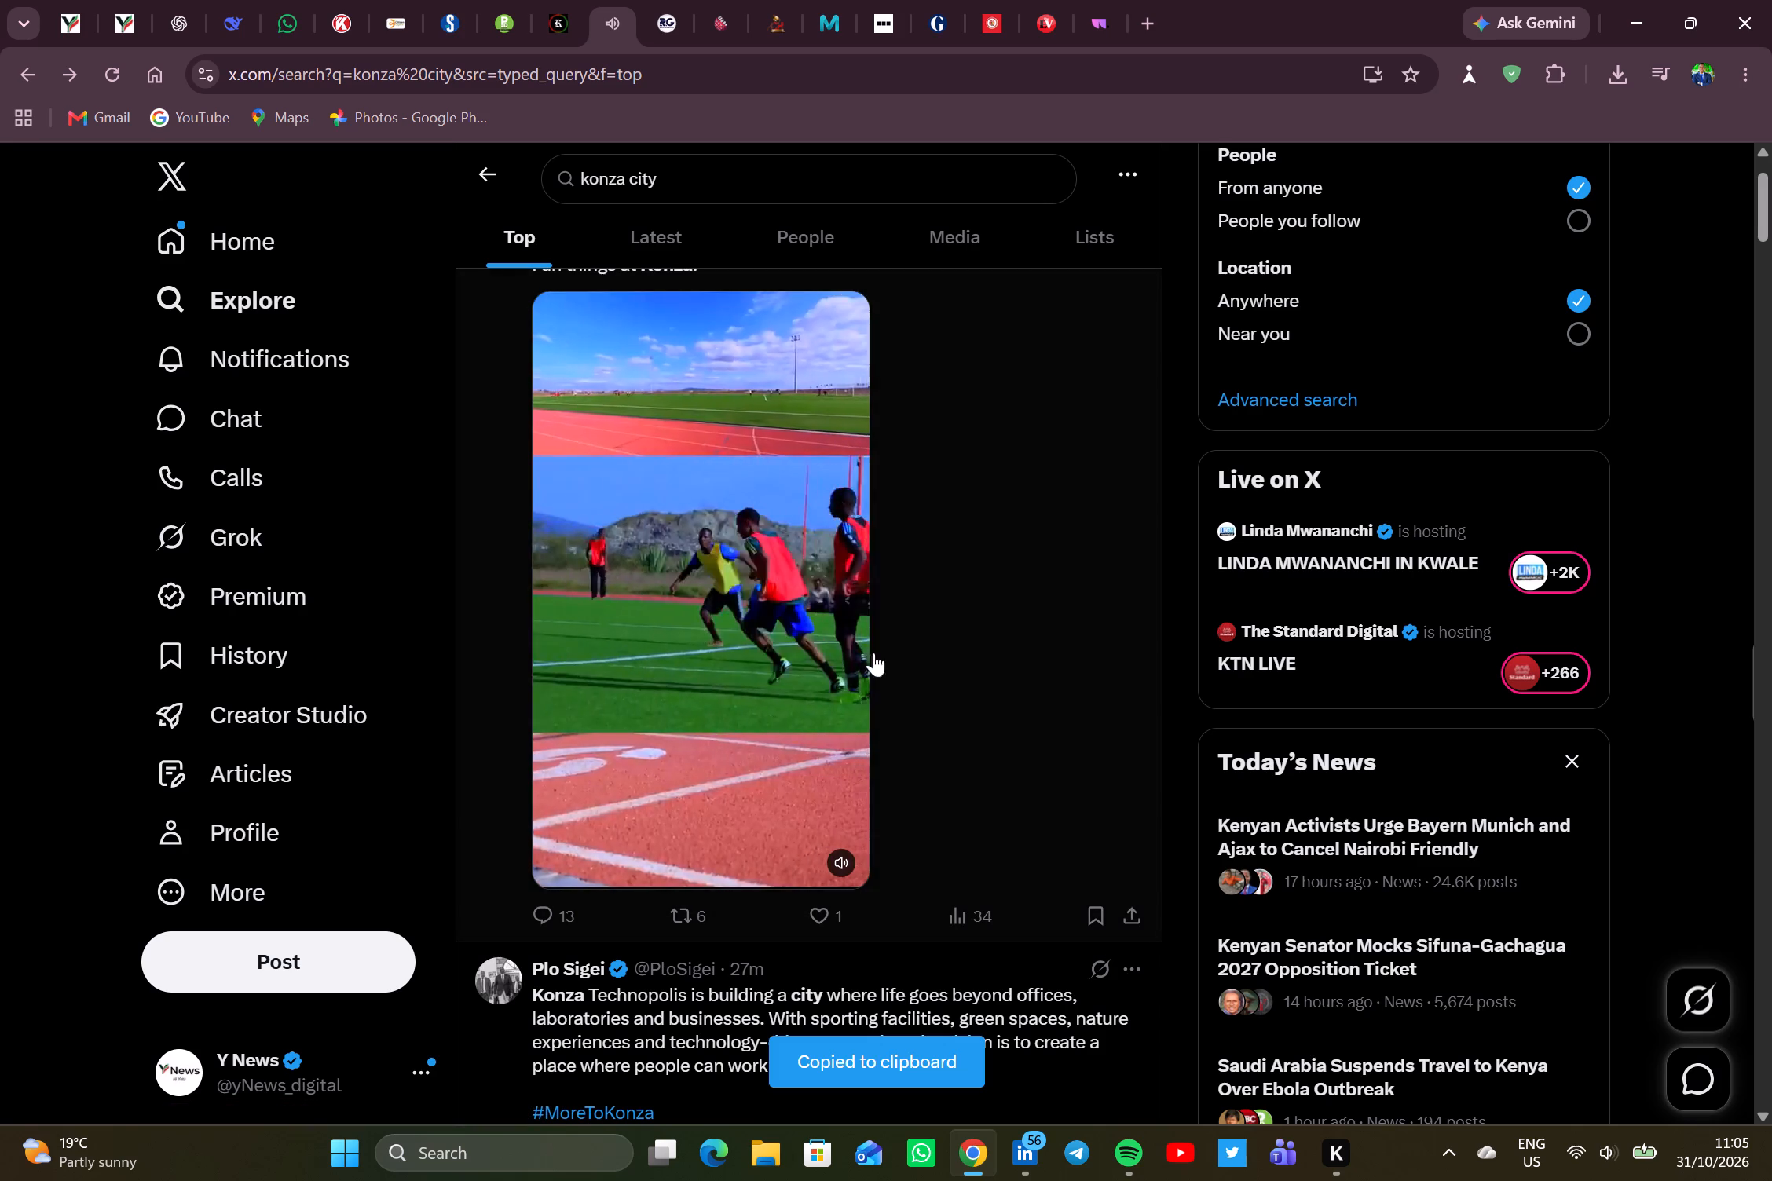
# In the WordPress post, delete the stray "<Cite refs=…/>" code after "remain subject to the legislative process.".
pyautogui.click(141, 19)
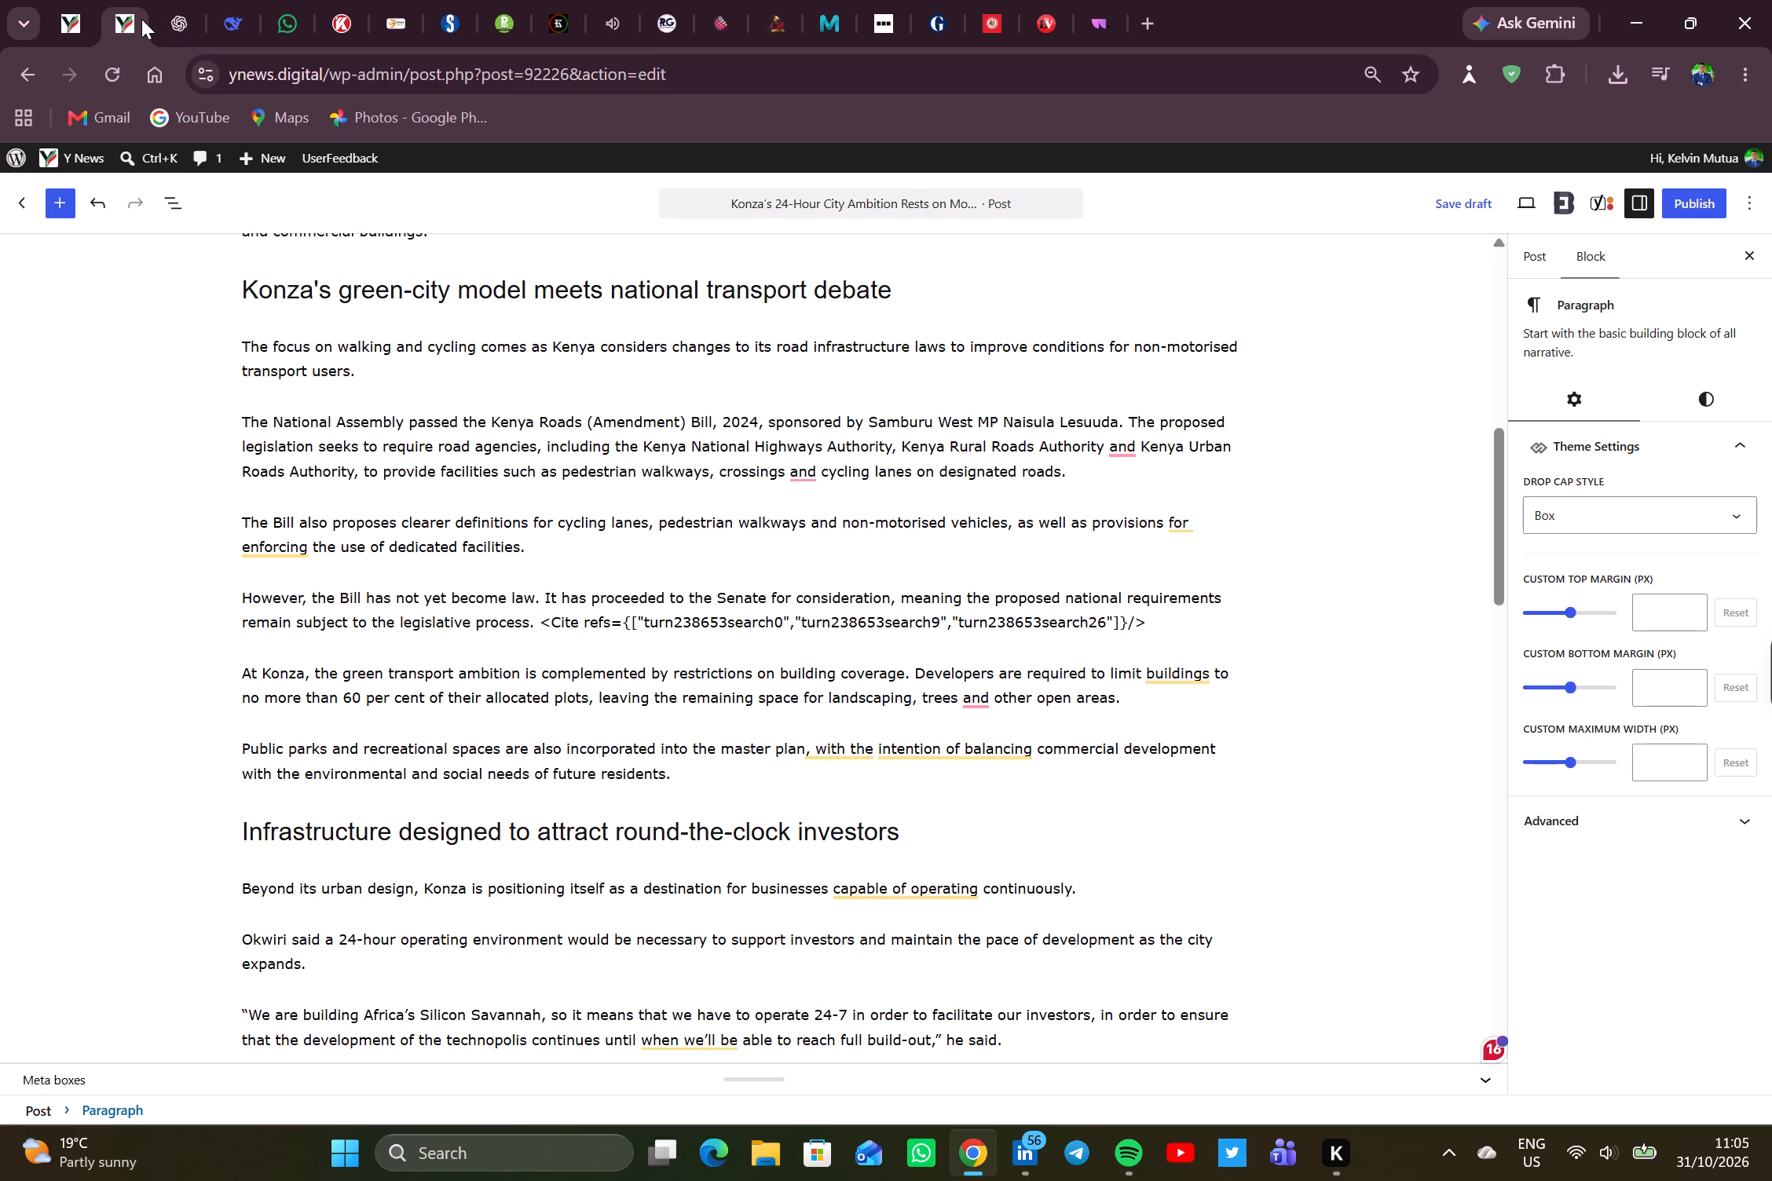
pyautogui.scroll(-1, 691, 539)
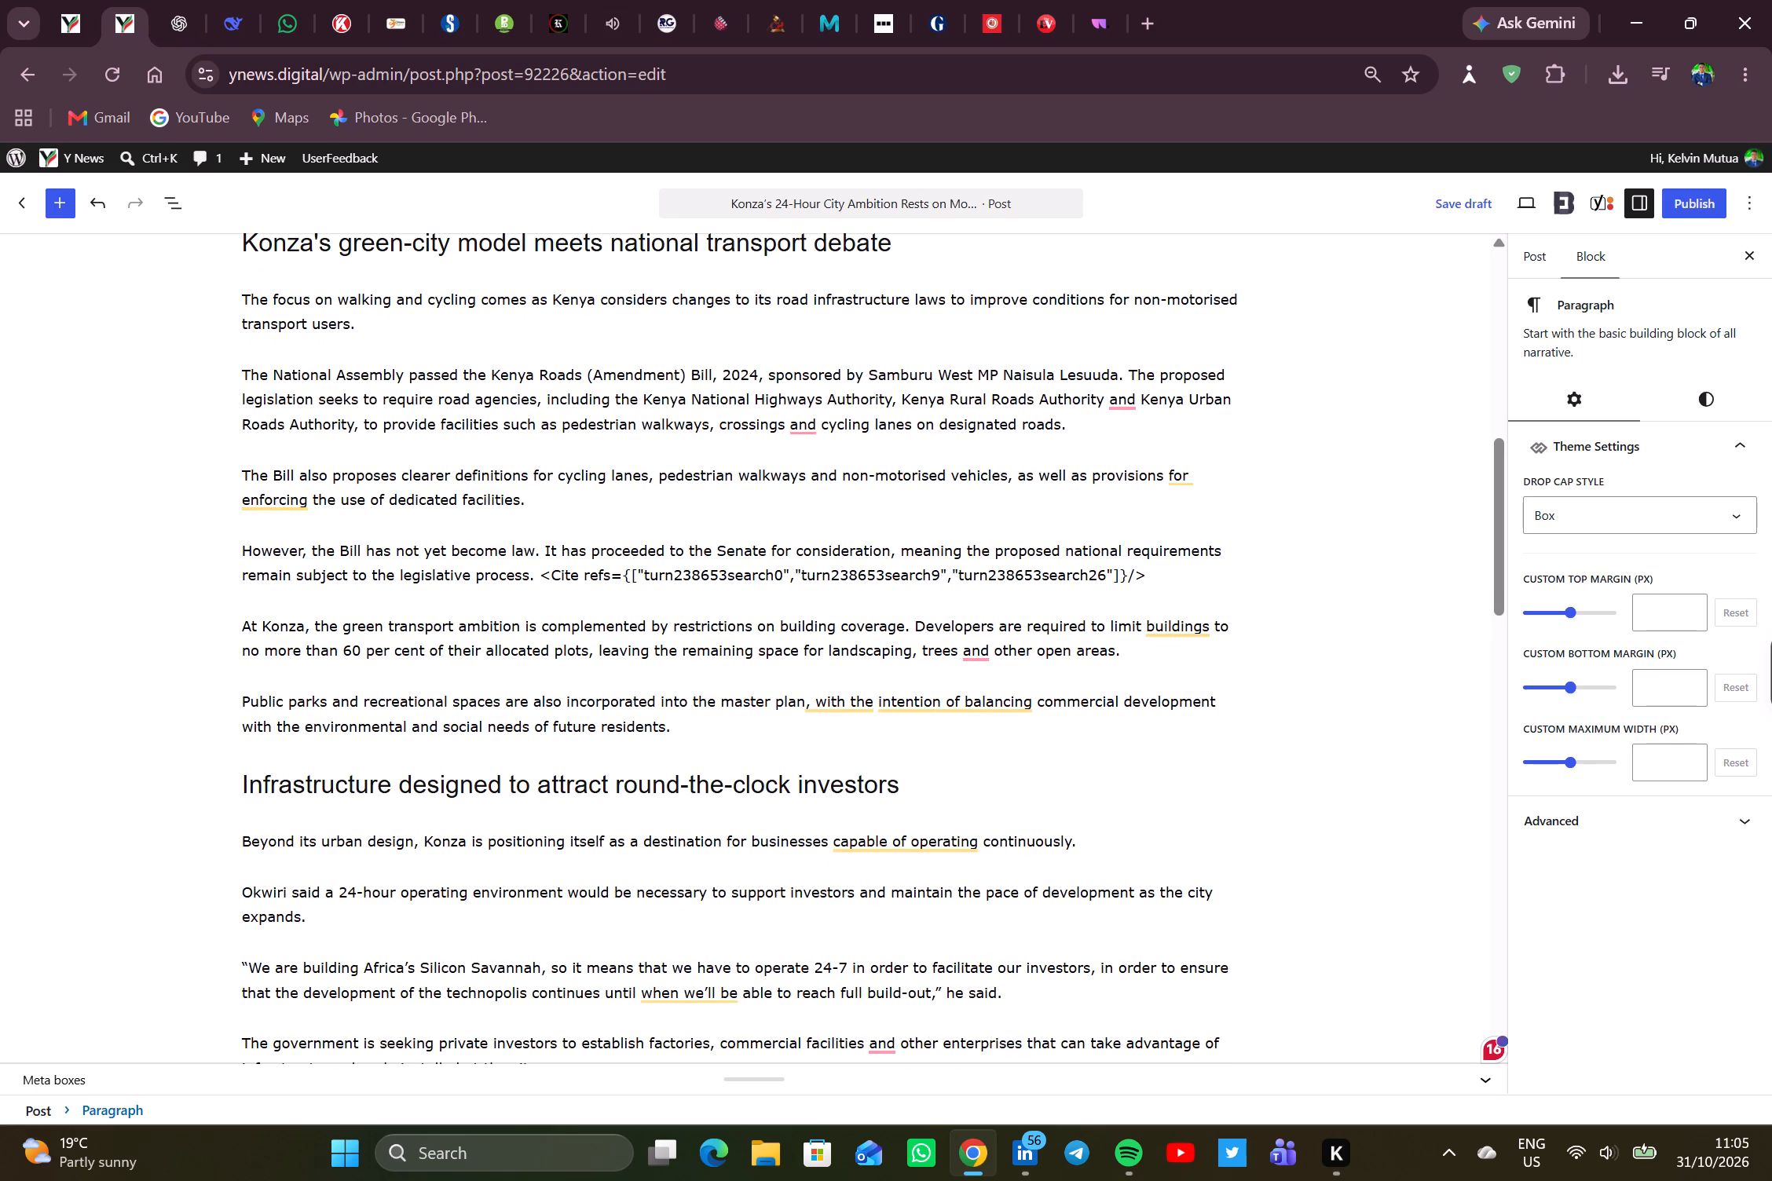
pyautogui.moveTo(537, 569); pyautogui.dragTo(1143, 564)
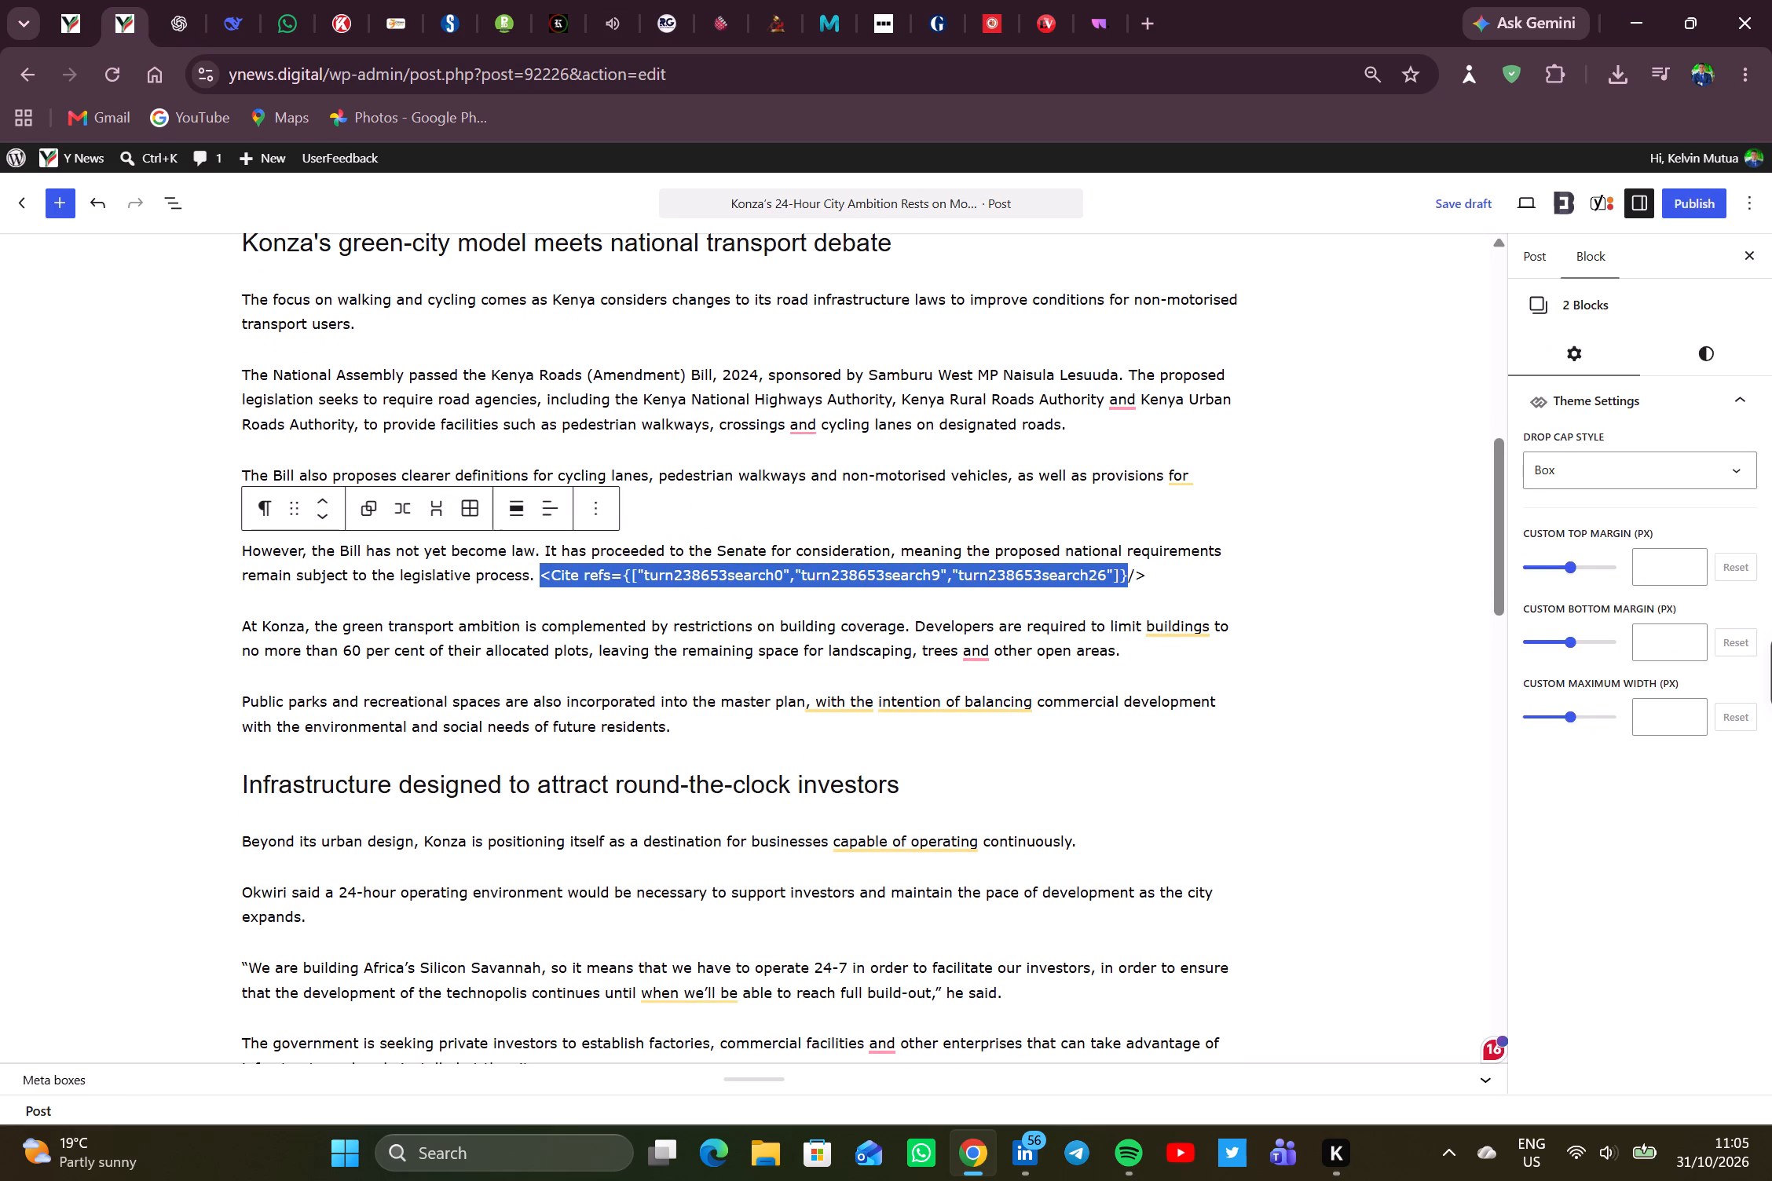
pyautogui.moveTo(1143, 564); pyautogui.dragTo(1147, 565)
pyautogui.press('BackSpace')
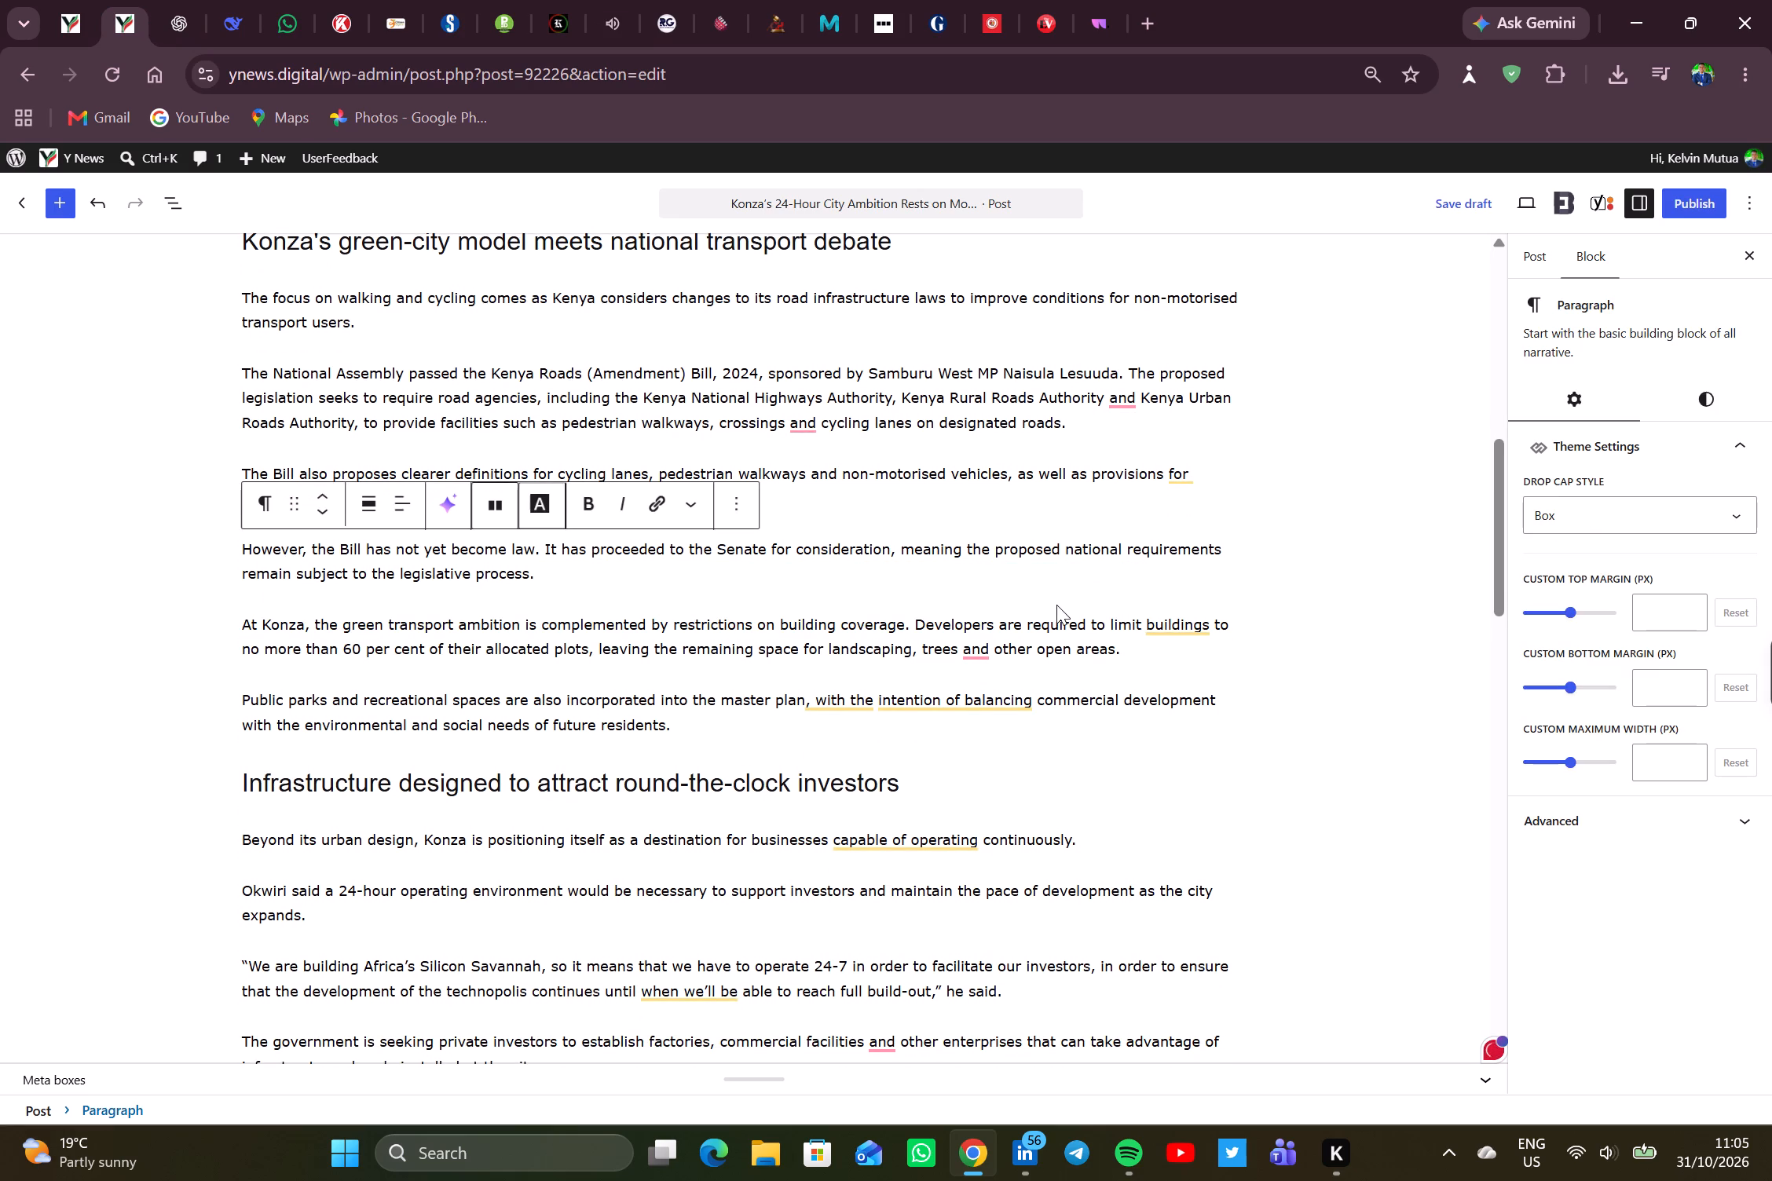
# Review the article from the round-the-clock investors section through the section on research institutions and factories driving jobs.
pyautogui.scroll(-1, 1056, 605)
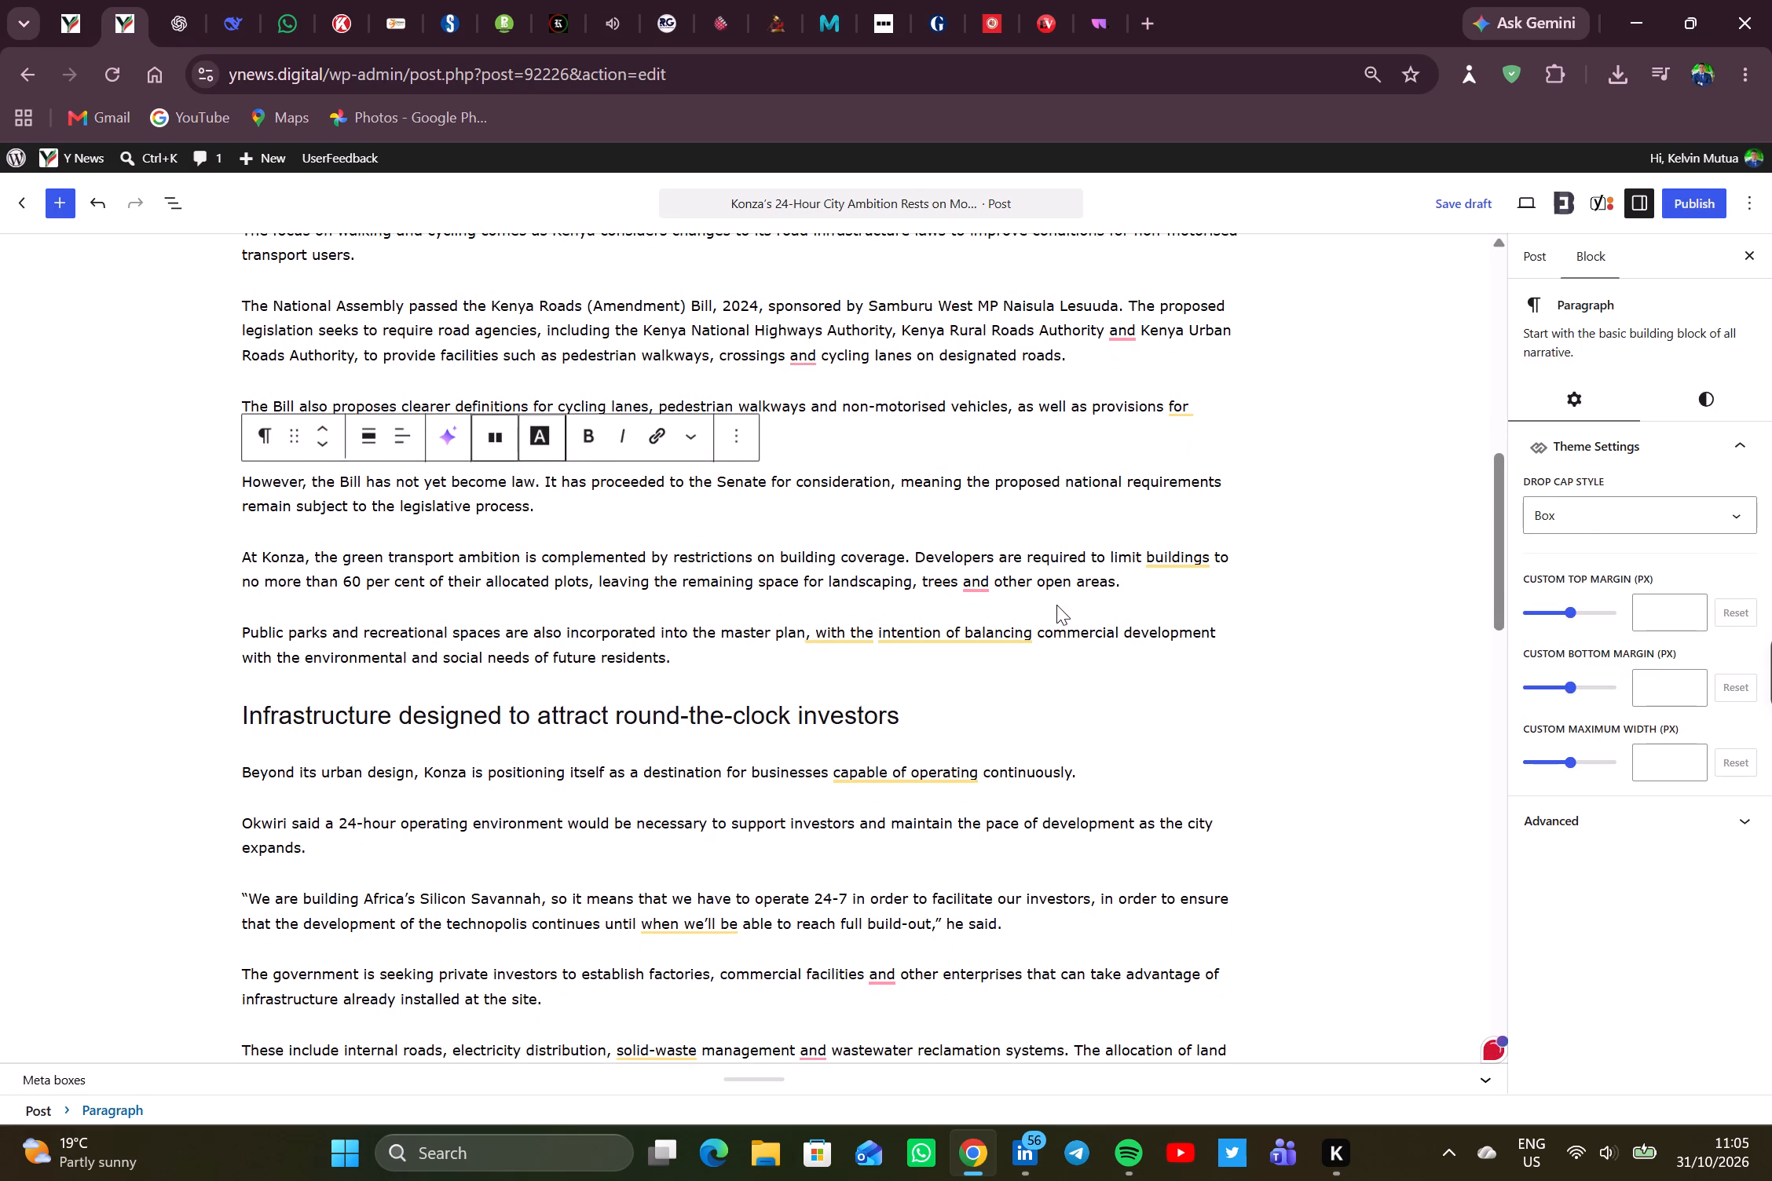
pyautogui.scroll(-2, 1056, 605)
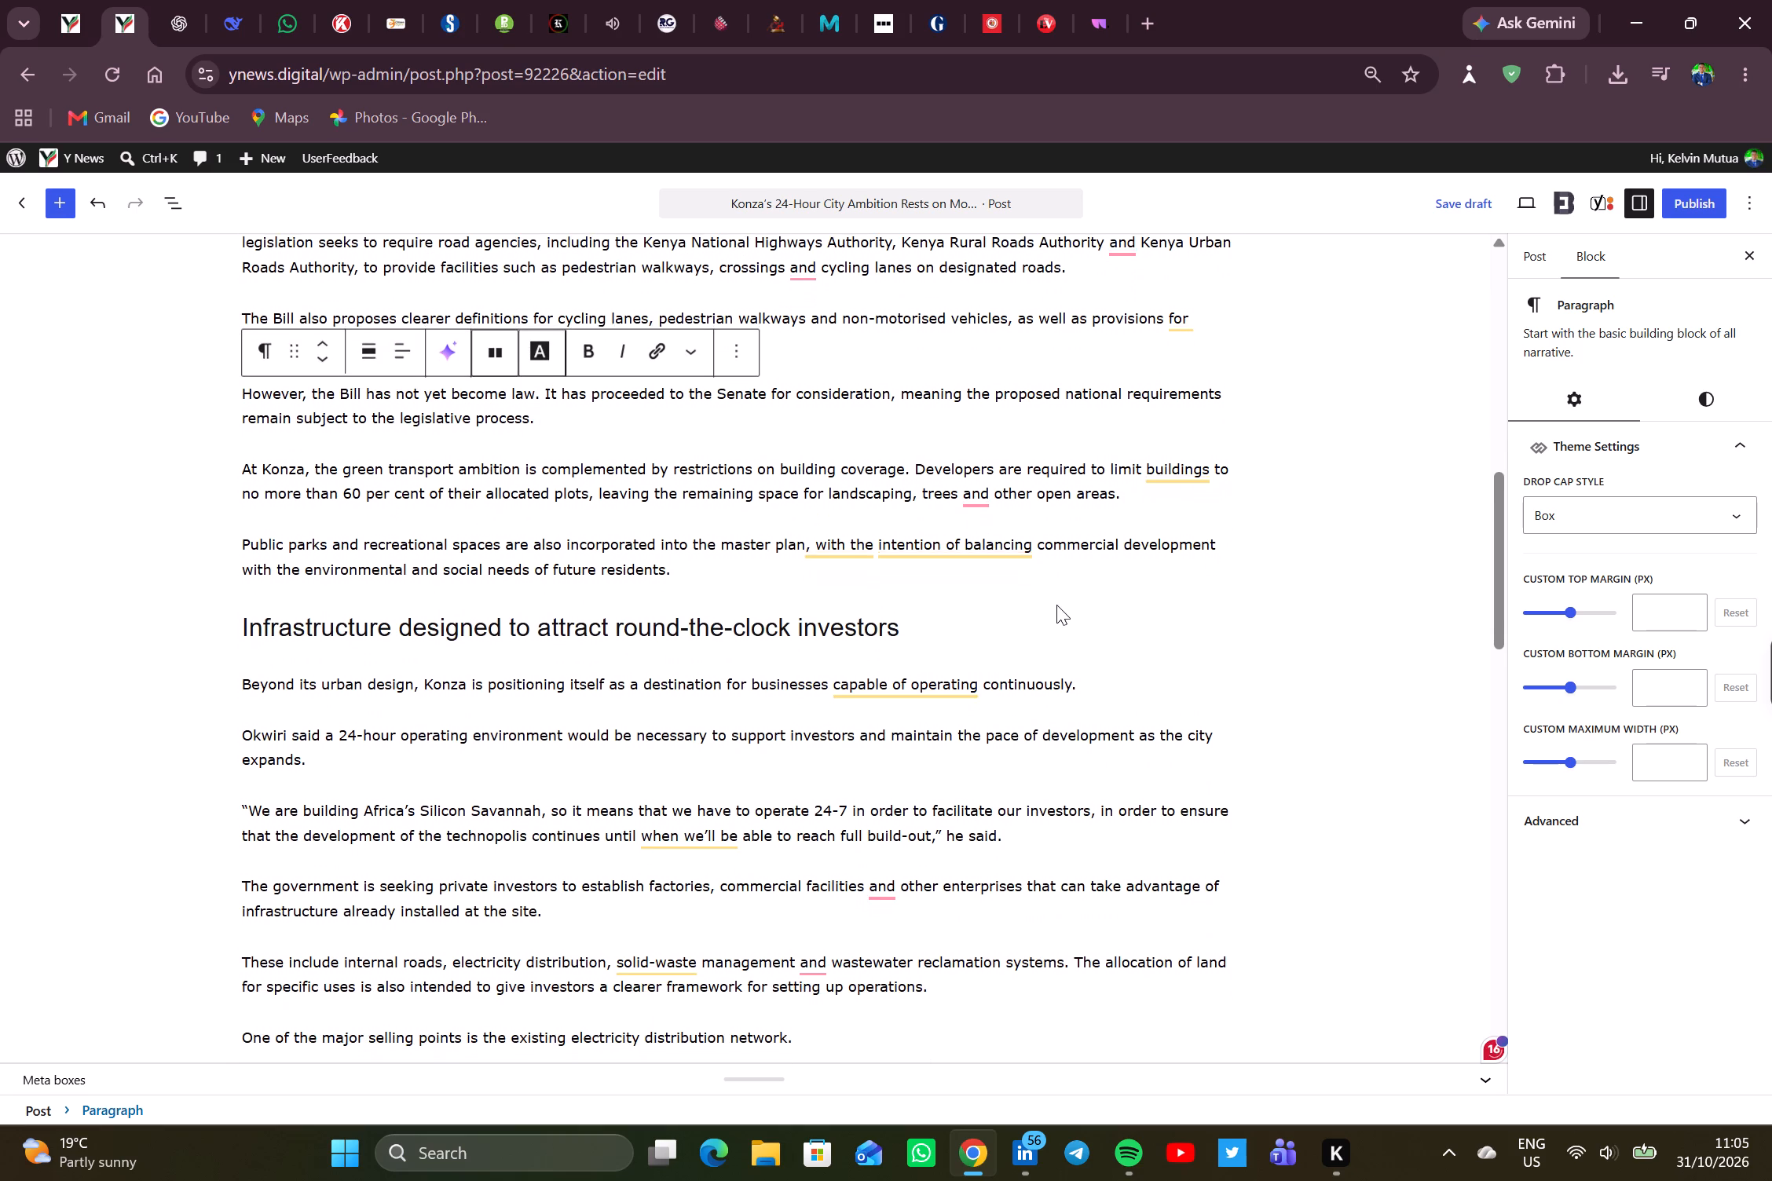
pyautogui.scroll(-1, 1056, 605)
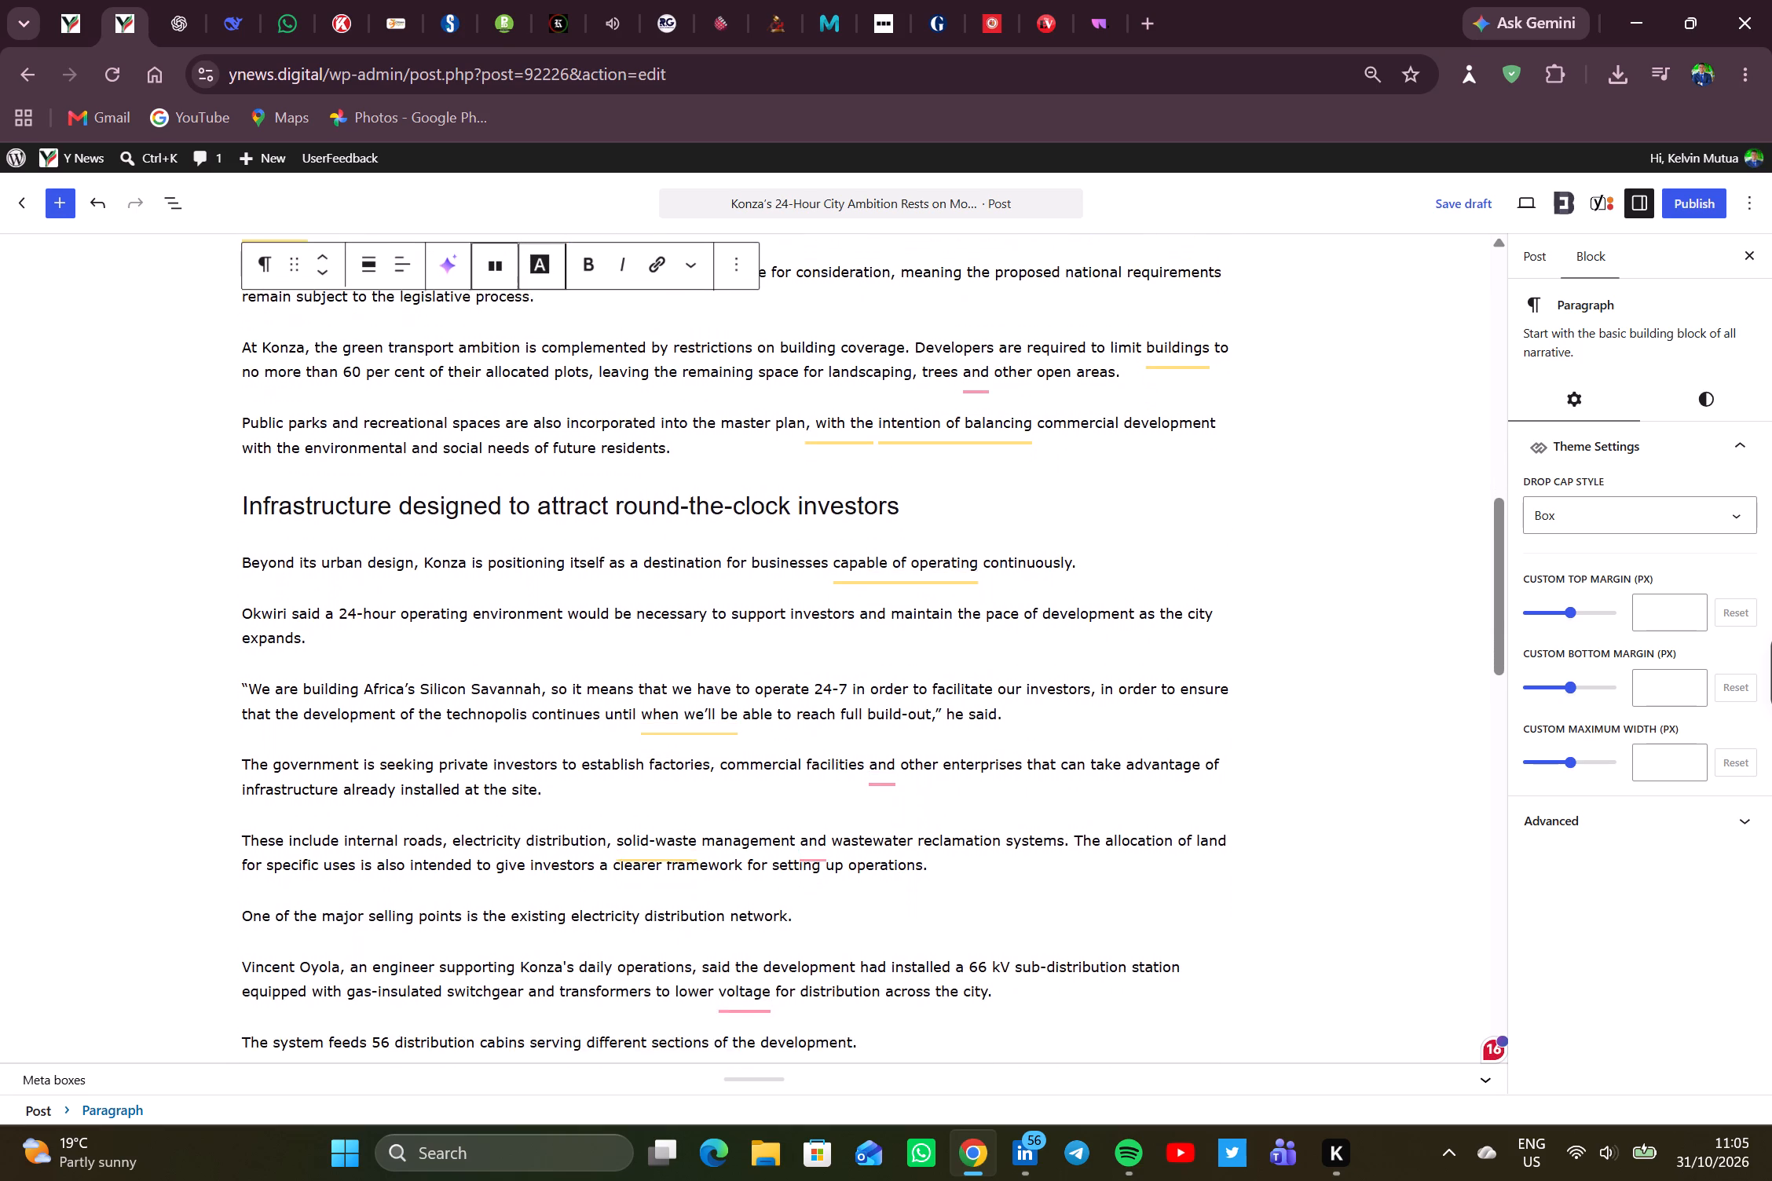
pyautogui.scroll(-1, 1056, 605)
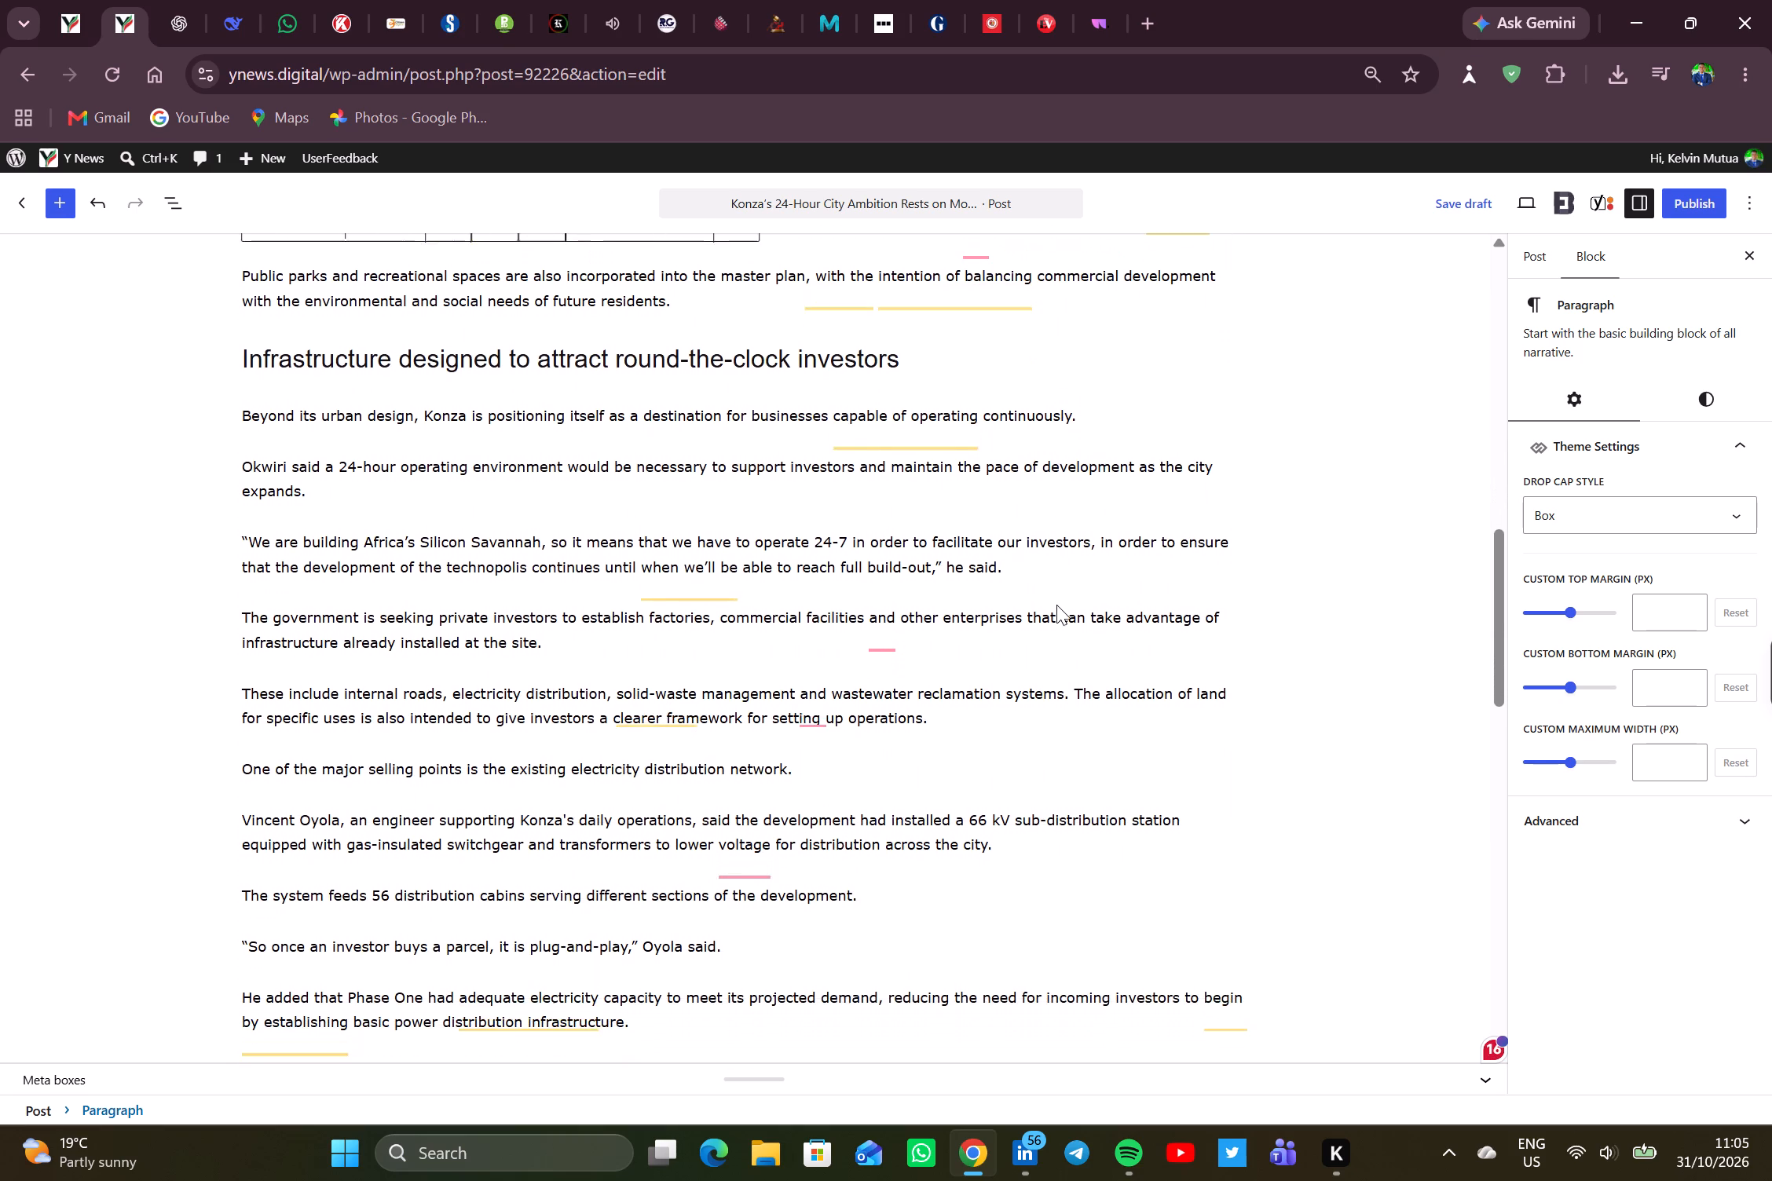
pyautogui.scroll(-2, 1056, 605)
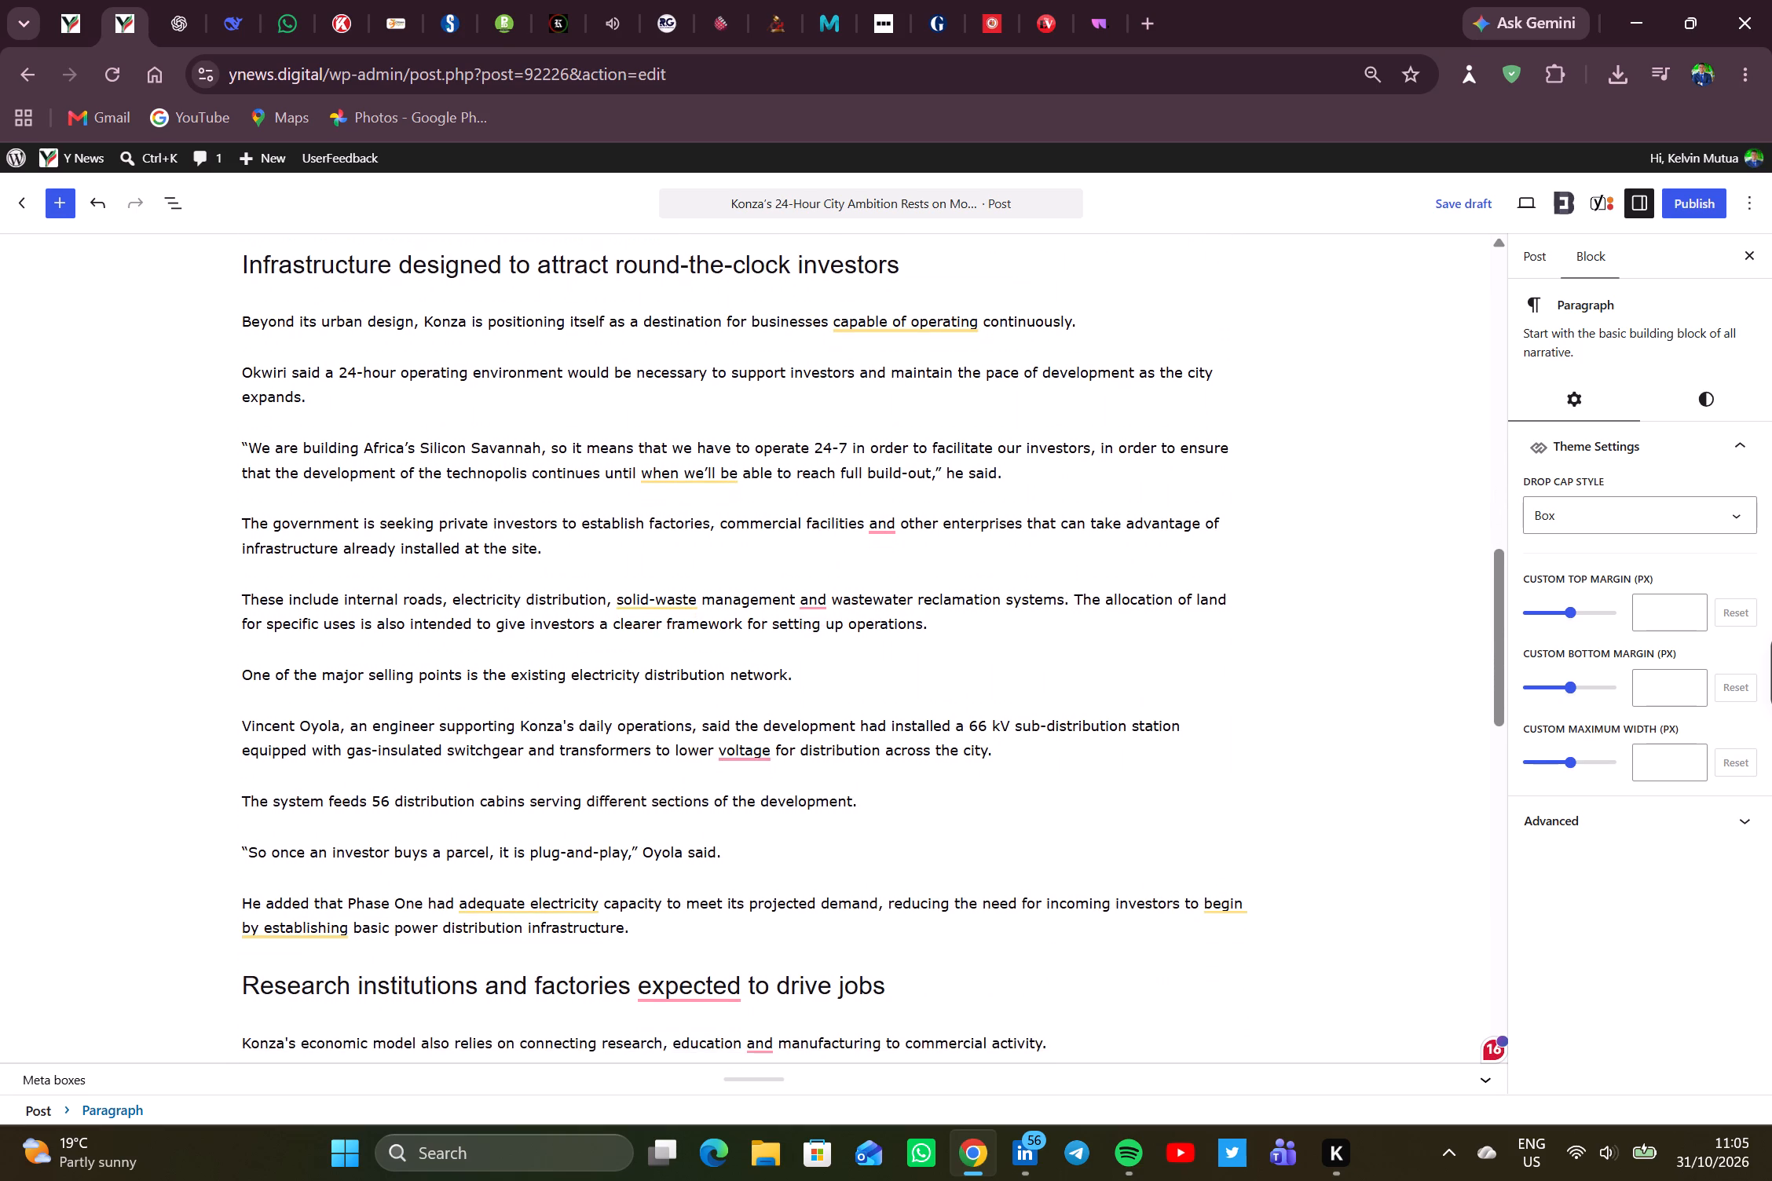
pyautogui.scroll(-1, 1056, 605)
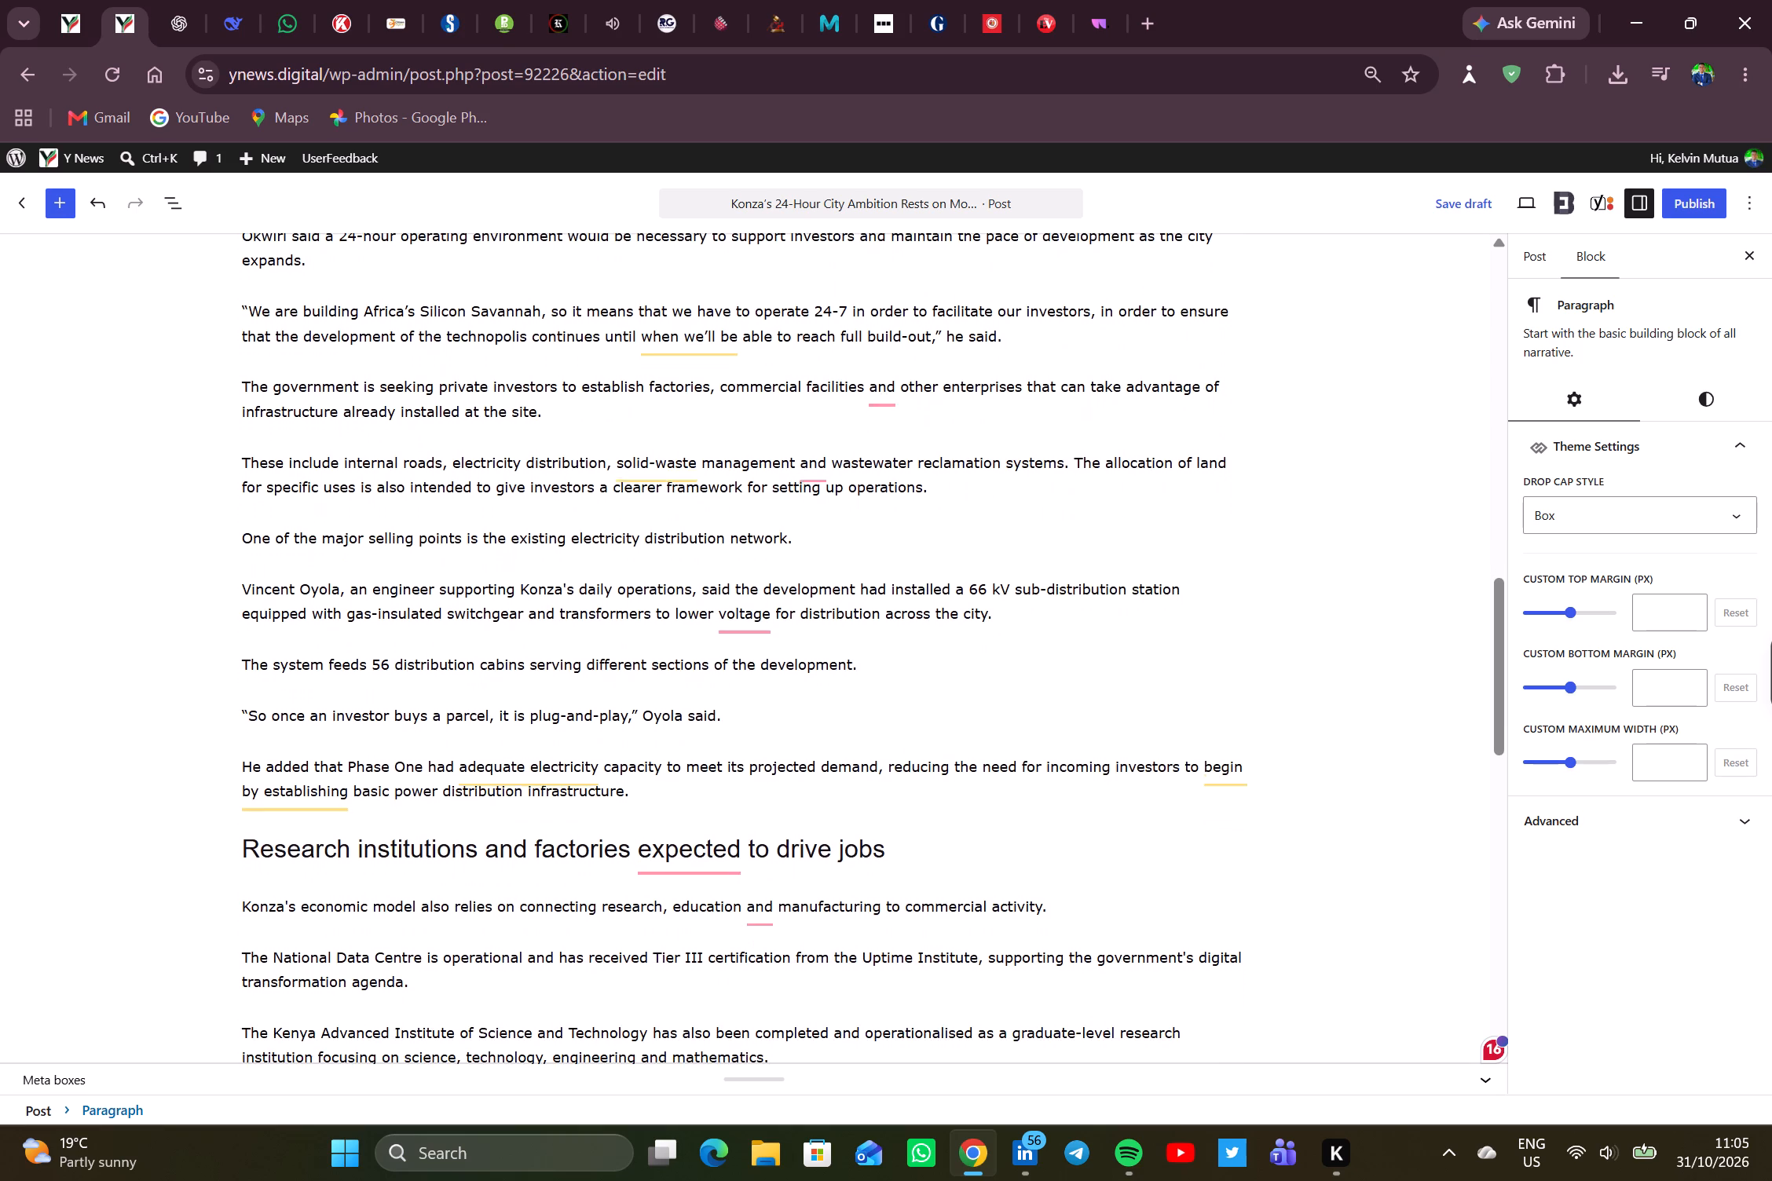
pyautogui.scroll(-1, 1056, 605)
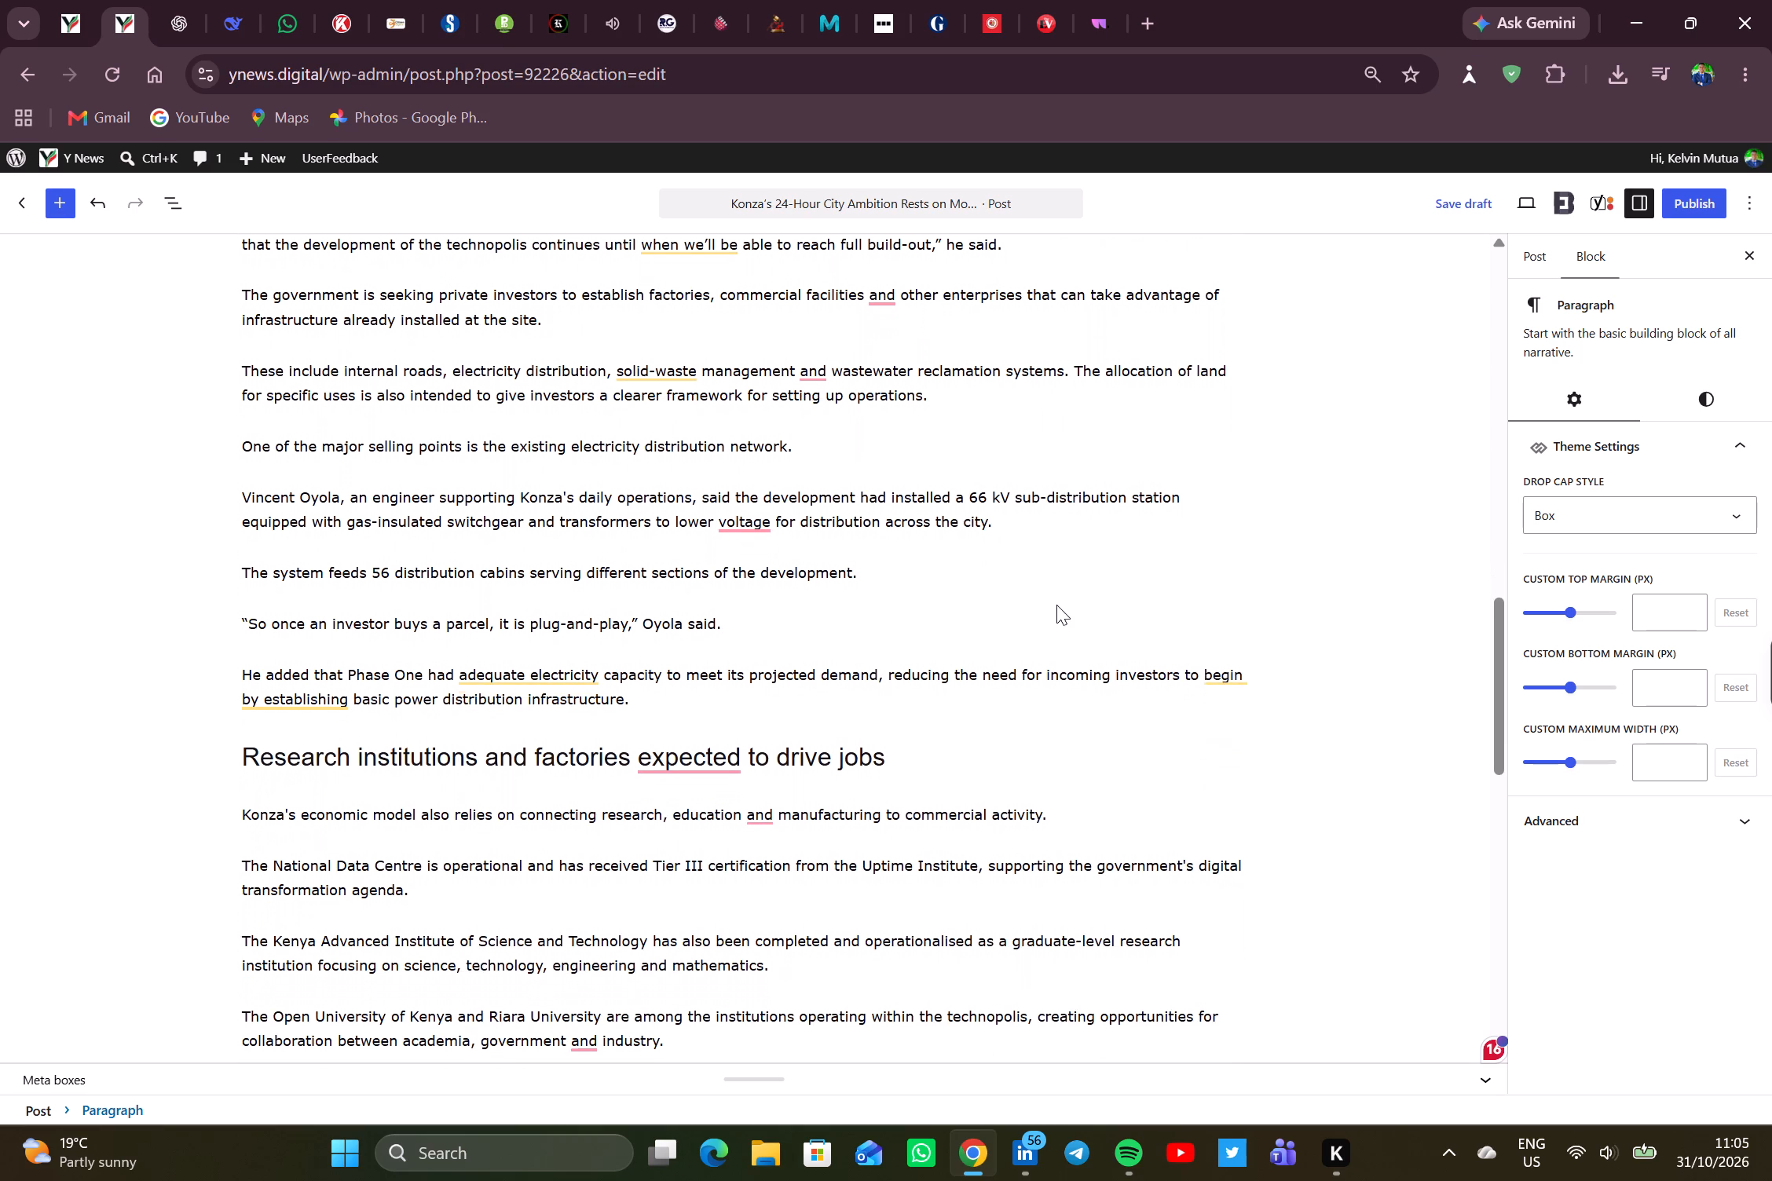
pyautogui.scroll(-1, 1056, 605)
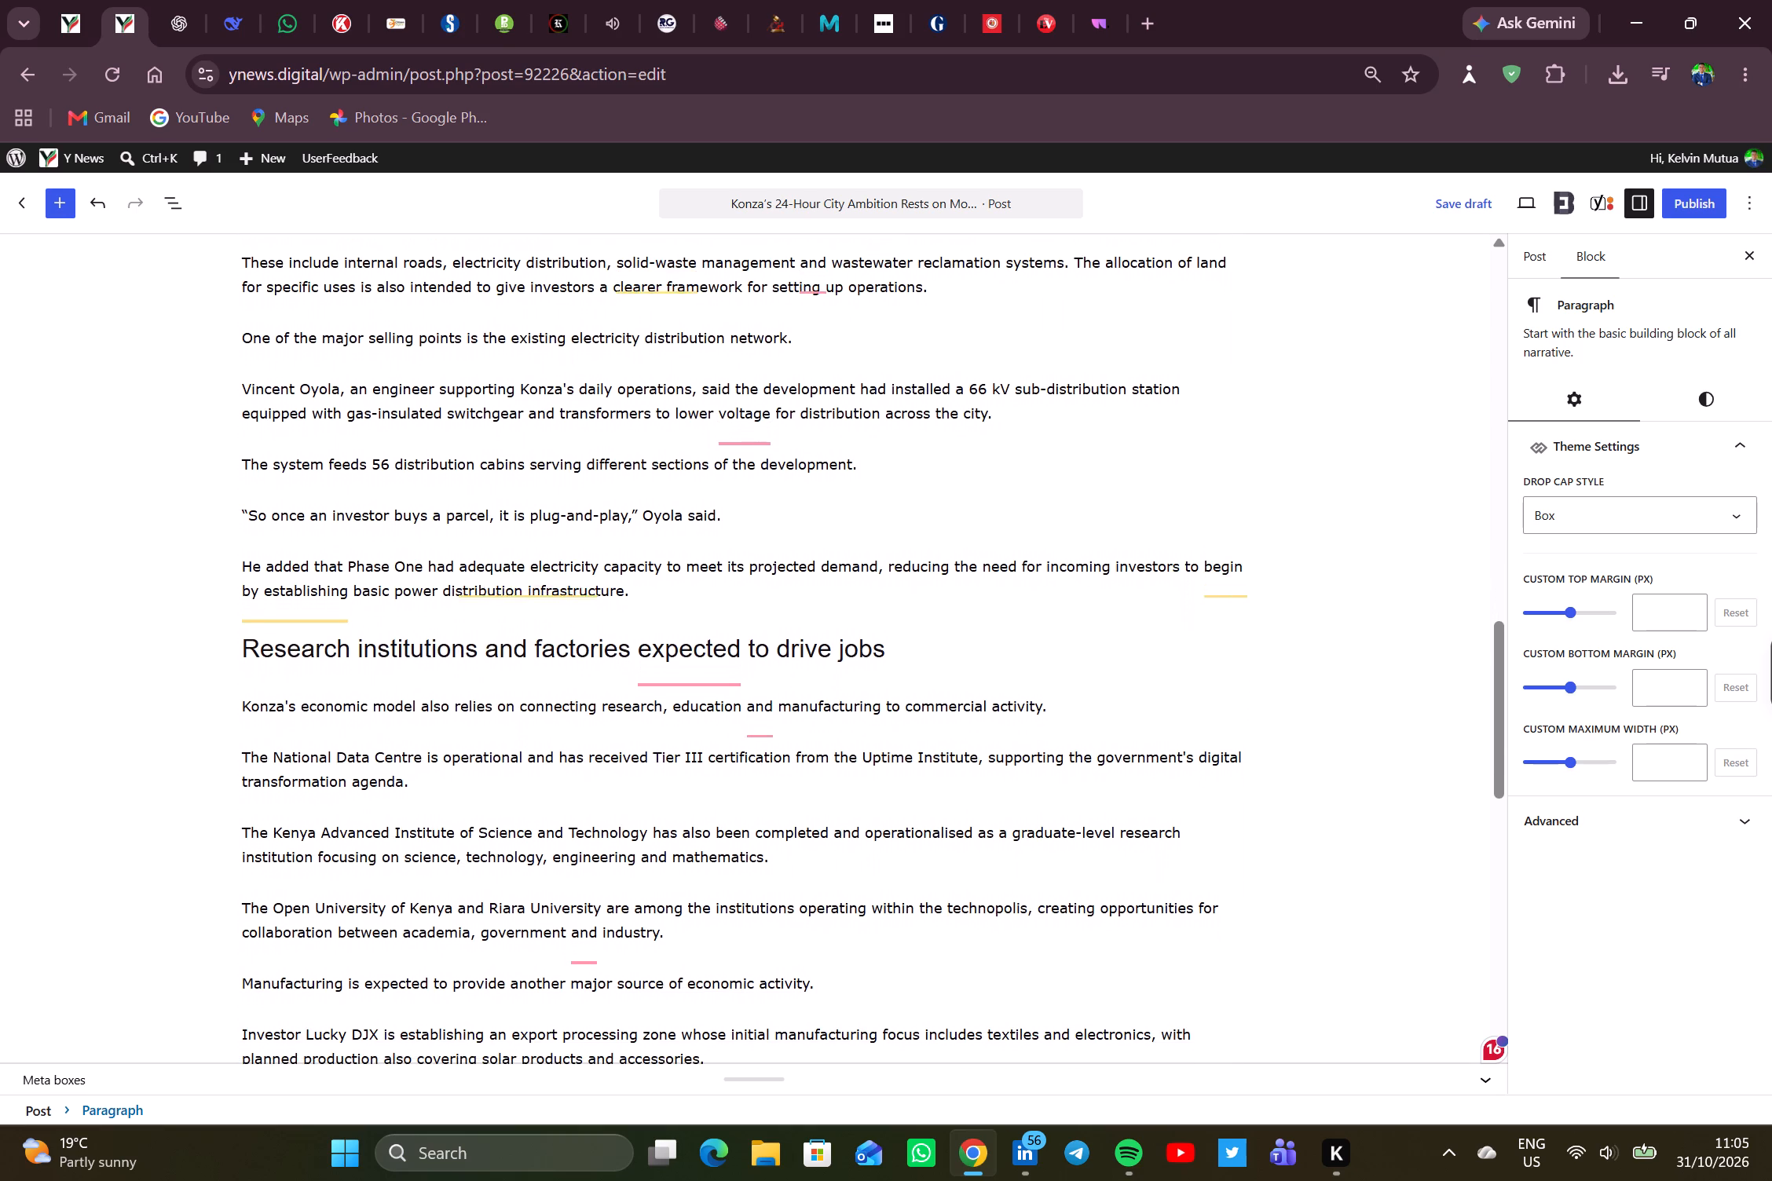
pyautogui.scroll(-1, 1056, 605)
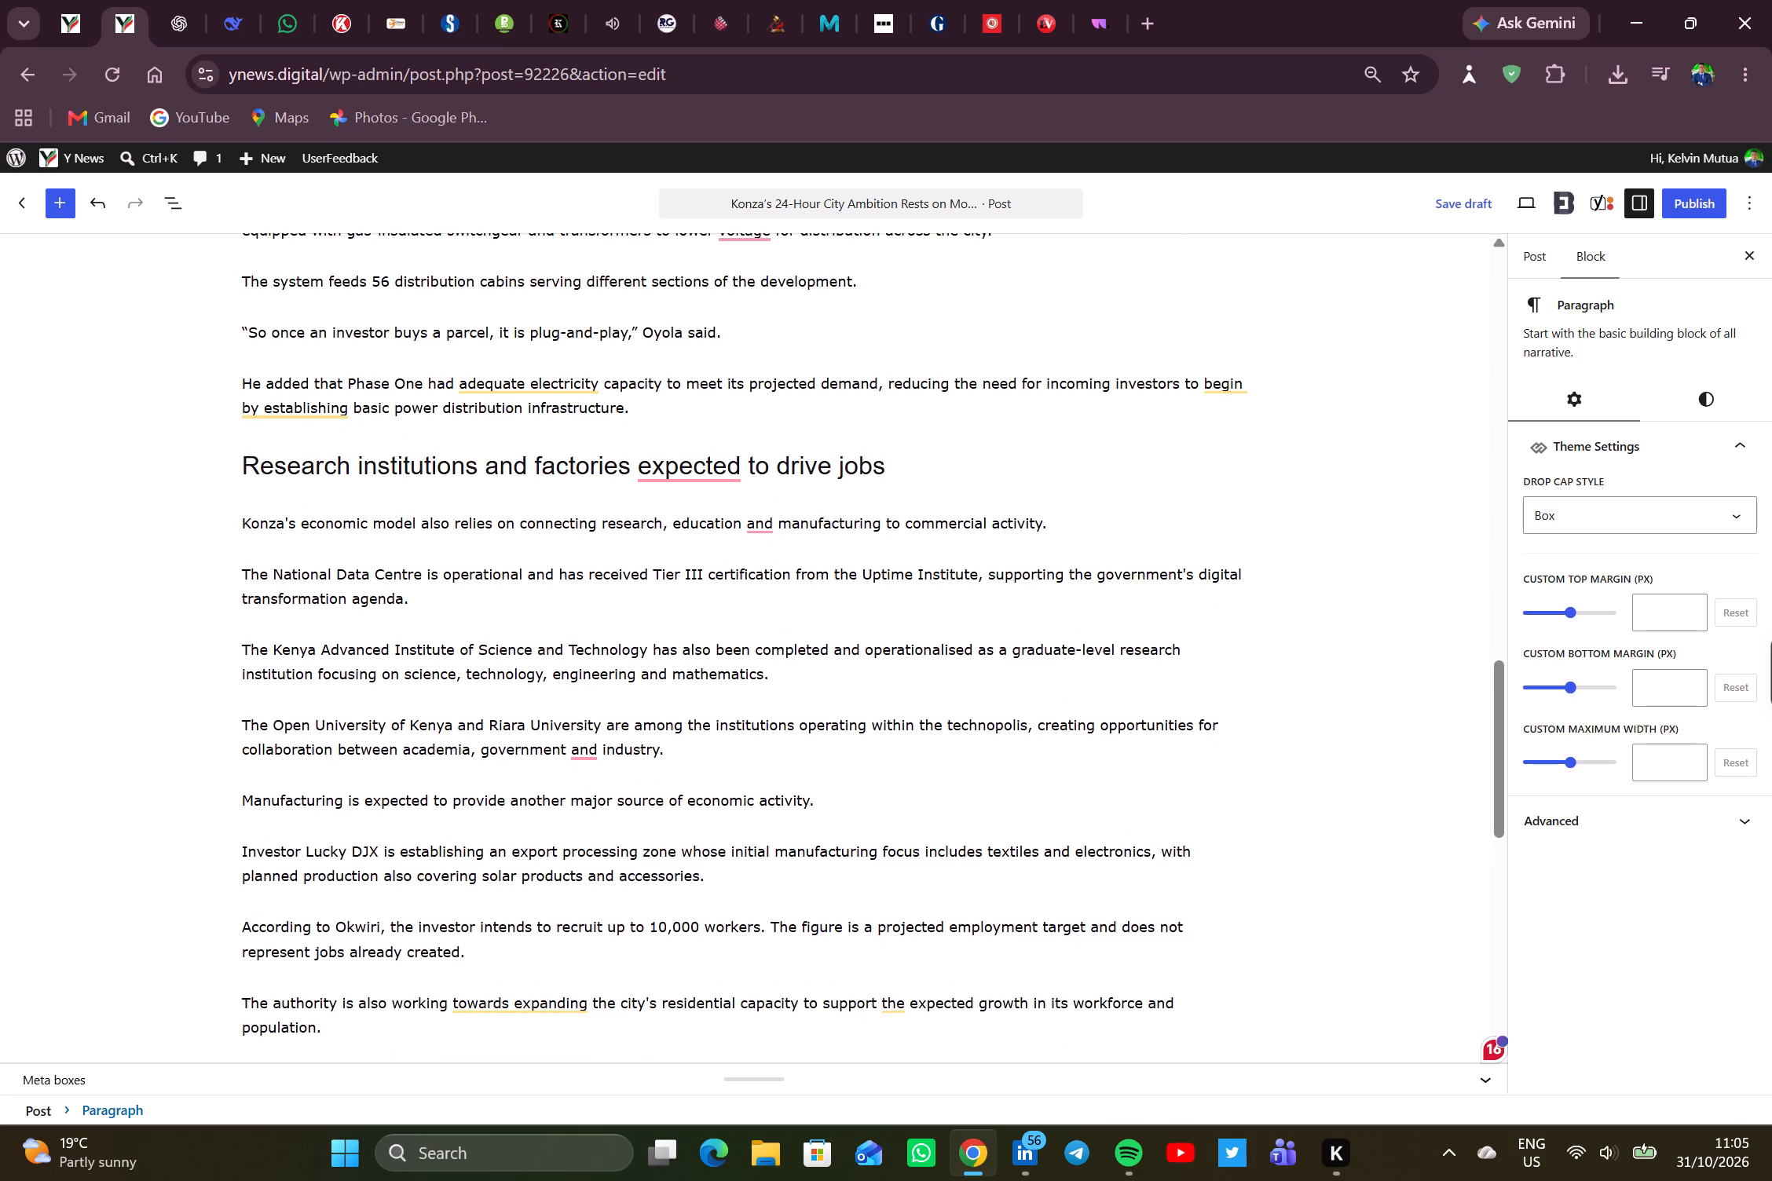
pyautogui.scroll(-1, 1056, 605)
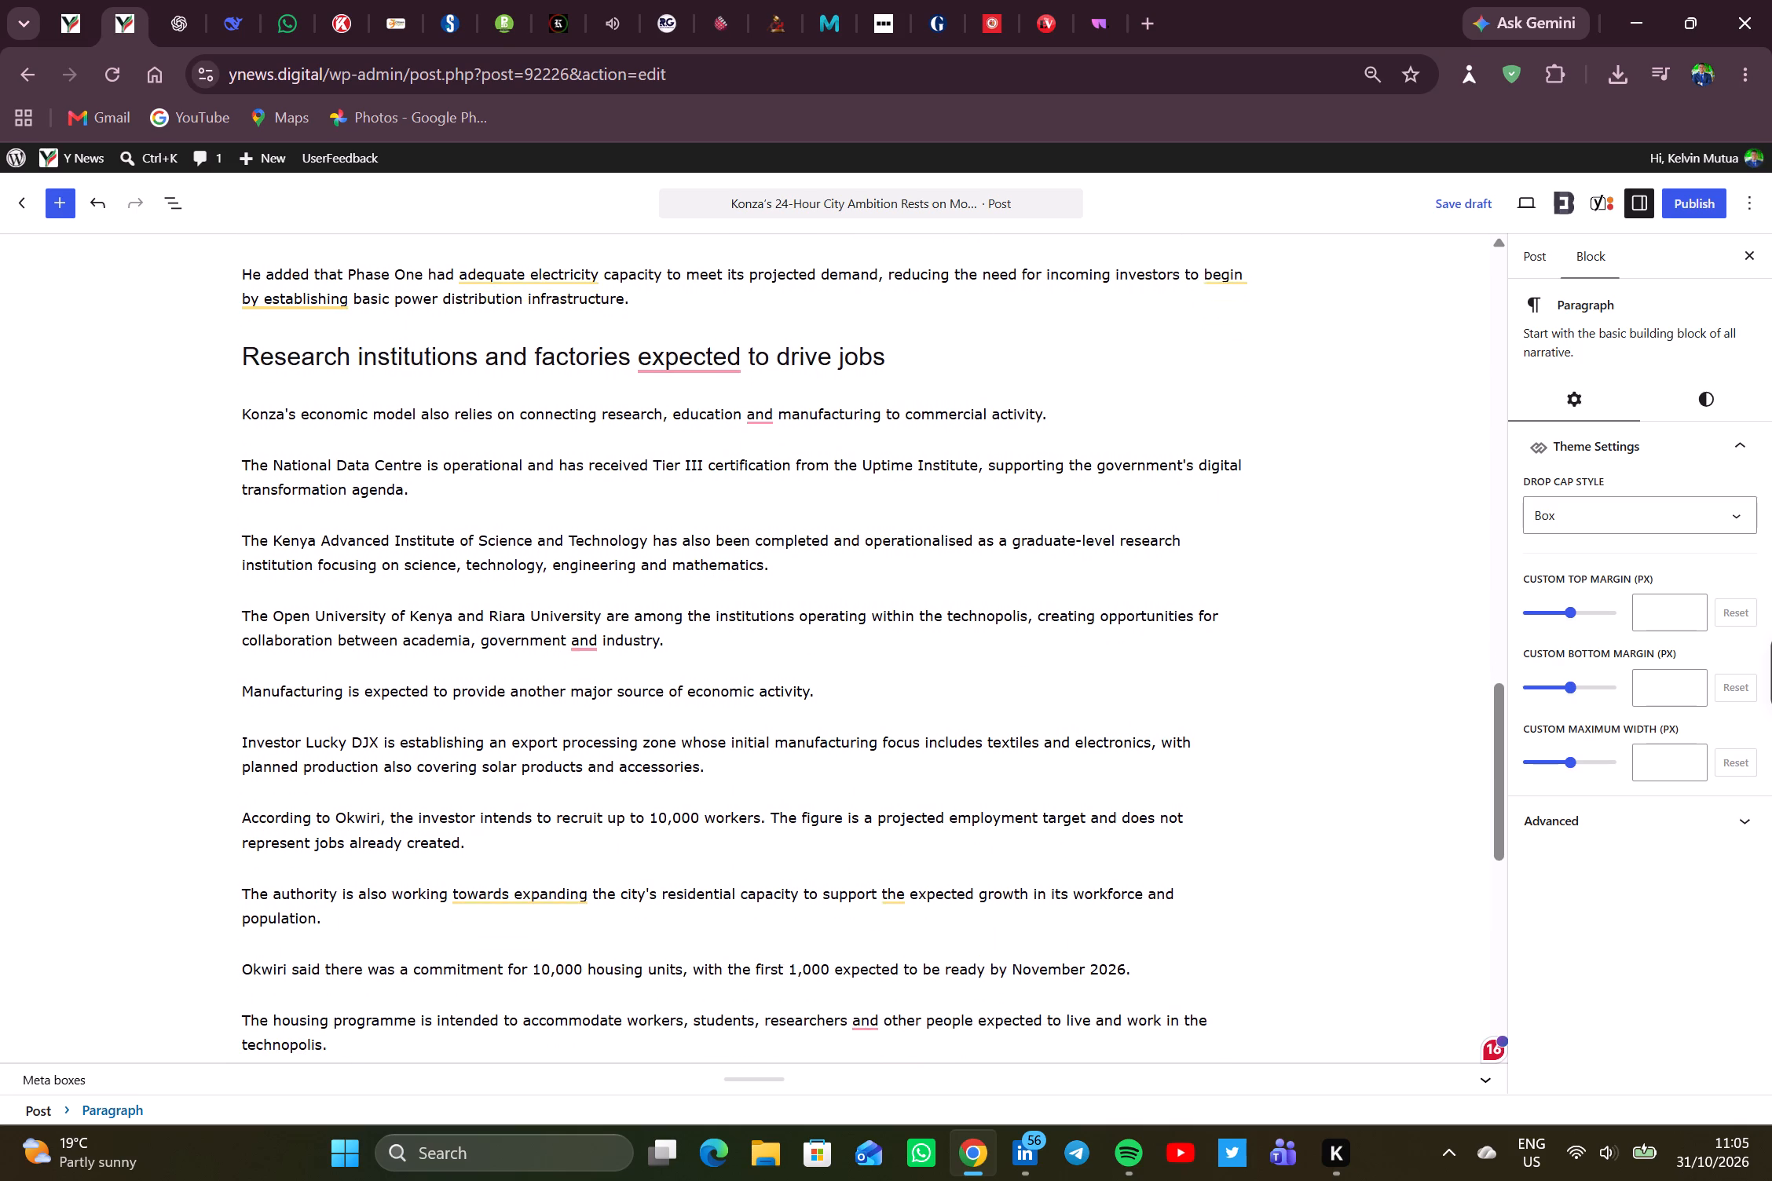
# Delete the article's closing paragraph beginning "For Konza, the ambition of becoming a 24-hour smart city".
pyautogui.scroll(-2, 1056, 605)
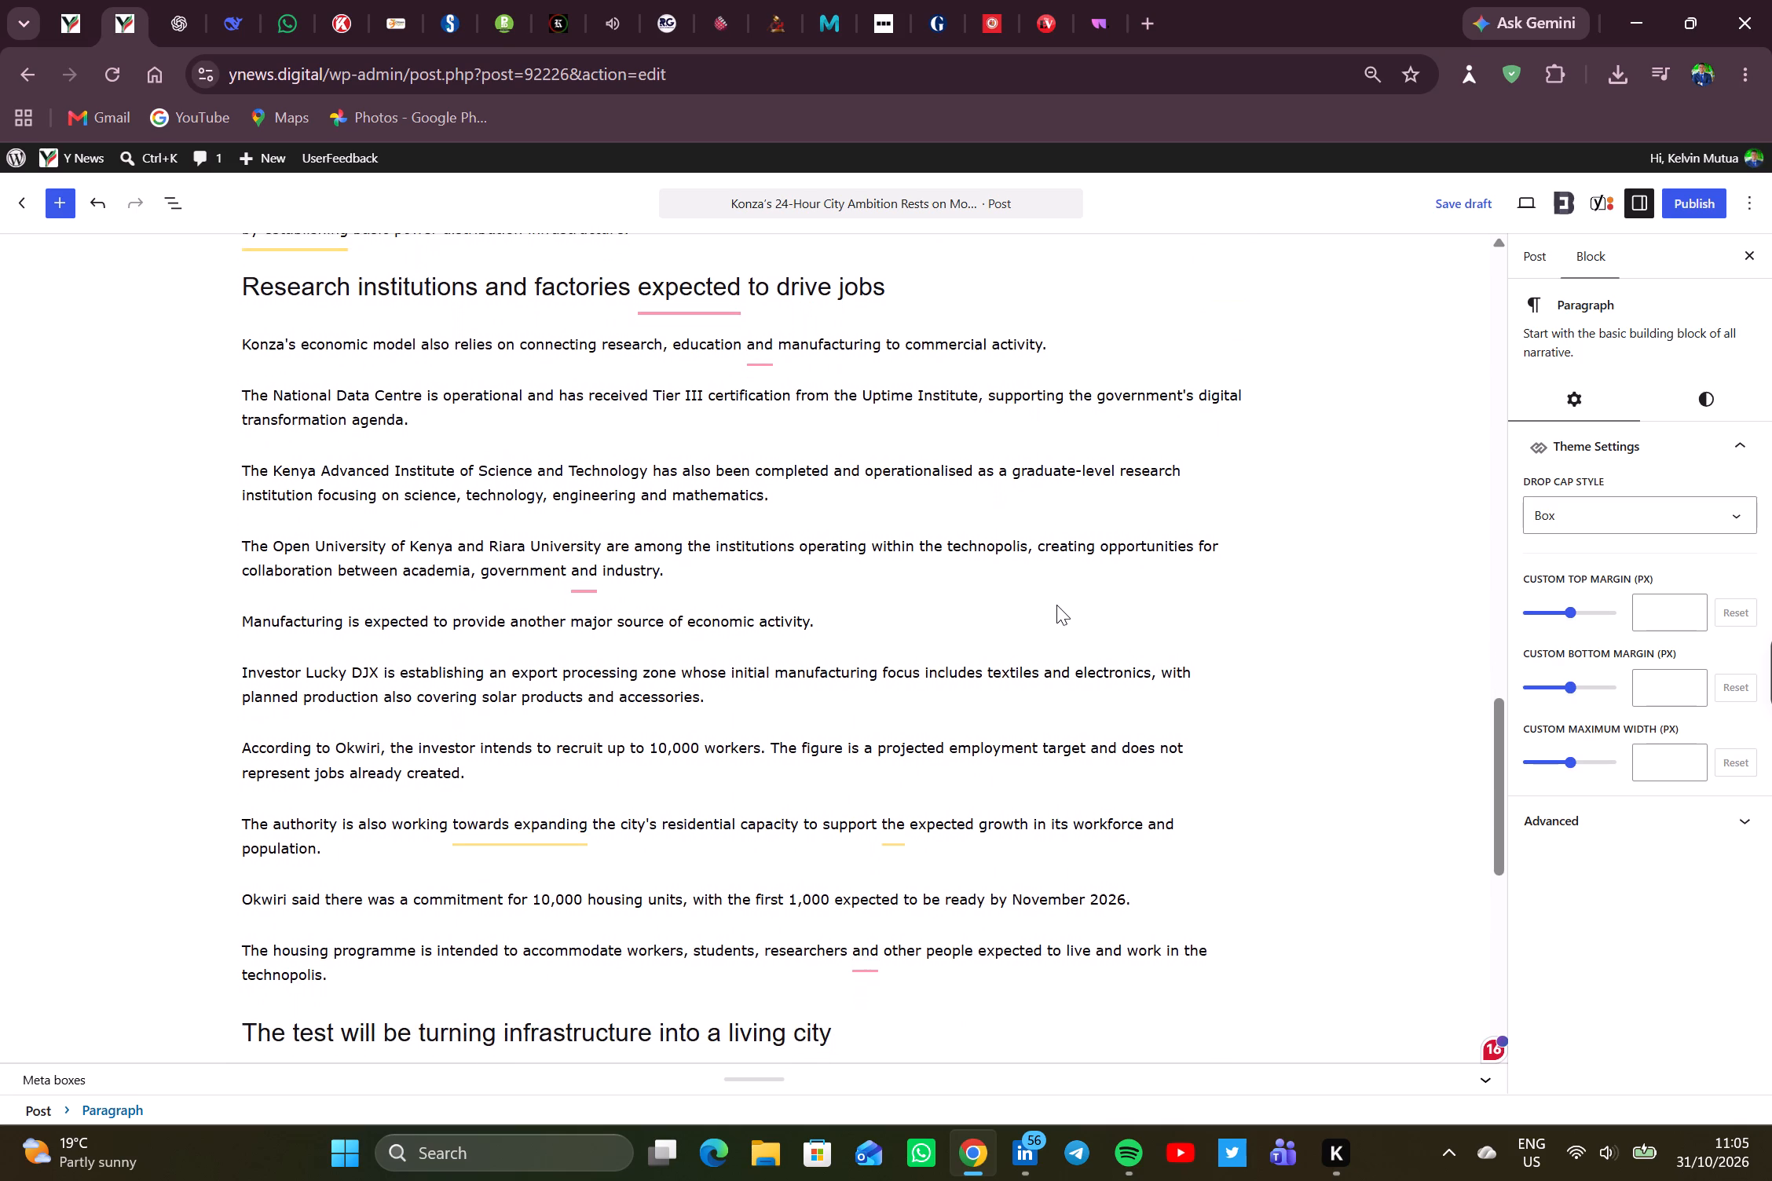
pyautogui.scroll(-1, 1056, 605)
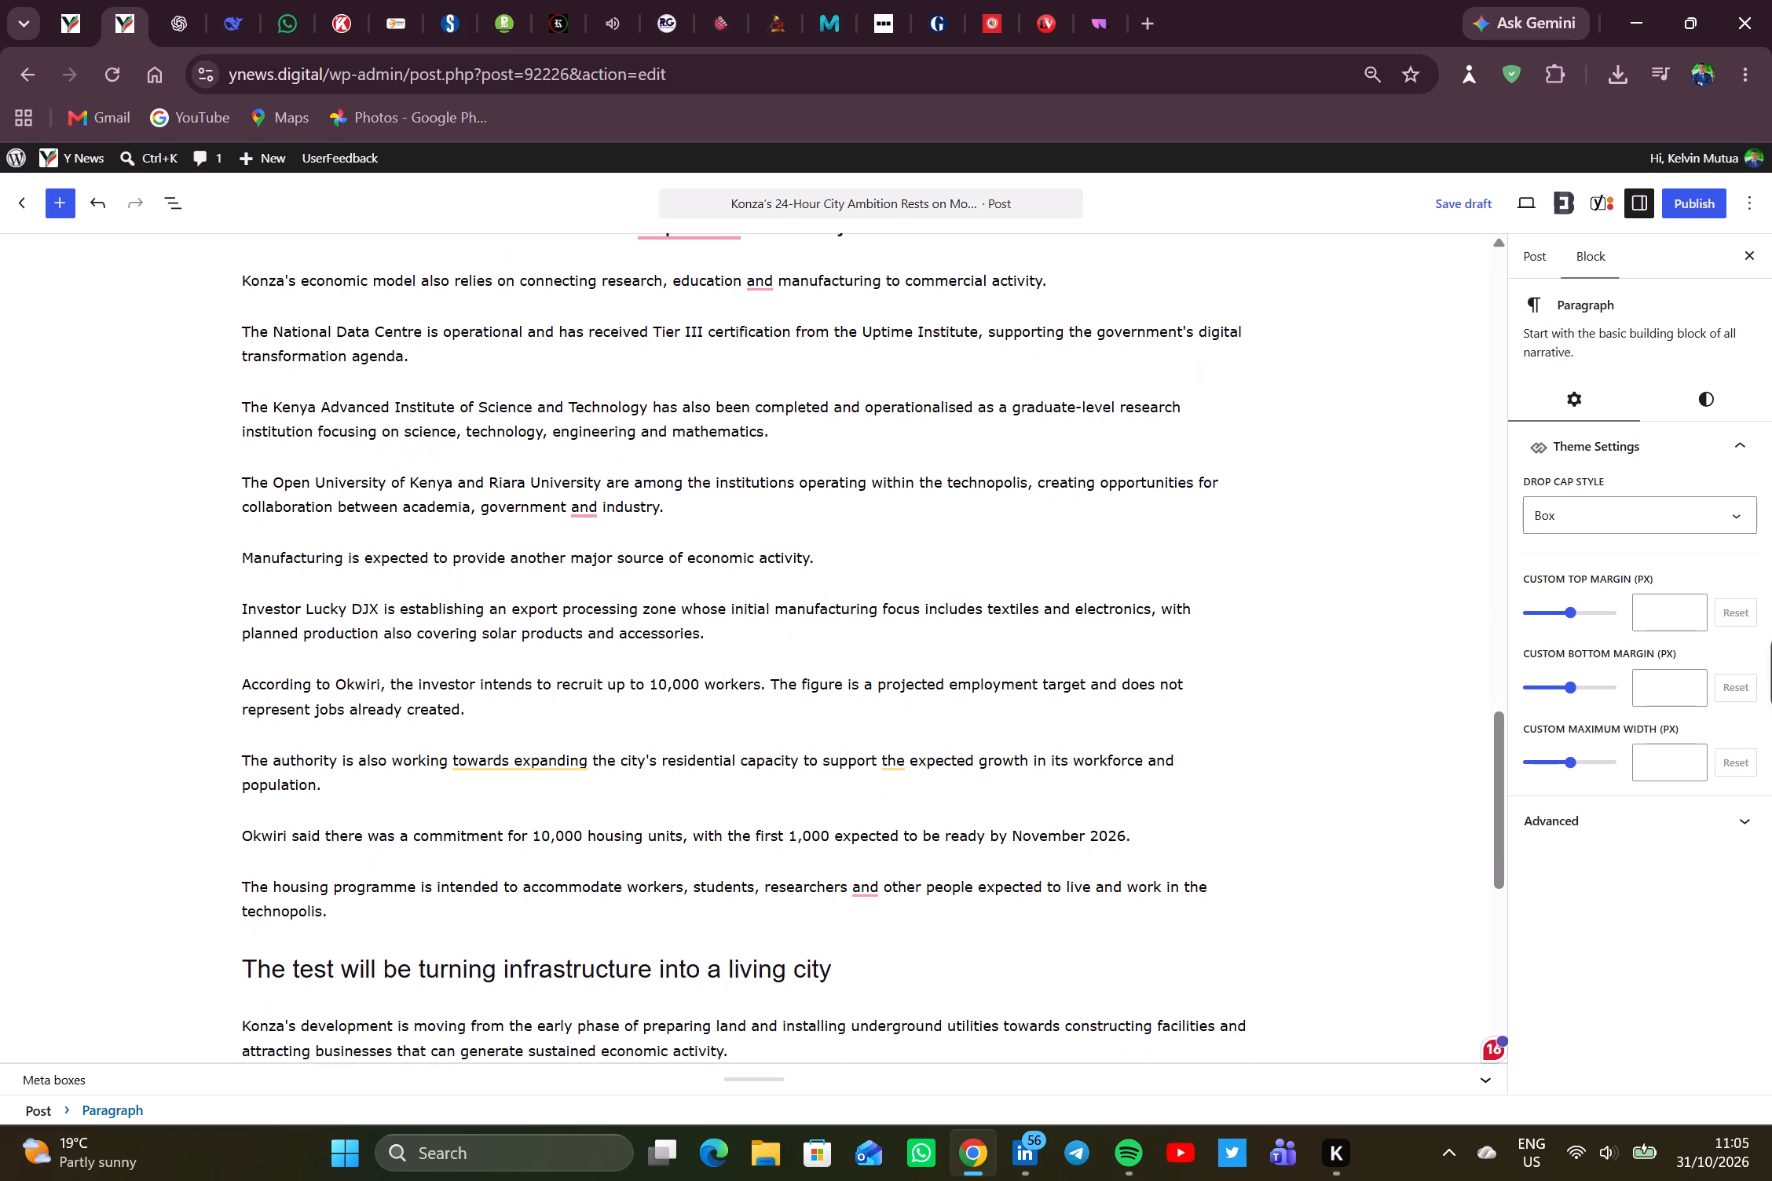
pyautogui.scroll(-2, 1056, 605)
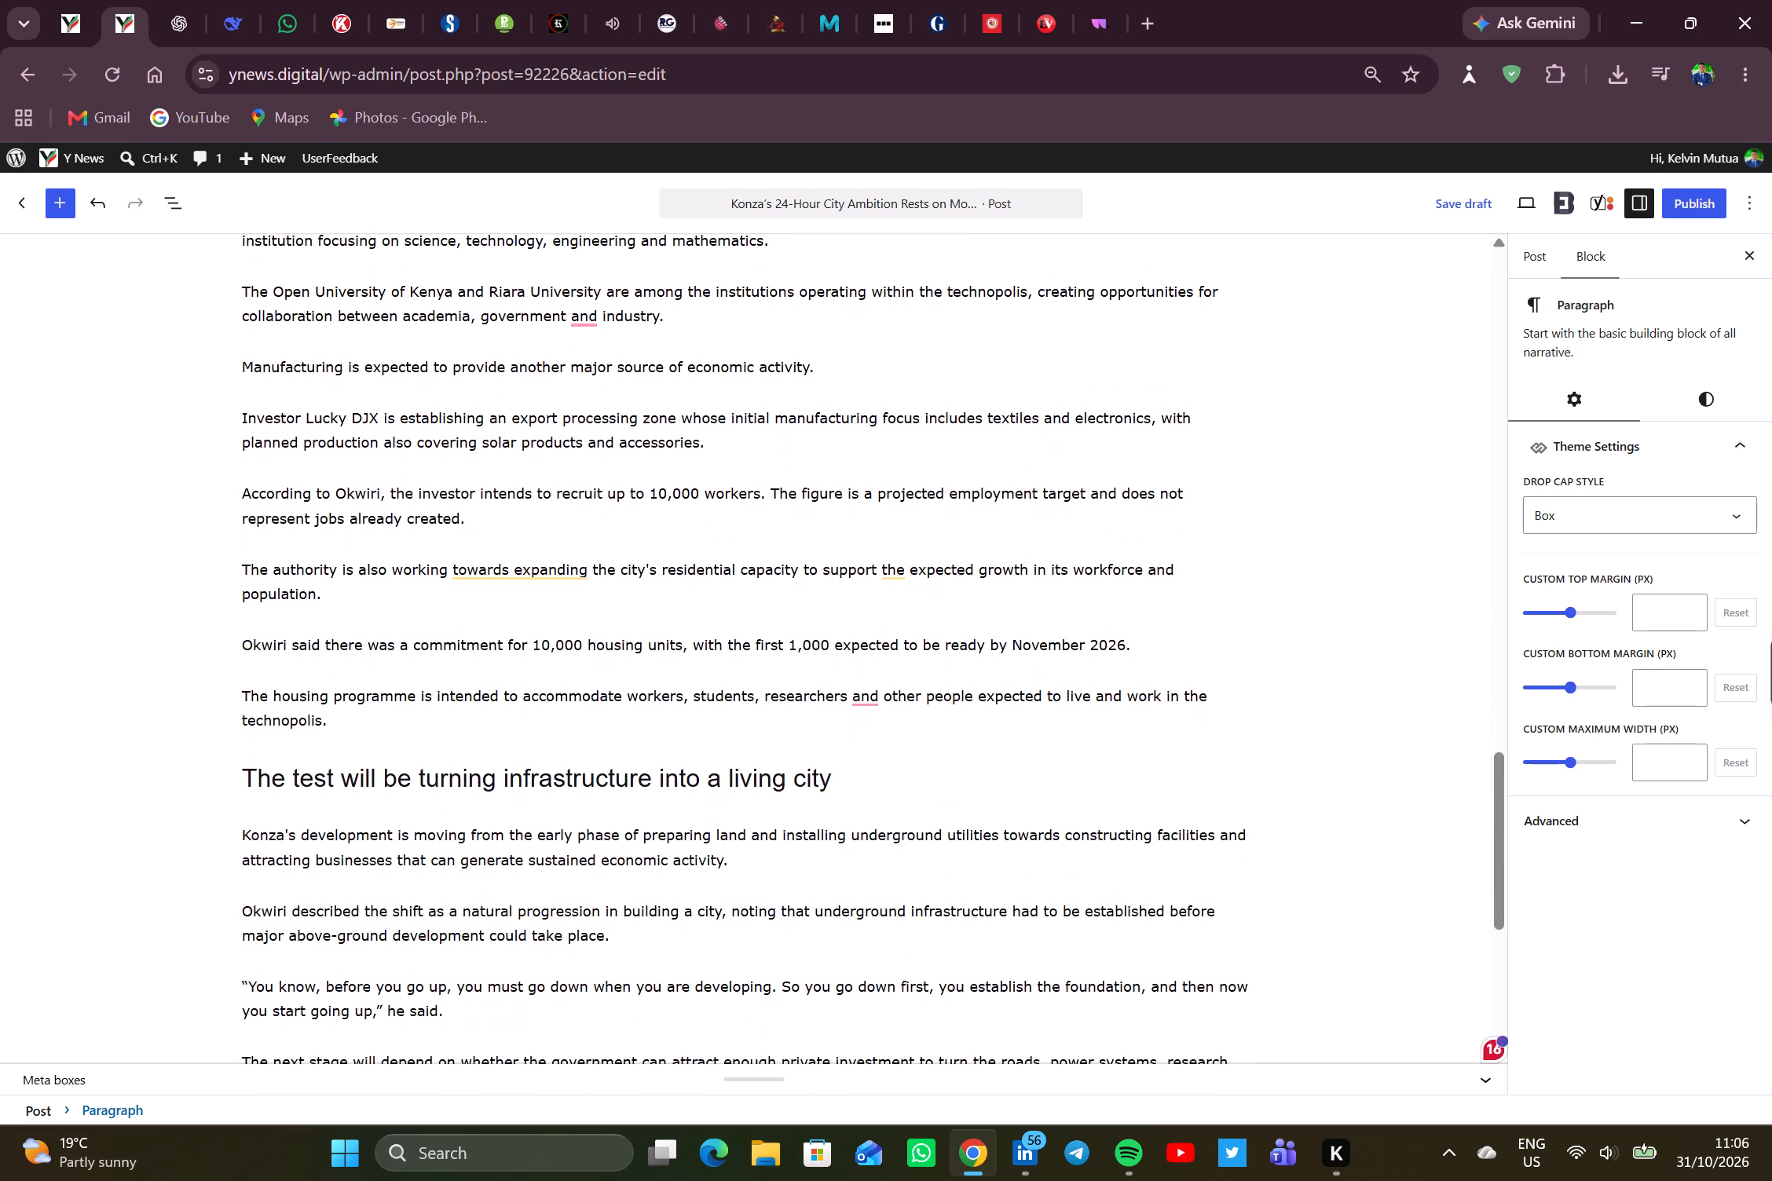
pyautogui.scroll(-2, 1056, 605)
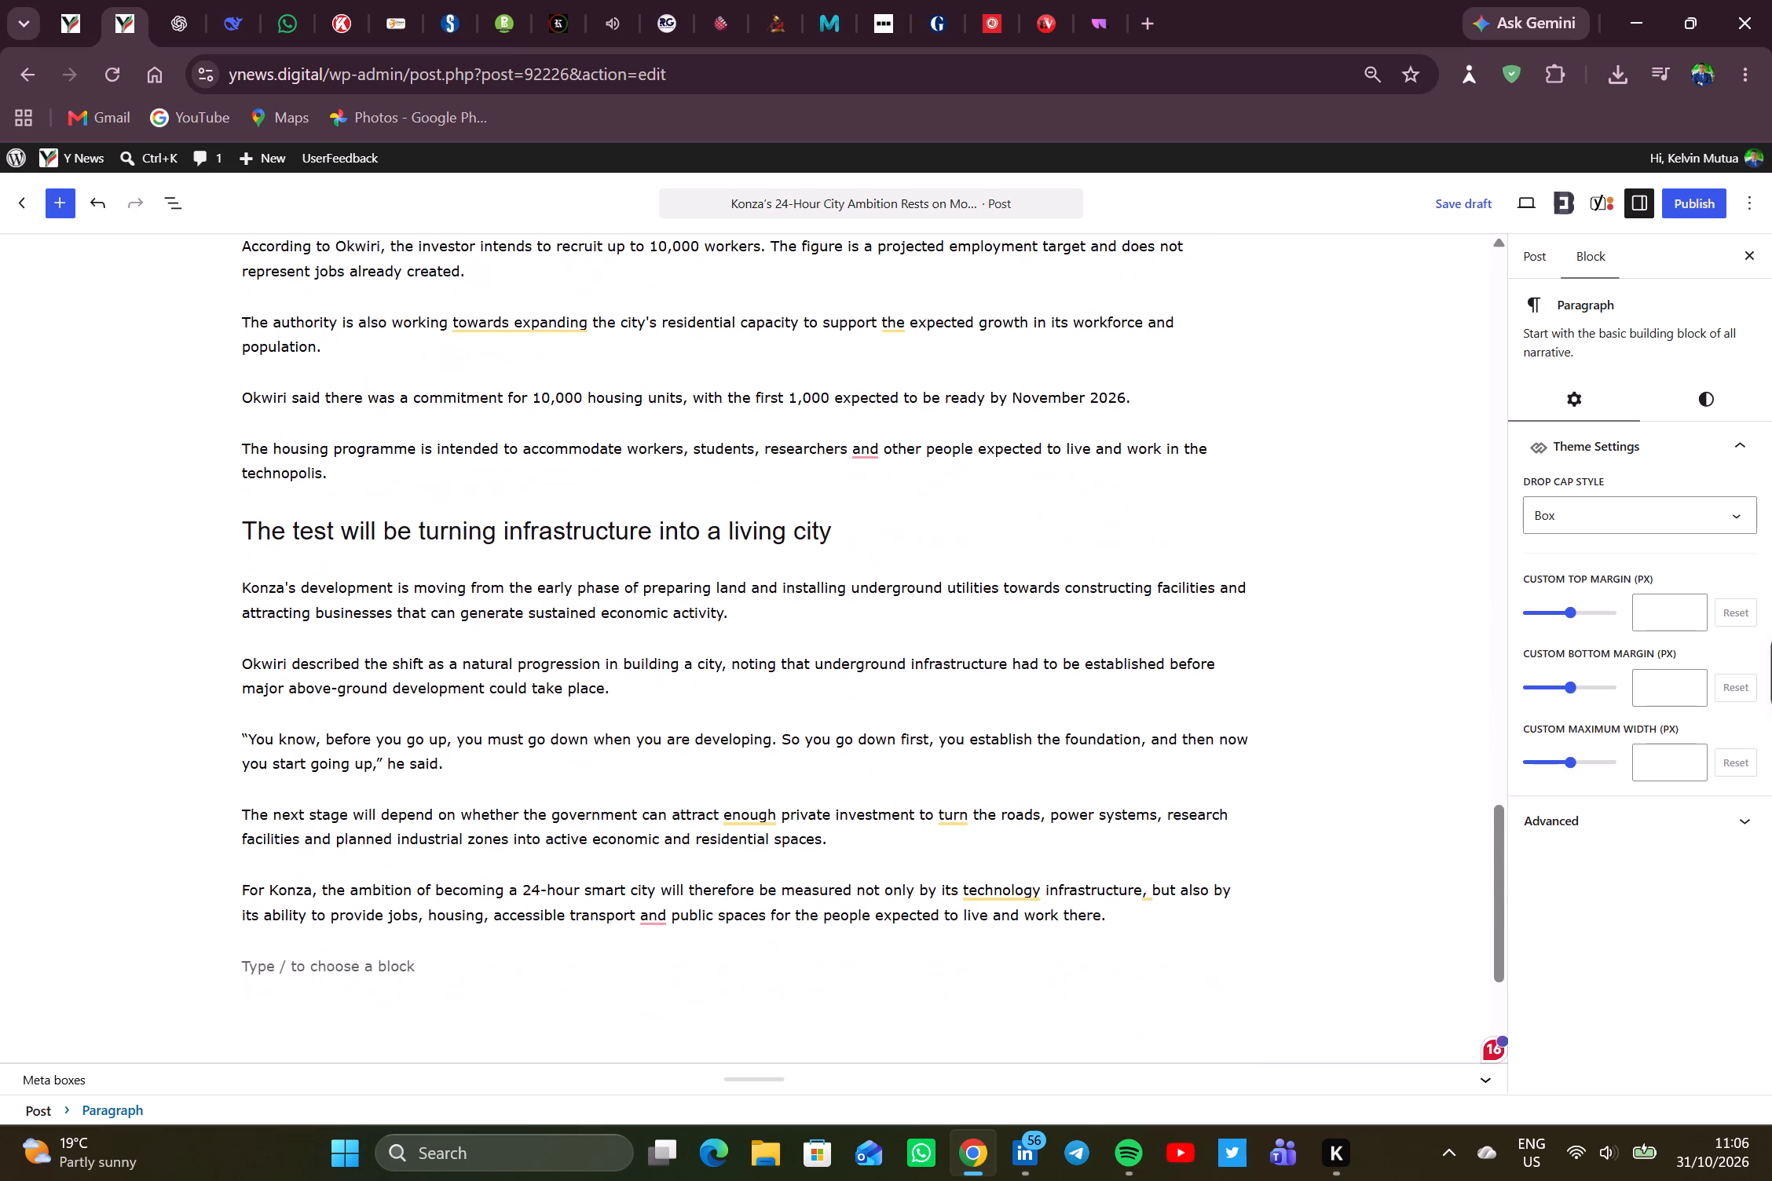
pyautogui.scroll(-1, 1056, 605)
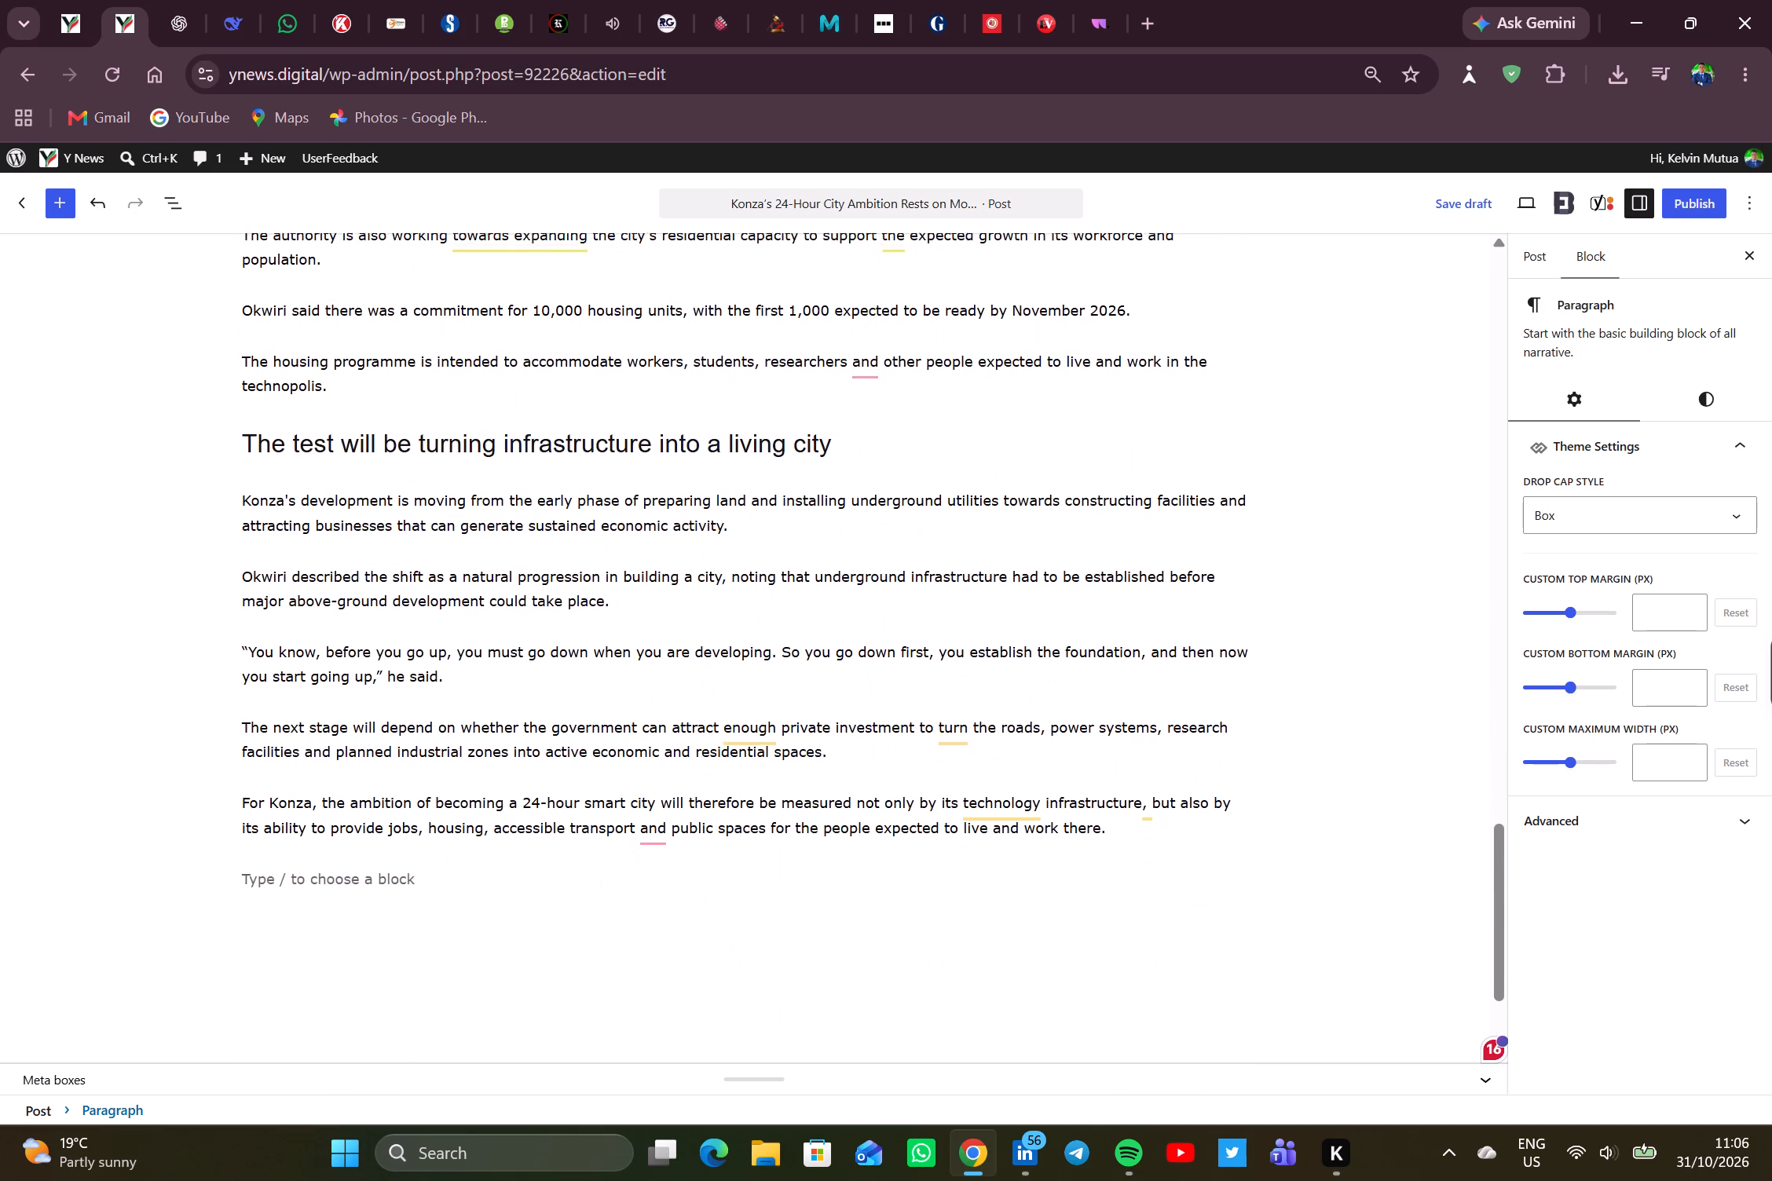
pyautogui.scroll(-1, 1056, 605)
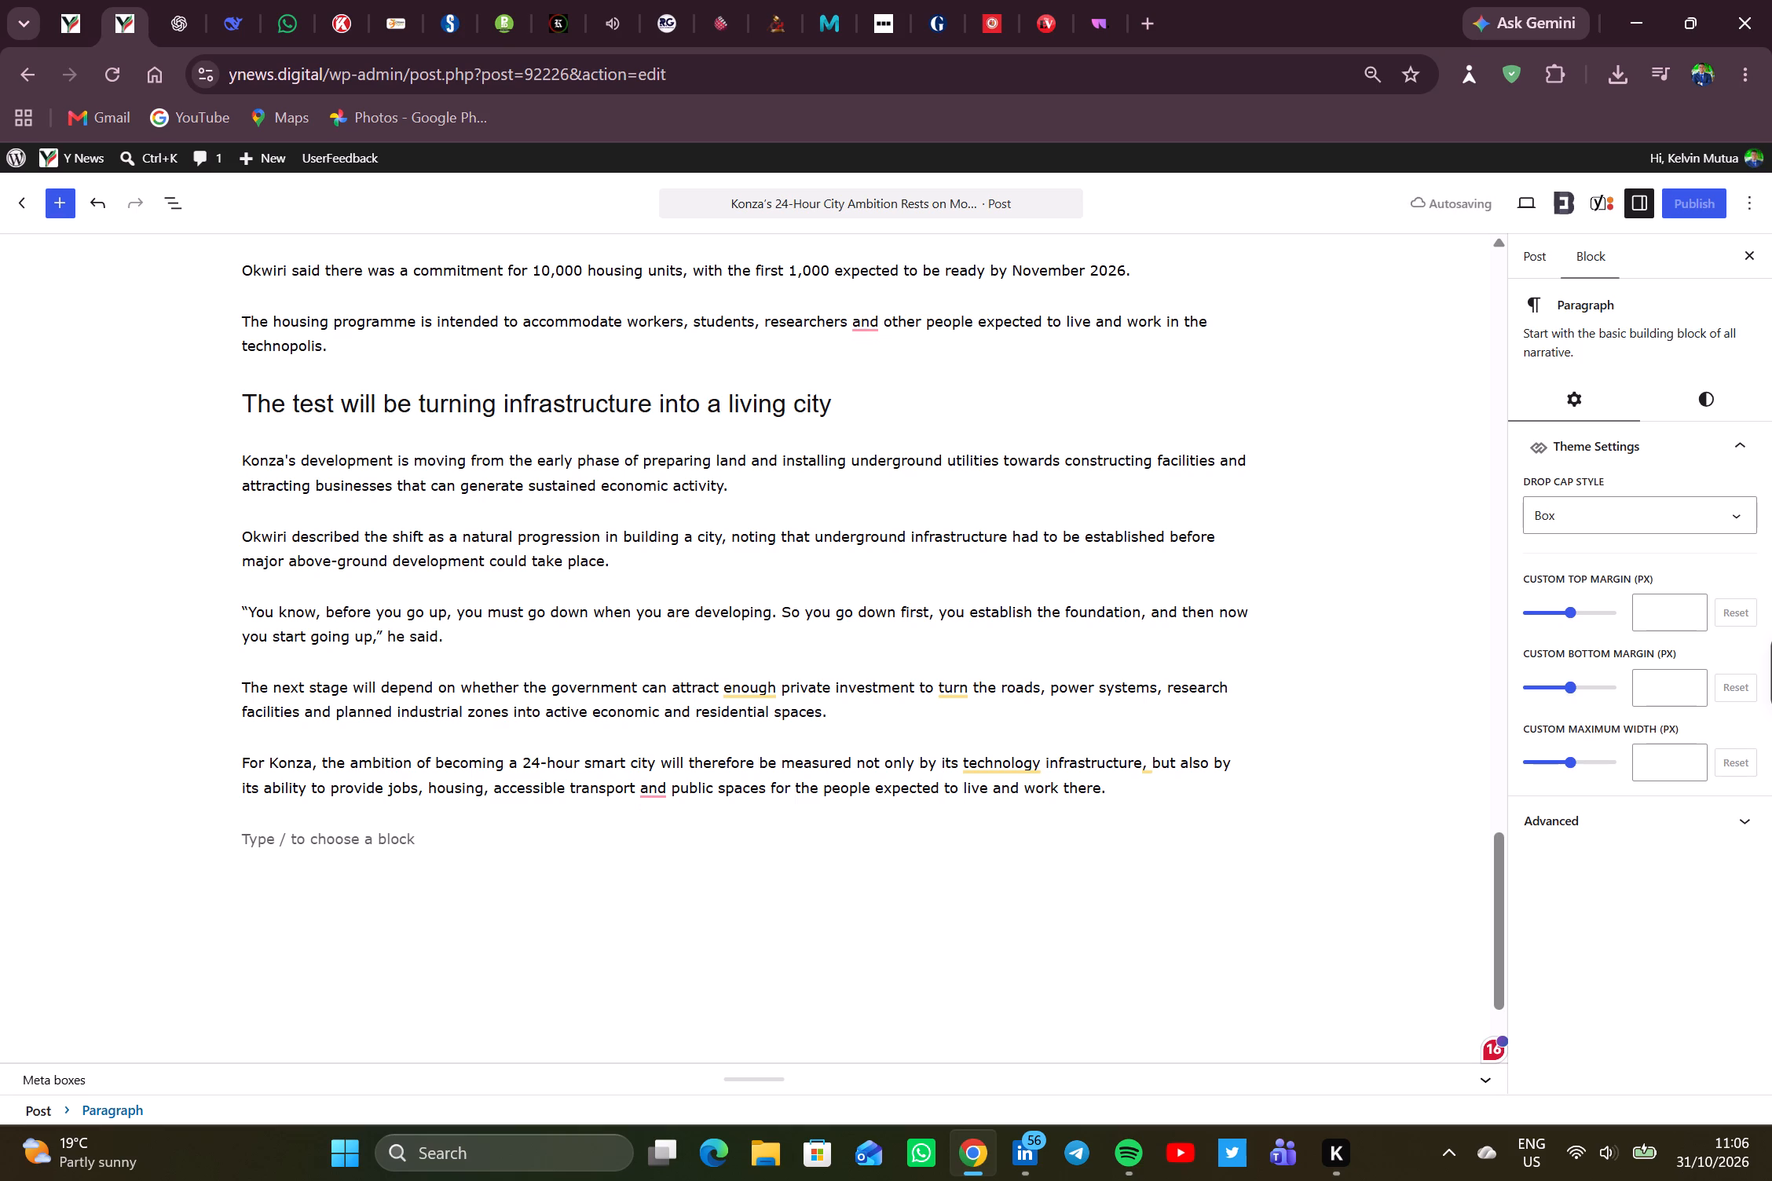
pyautogui.tripleClick(887, 678)
pyautogui.click(887, 678)
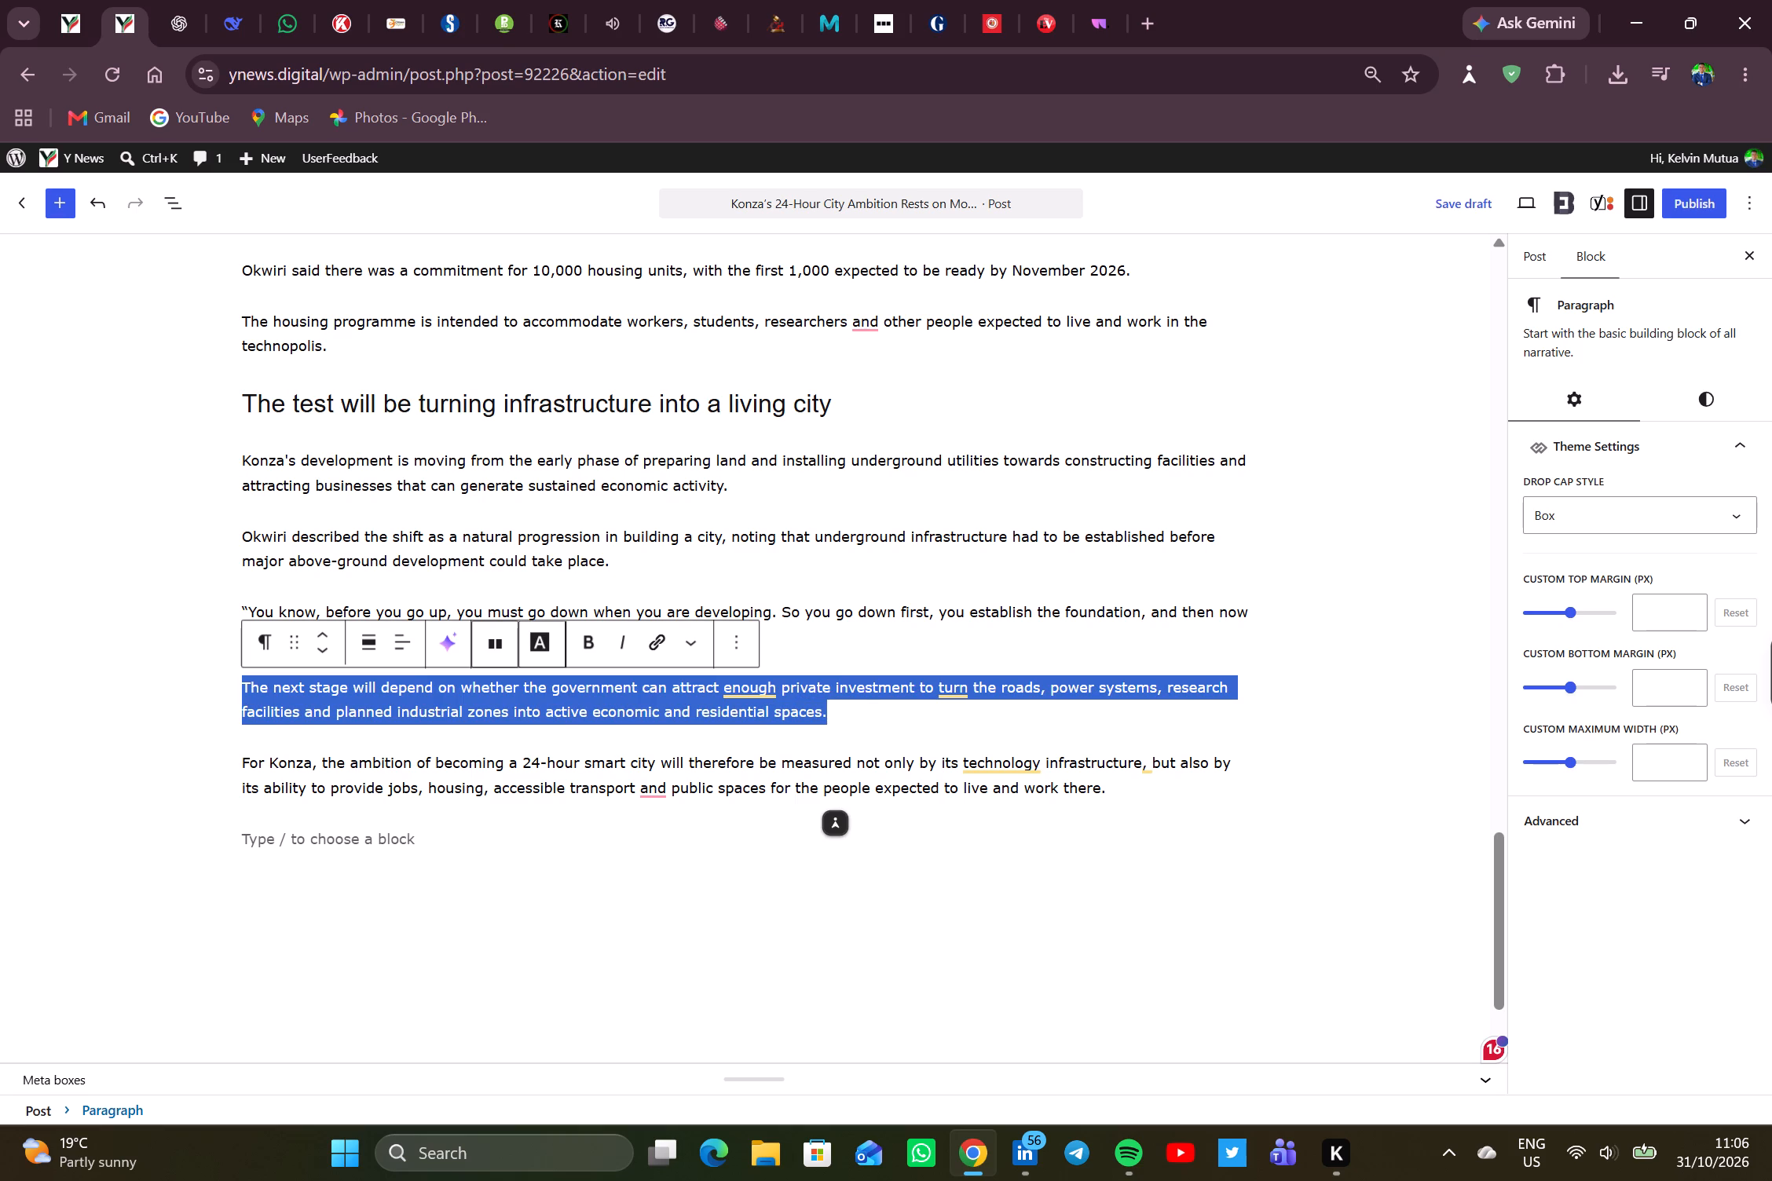
pyautogui.tripleClick(861, 760)
pyautogui.press('BackSpace')
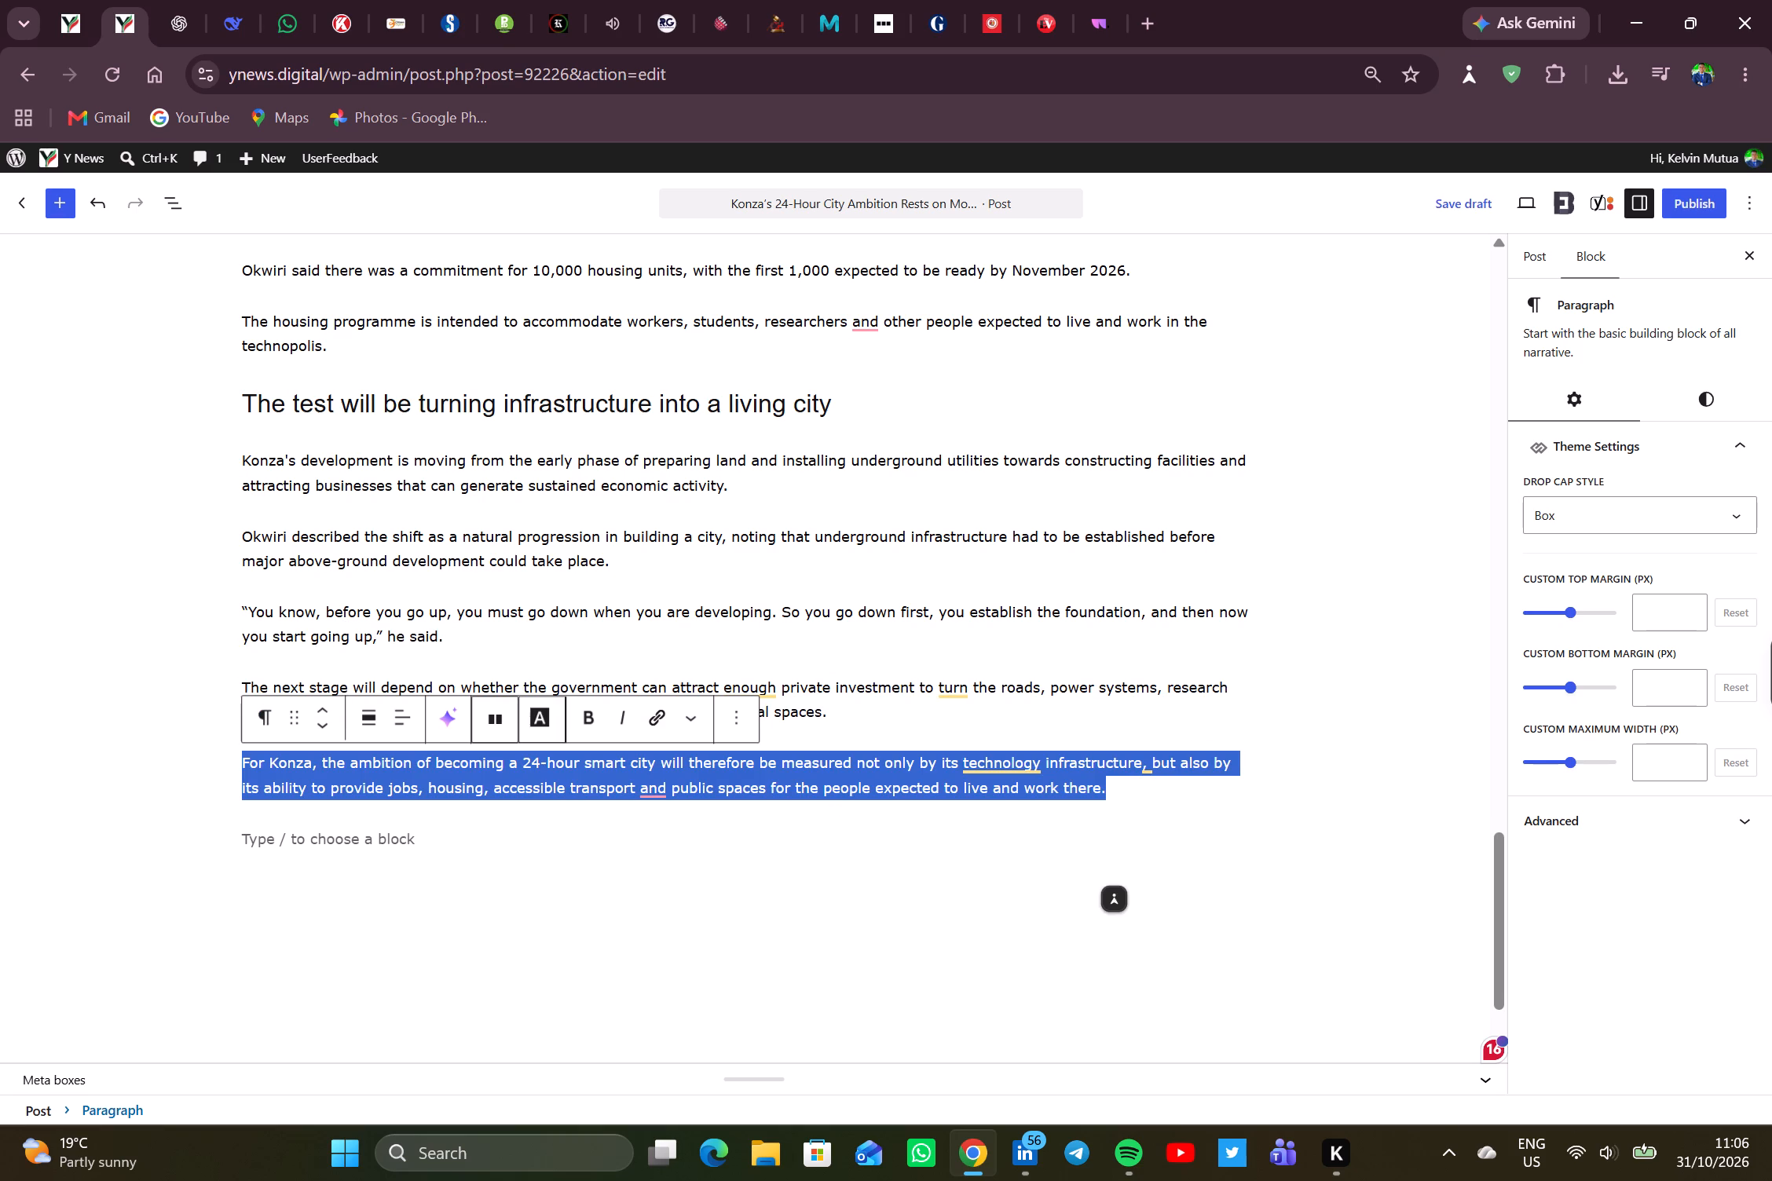
pyautogui.press('BackSpace')
# Embed the copied Side Quest X post directly above the heading "Research institutions and factories expected to drive jobs".
pyautogui.scroll(4, 861, 760)
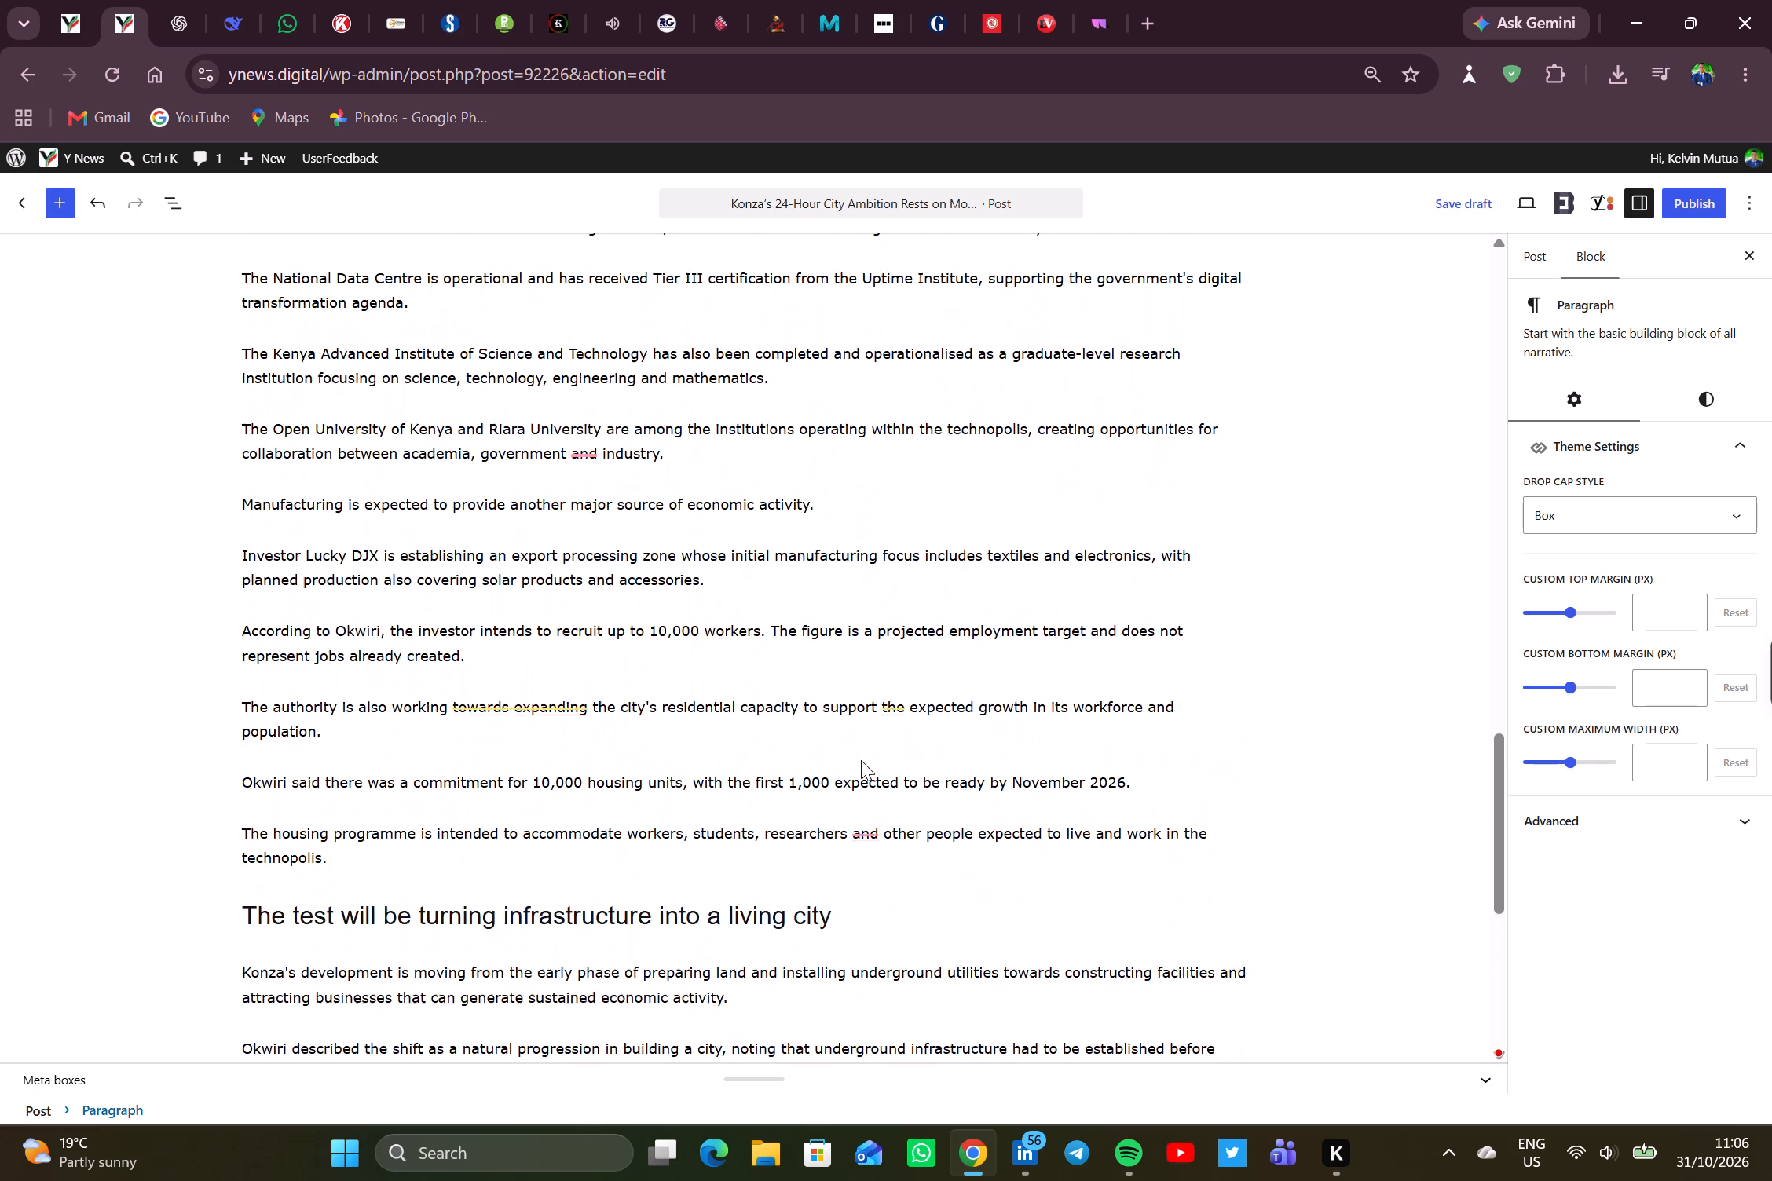
pyautogui.scroll(1, 861, 760)
pyautogui.scroll(4, 771, 626)
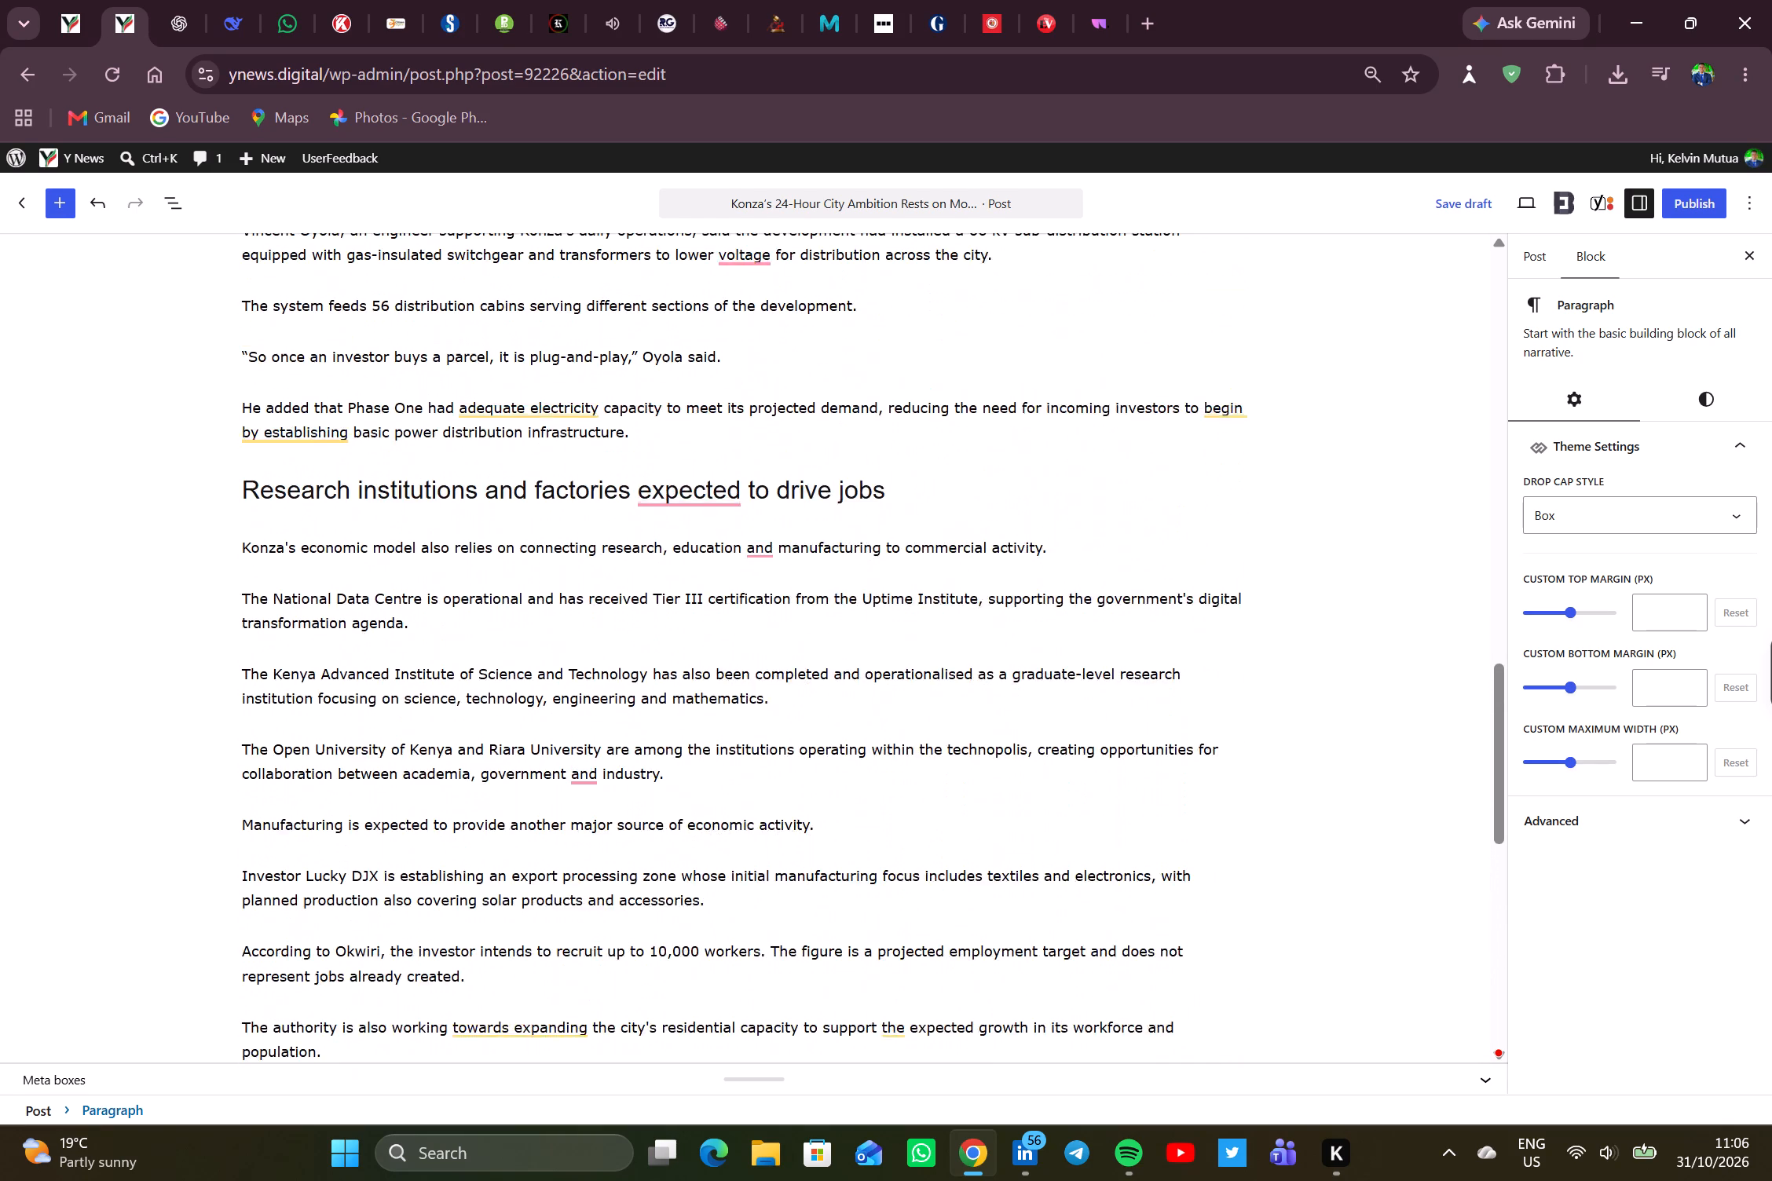
pyautogui.scroll(1, 771, 626)
pyautogui.scroll(-3, 767, 670)
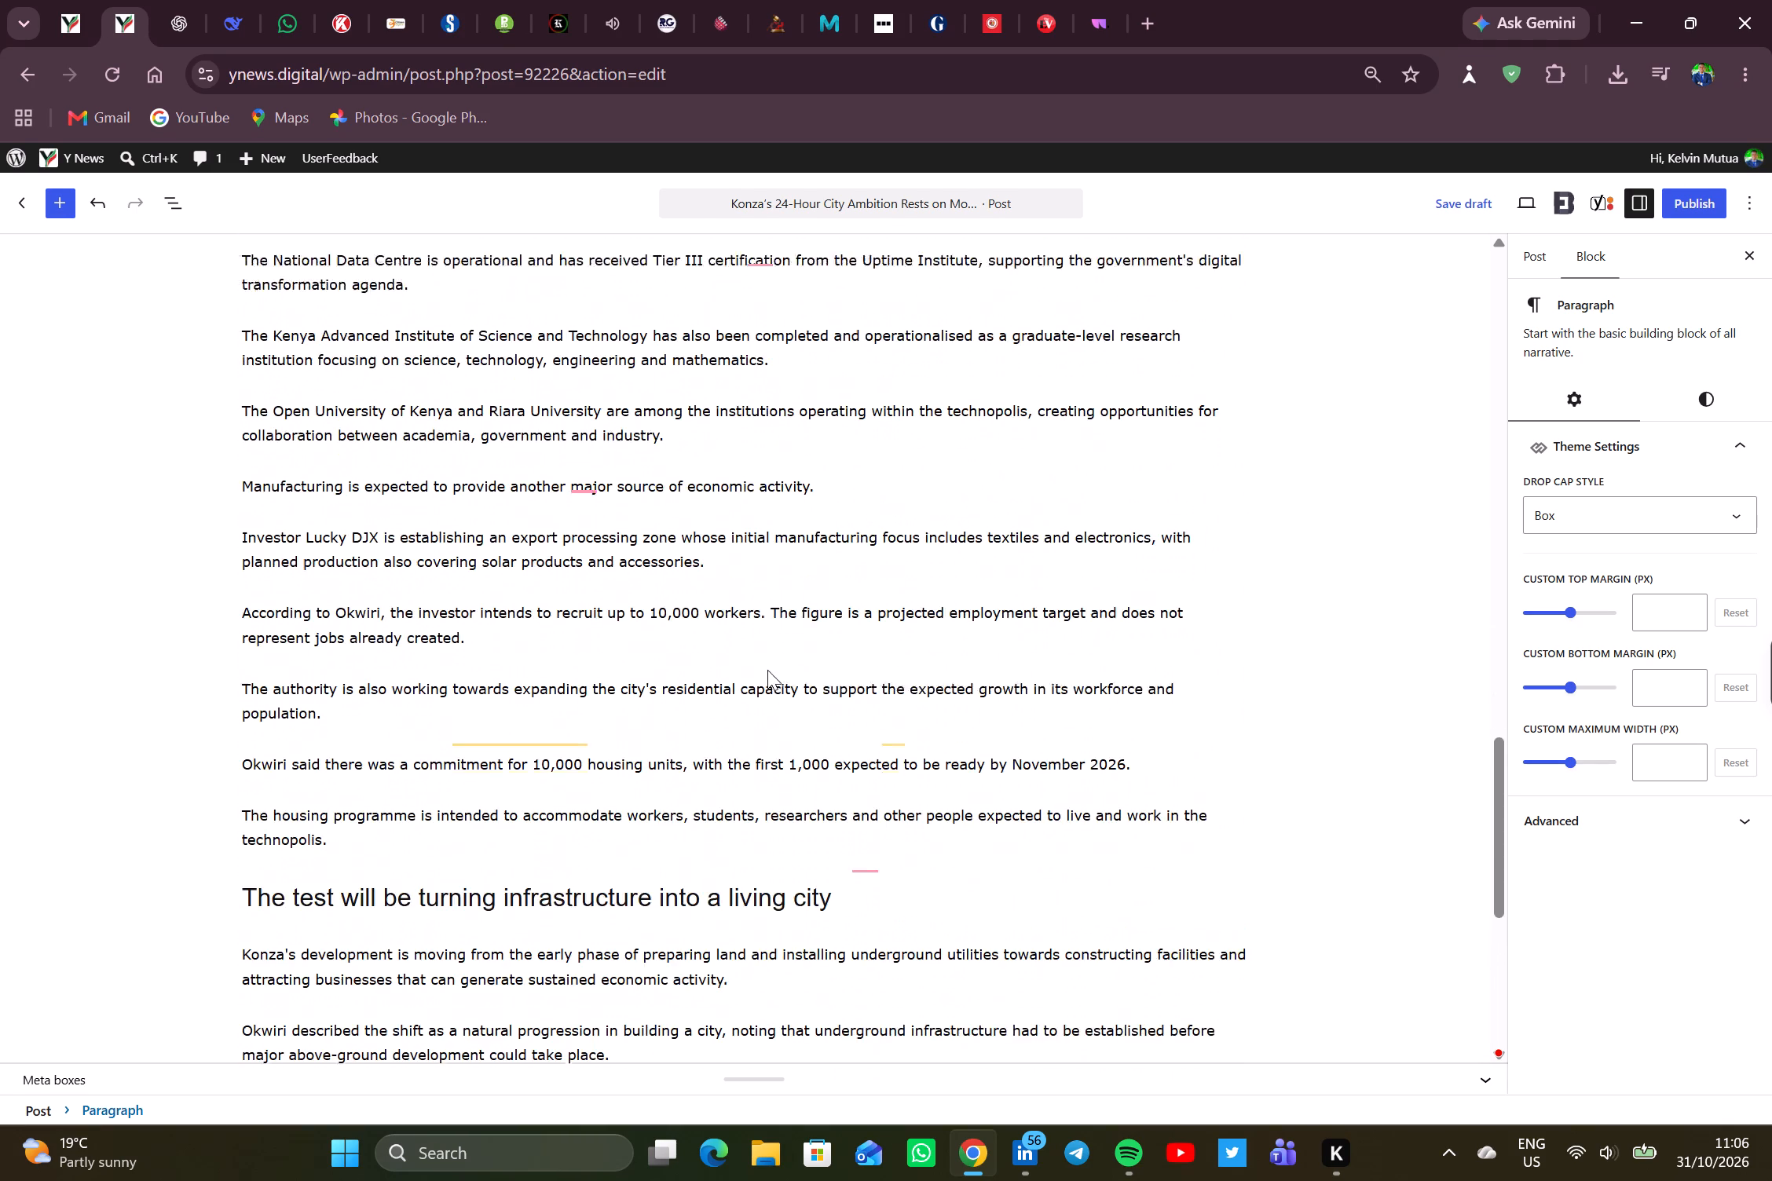
pyautogui.scroll(-2, 767, 670)
pyautogui.scroll(2, 767, 670)
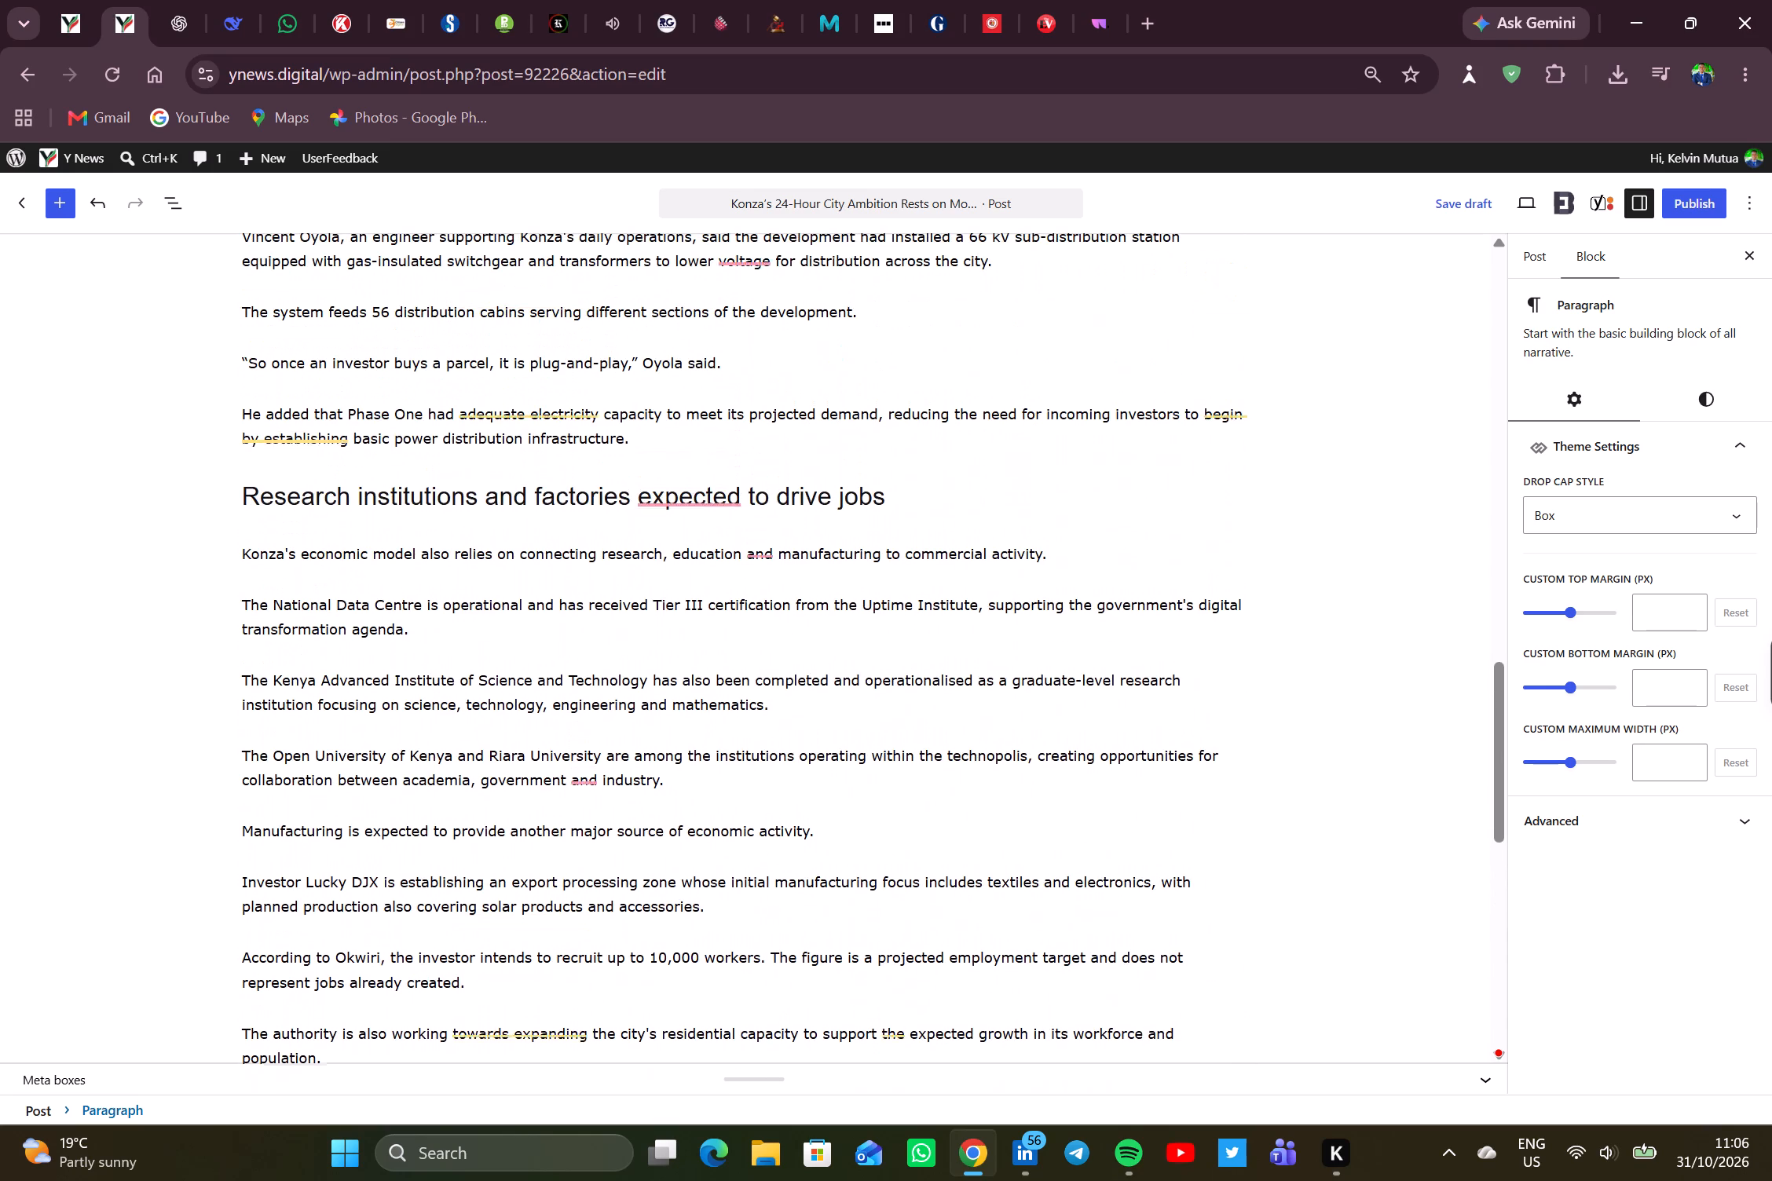
pyautogui.click(745, 459)
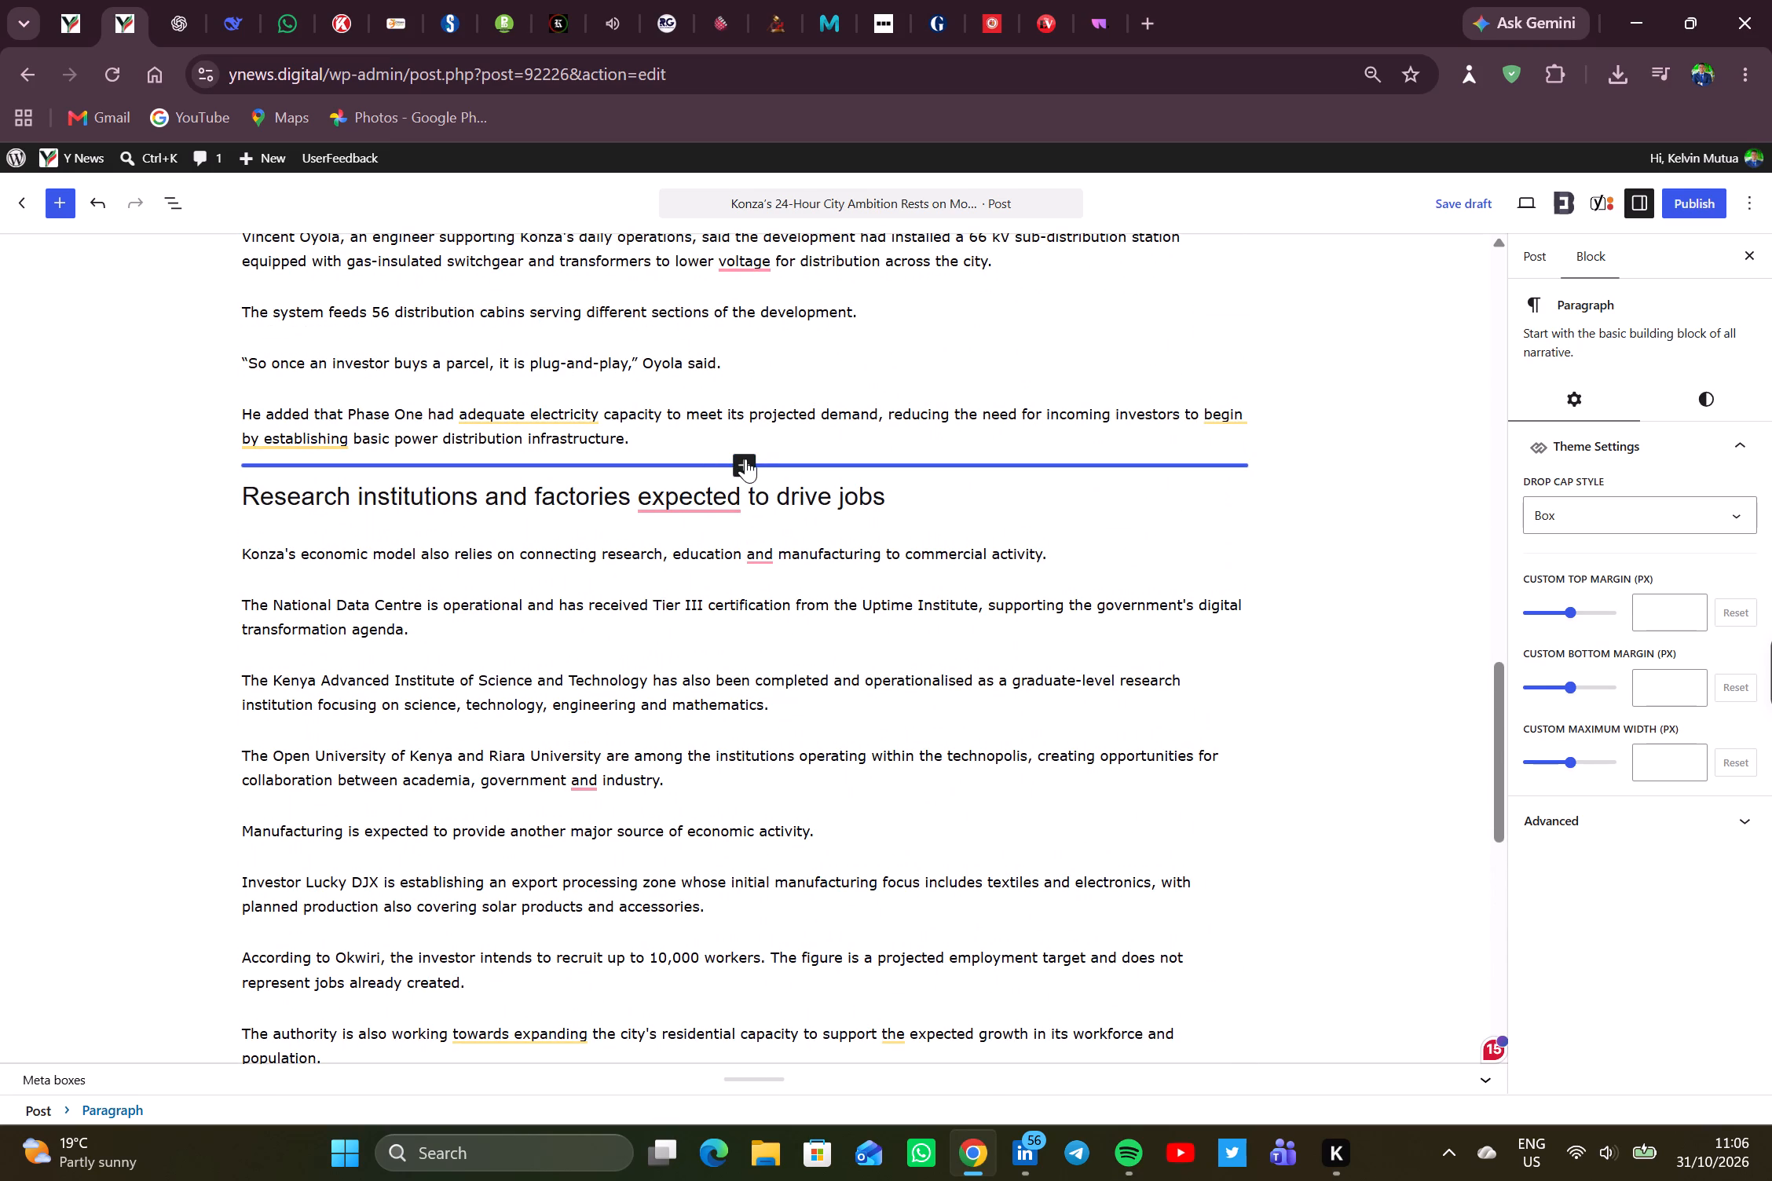
pyautogui.click(837, 618)
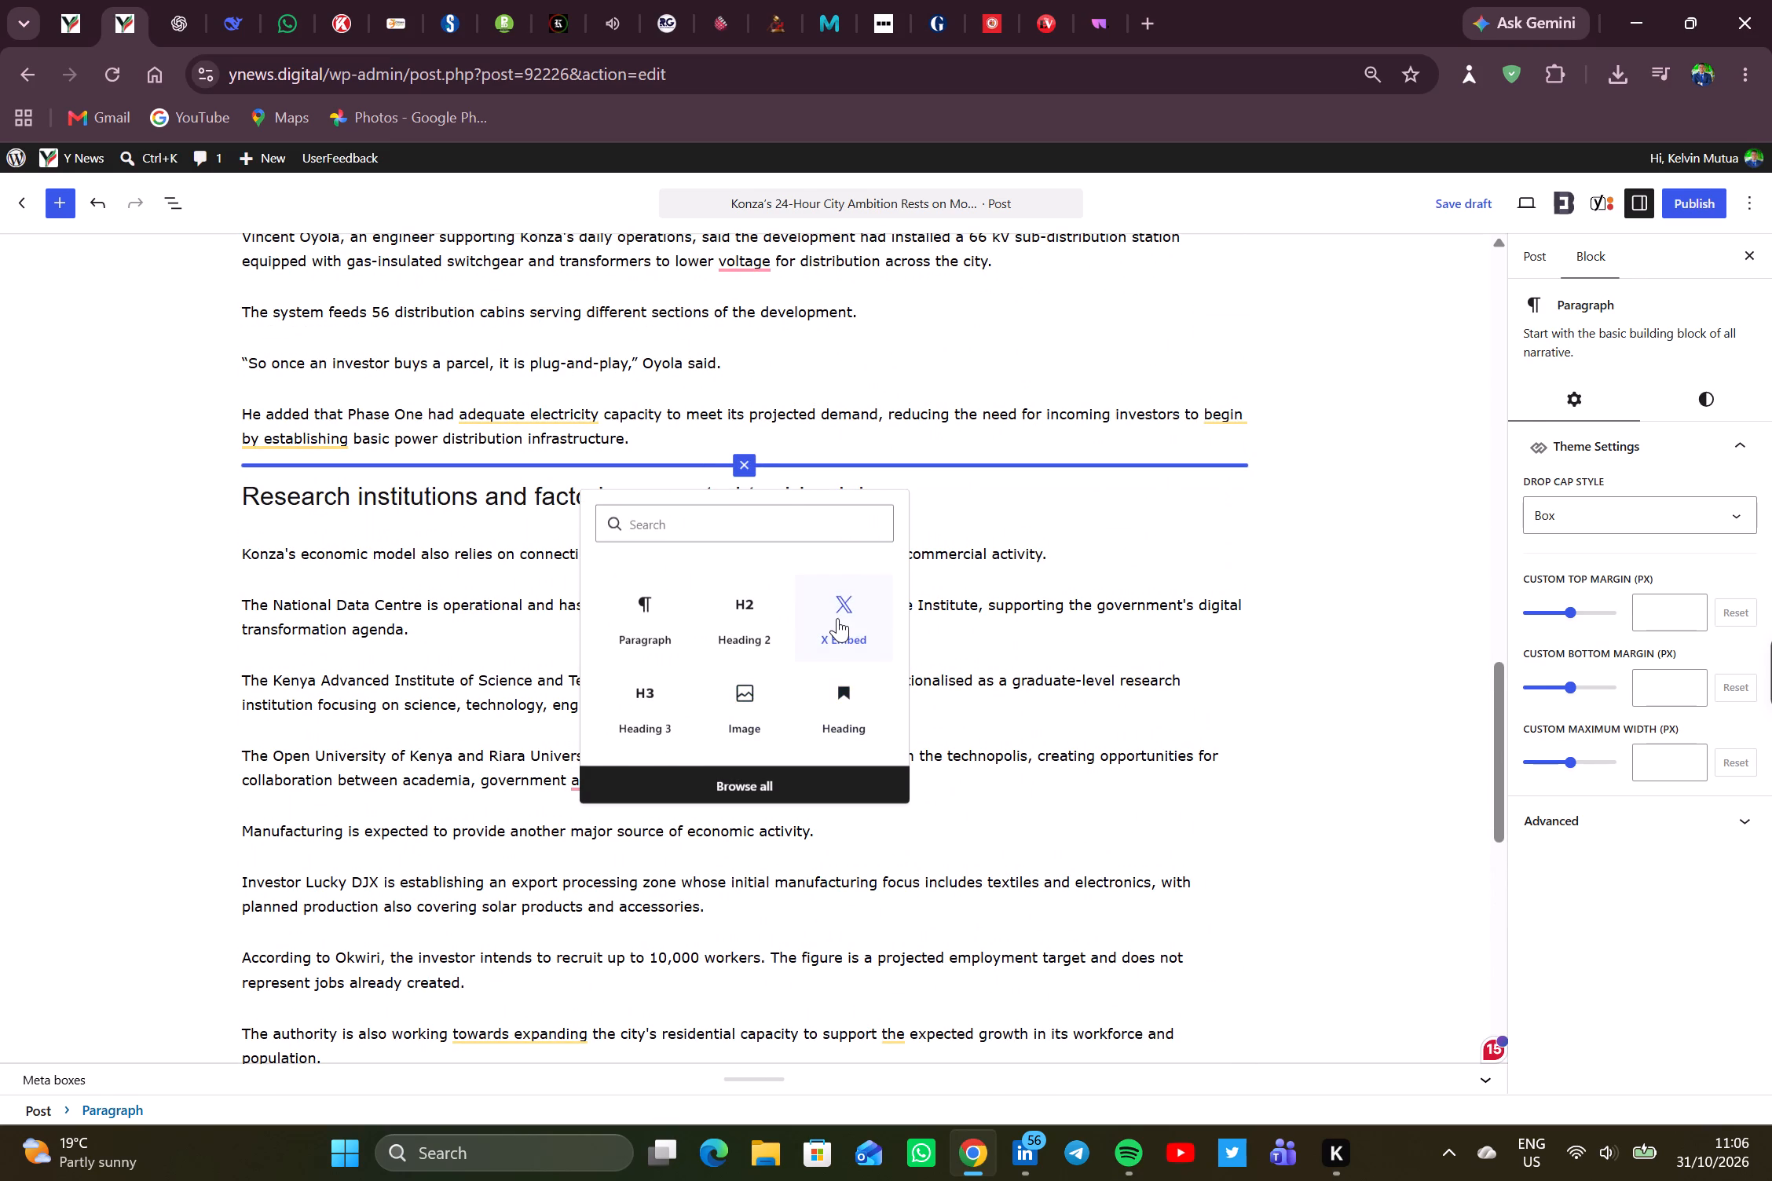
pyautogui.hotkey('ctrl', 'v')
pyautogui.press('Return')
# On the Y News site, copy the link to the story "Open University of Kenya Advertises 62 Academic and Administrative Jobs".
pyautogui.scroll(2, 804, 380)
pyautogui.click(75, 25)
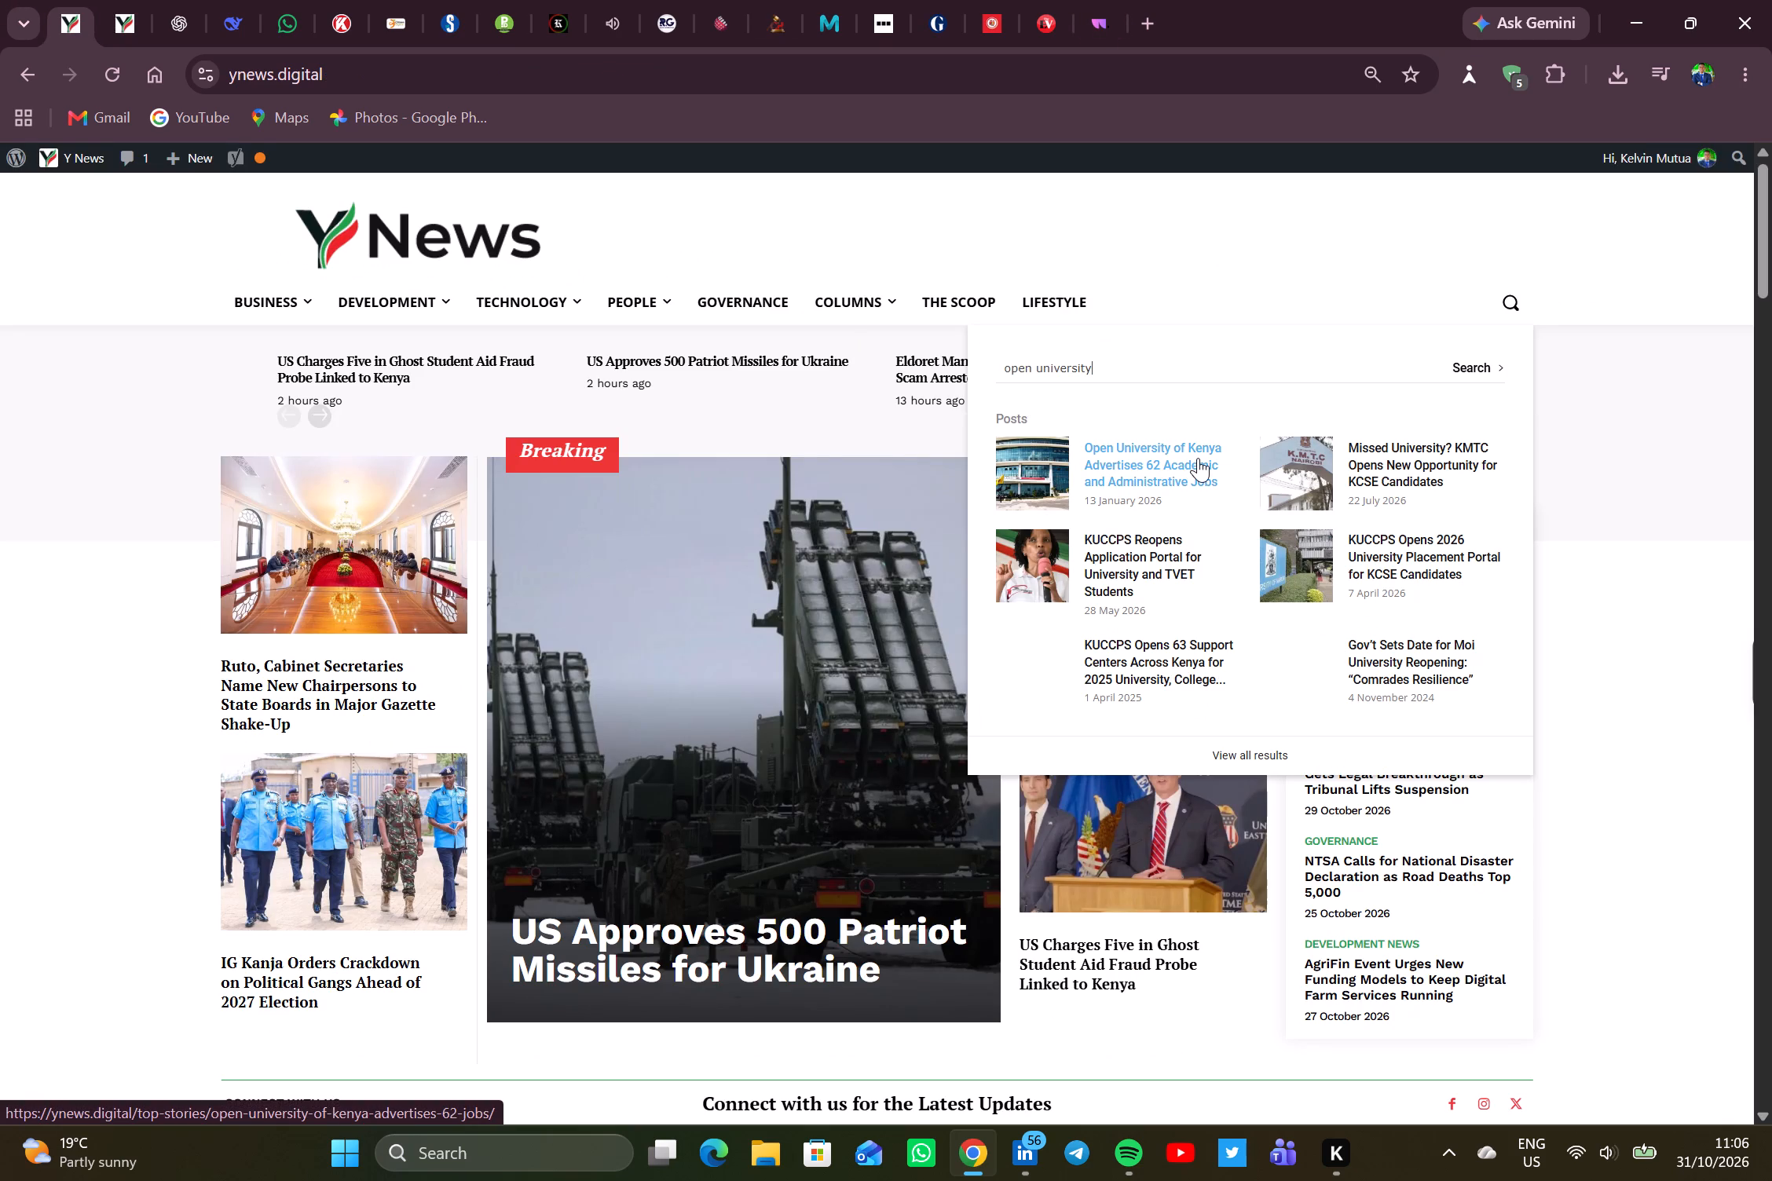
pyautogui.rightClick(1158, 458)
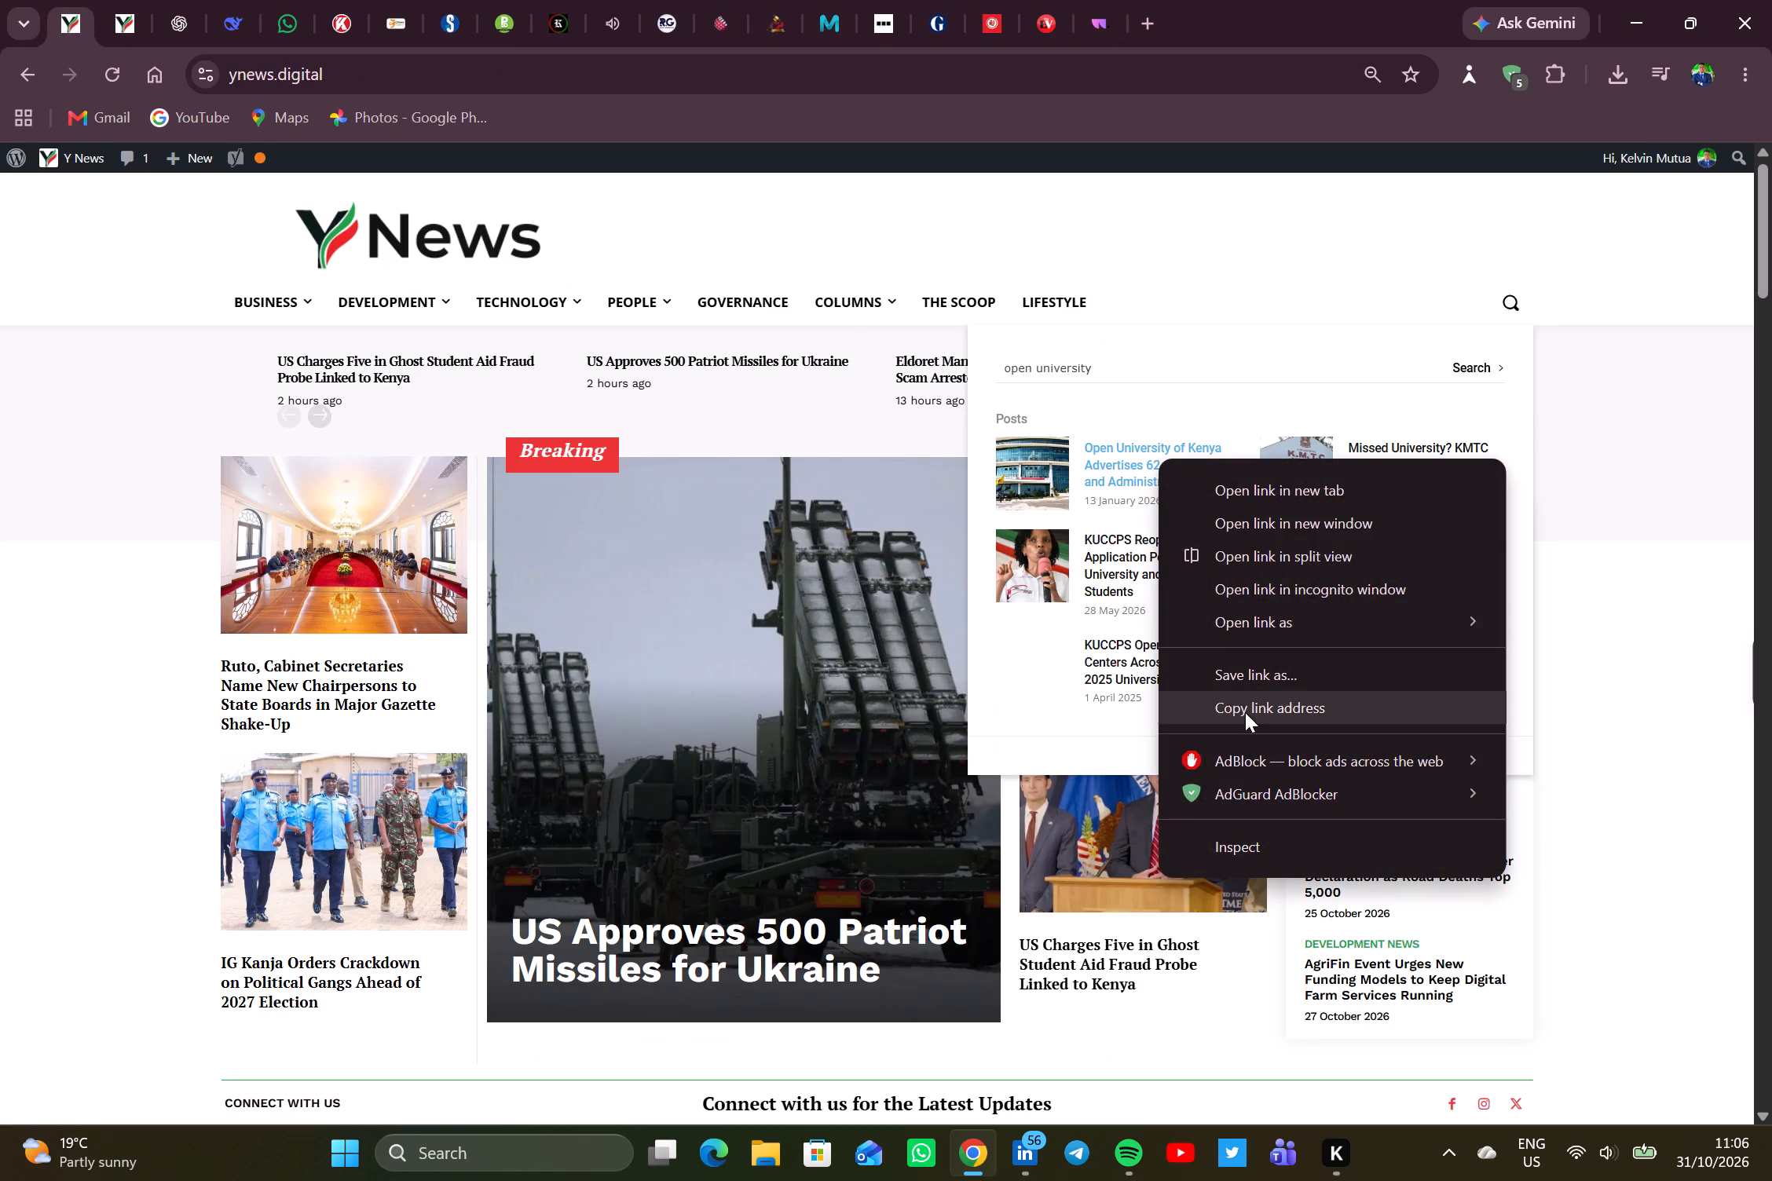
pyautogui.click(1245, 710)
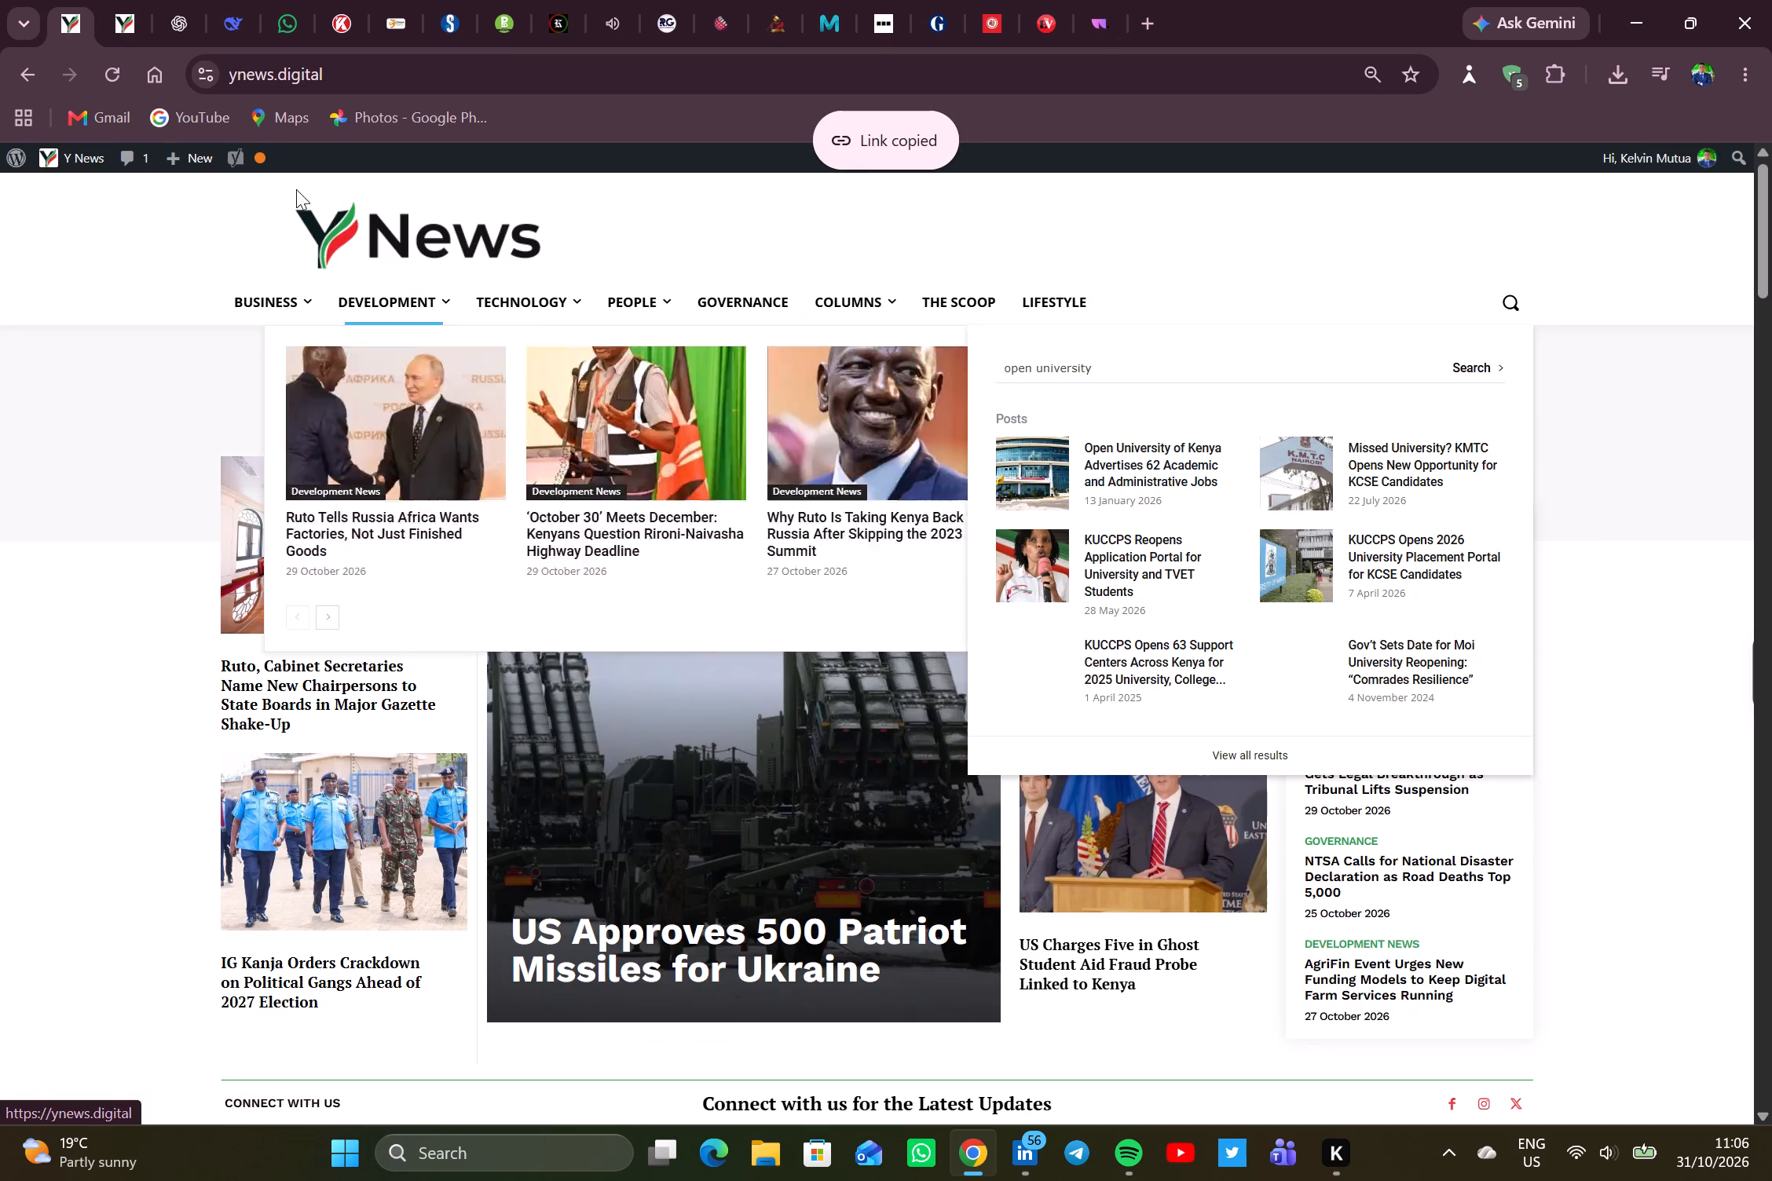
# Back in the Konza draft, review the text from the 15-minute neighbourhood paragraph down to the embedded Side Quest post.
pyautogui.click(130, 13)
pyautogui.scroll(7, 701, 580)
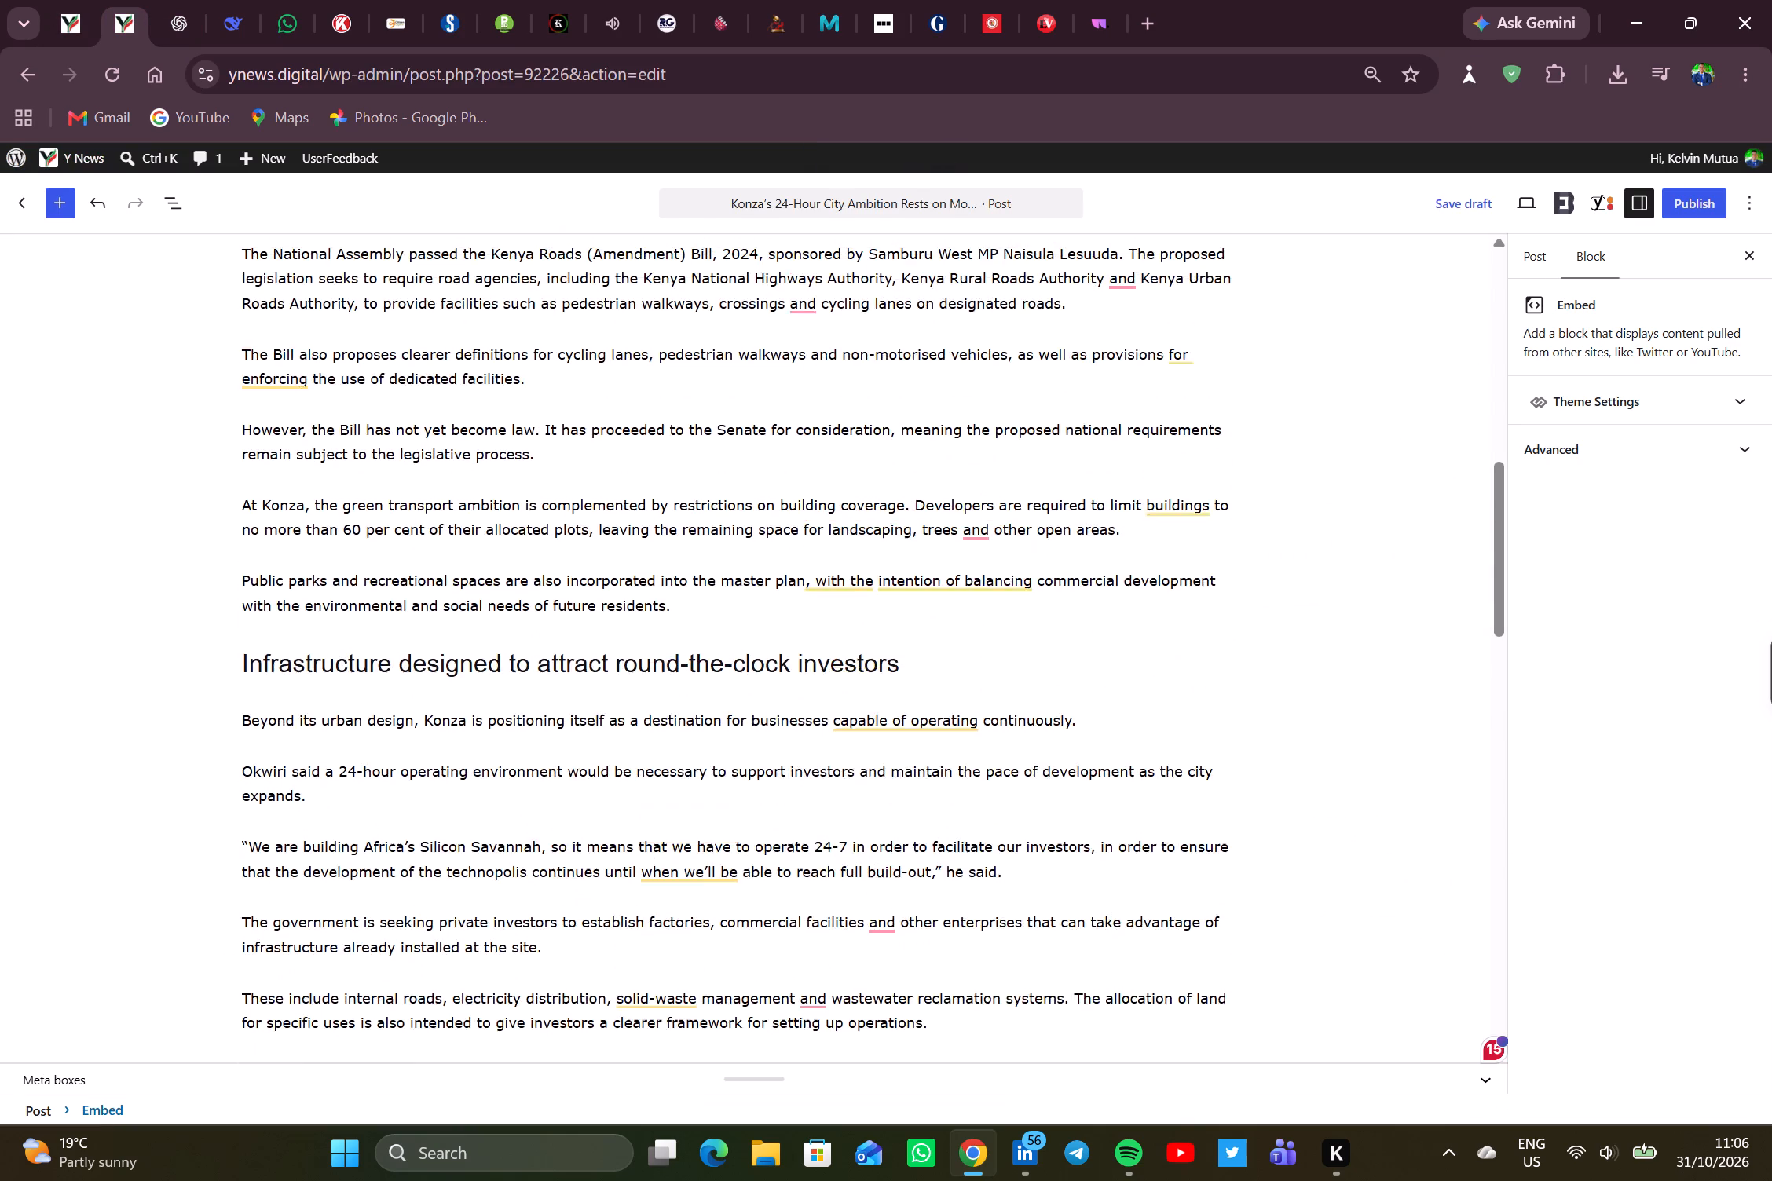
pyautogui.scroll(-4, 701, 580)
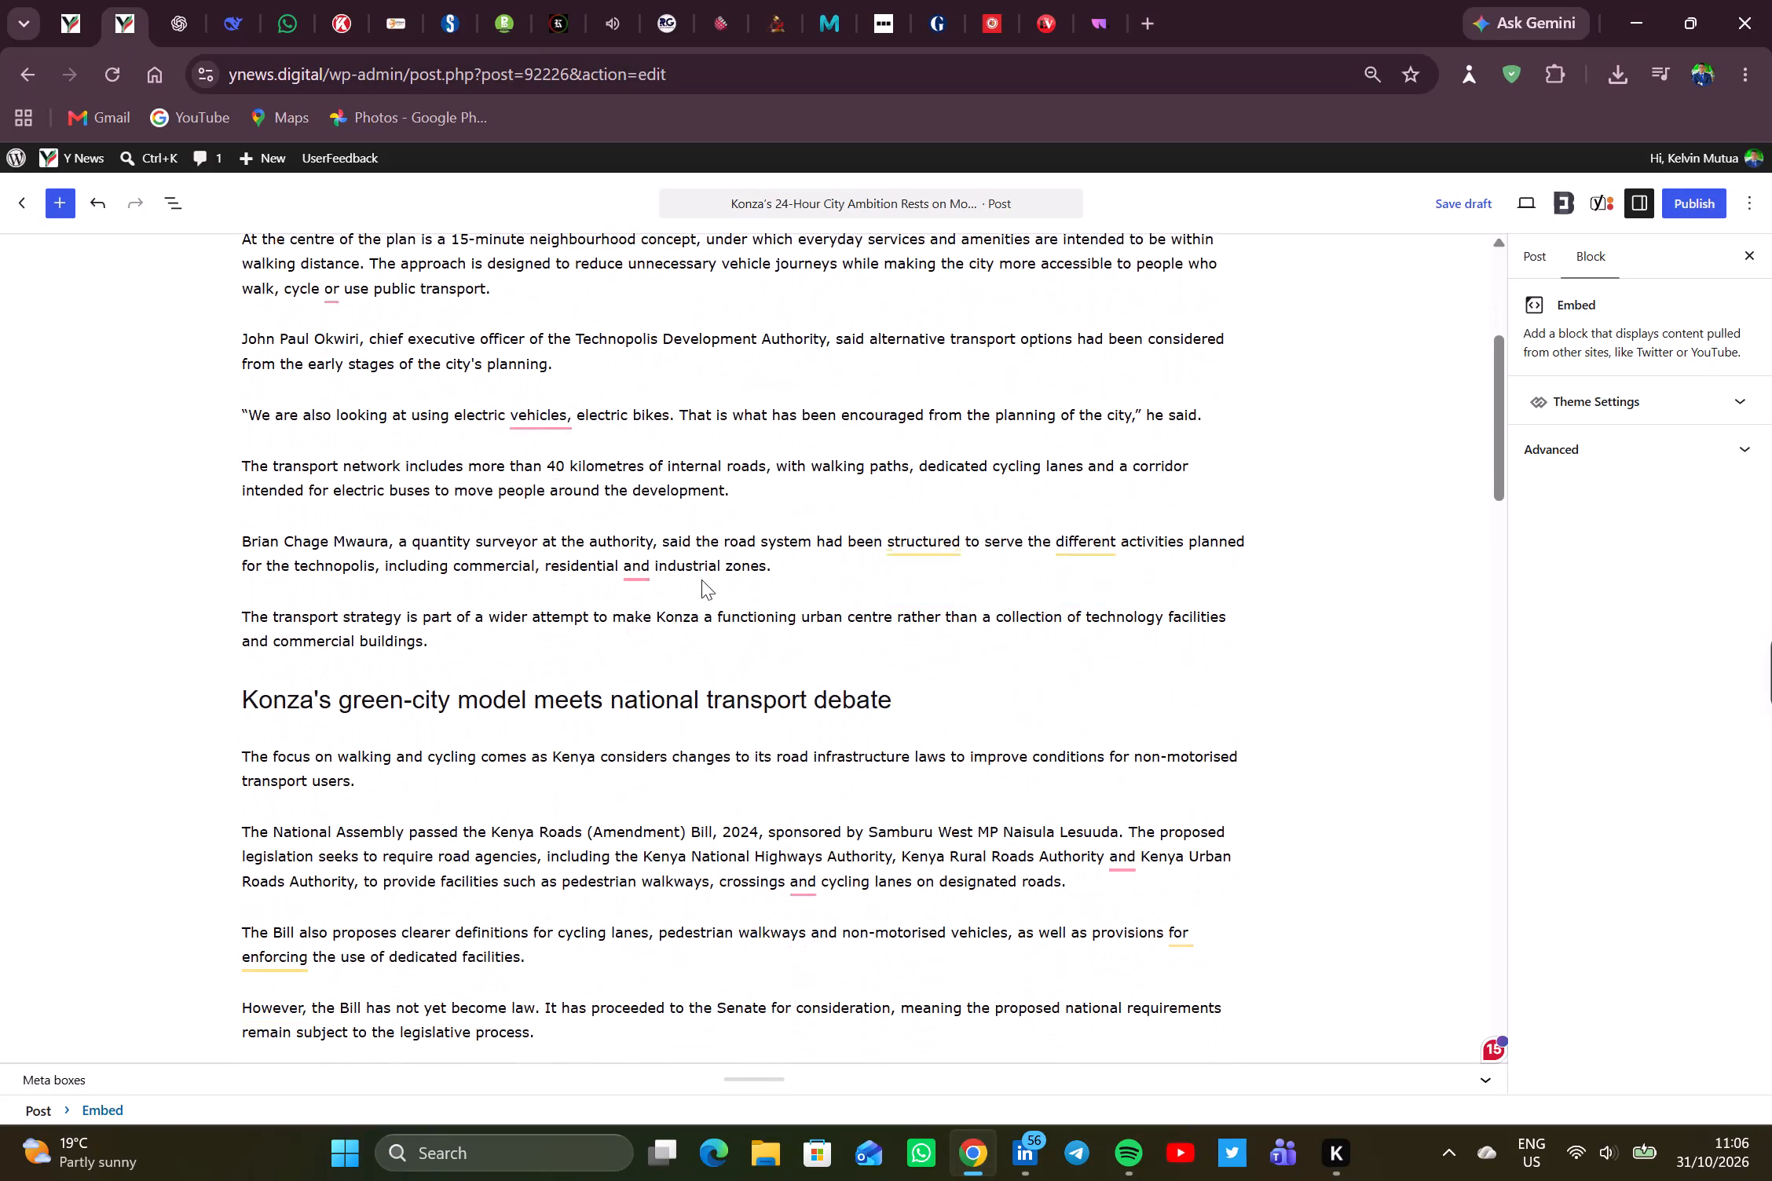
pyautogui.scroll(-3, 701, 580)
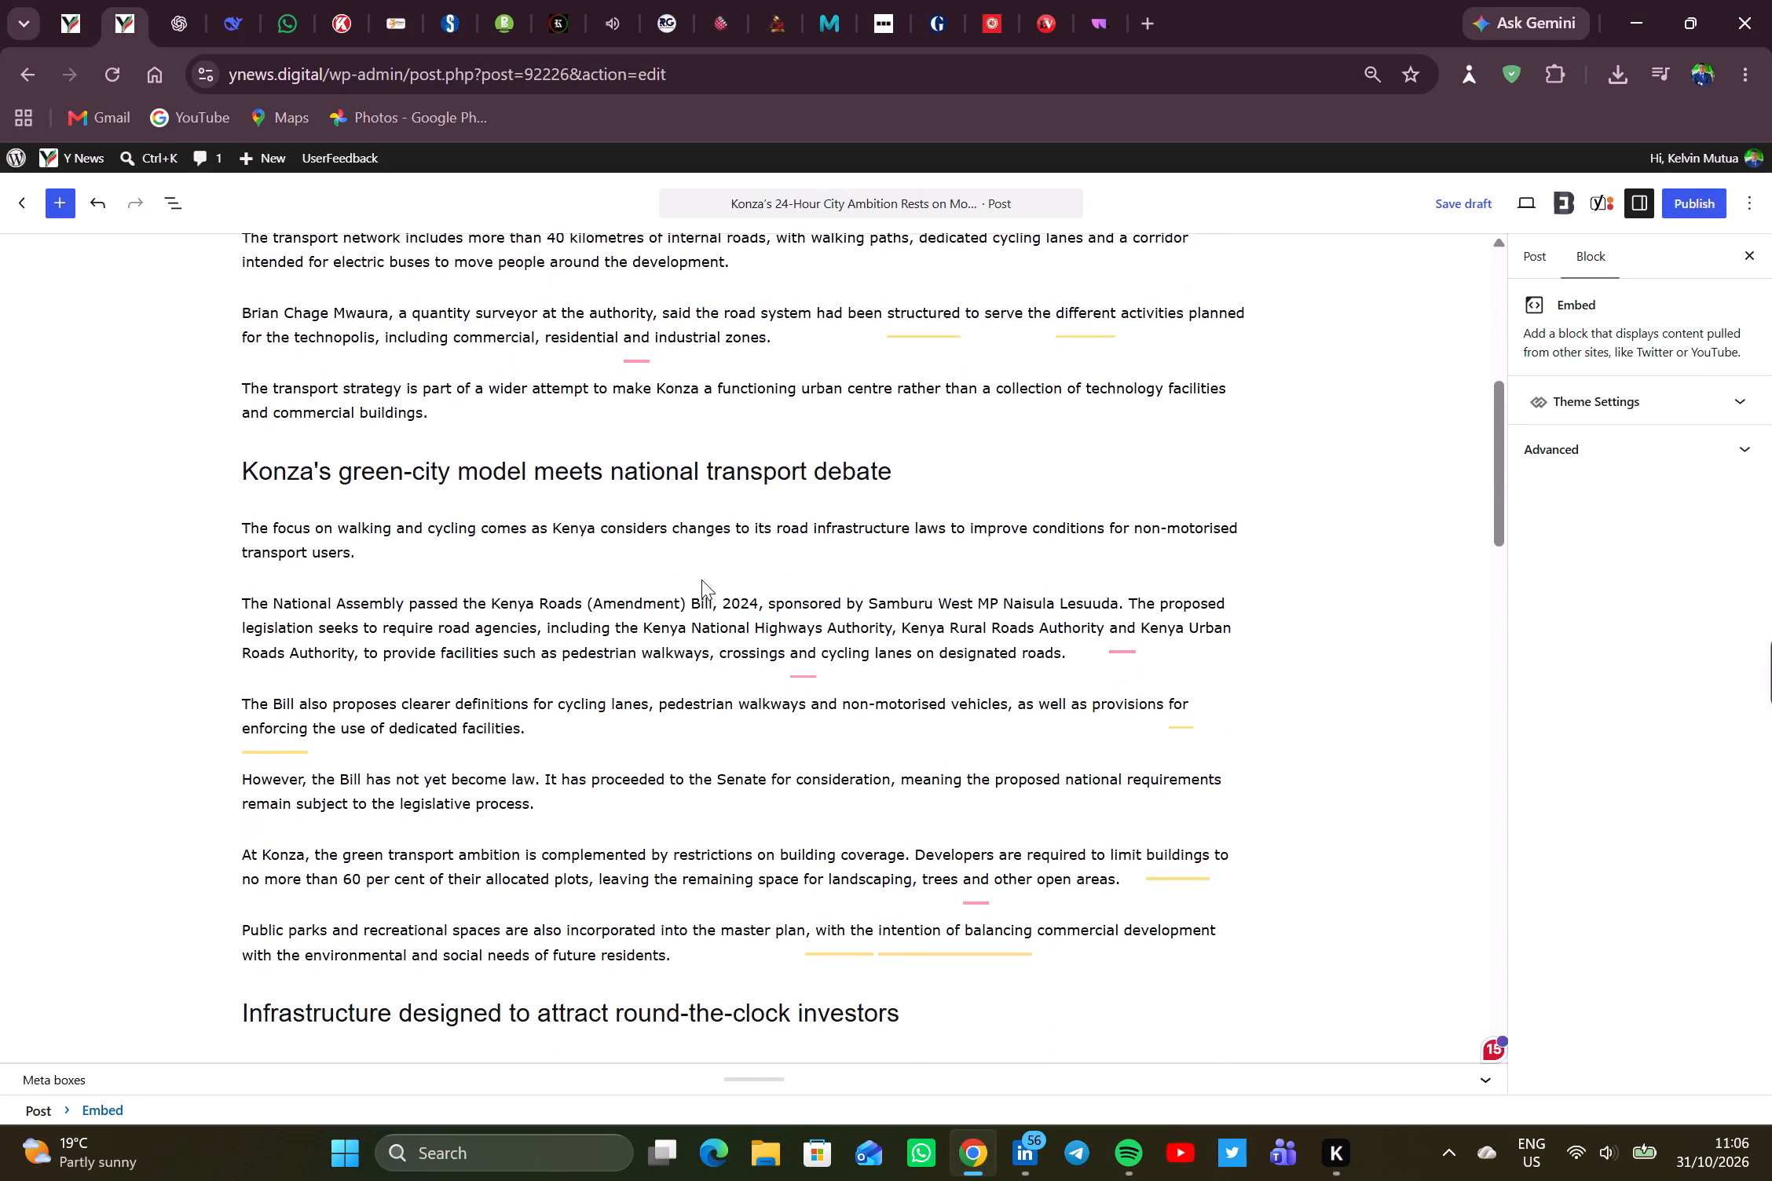
pyautogui.scroll(-1, 701, 580)
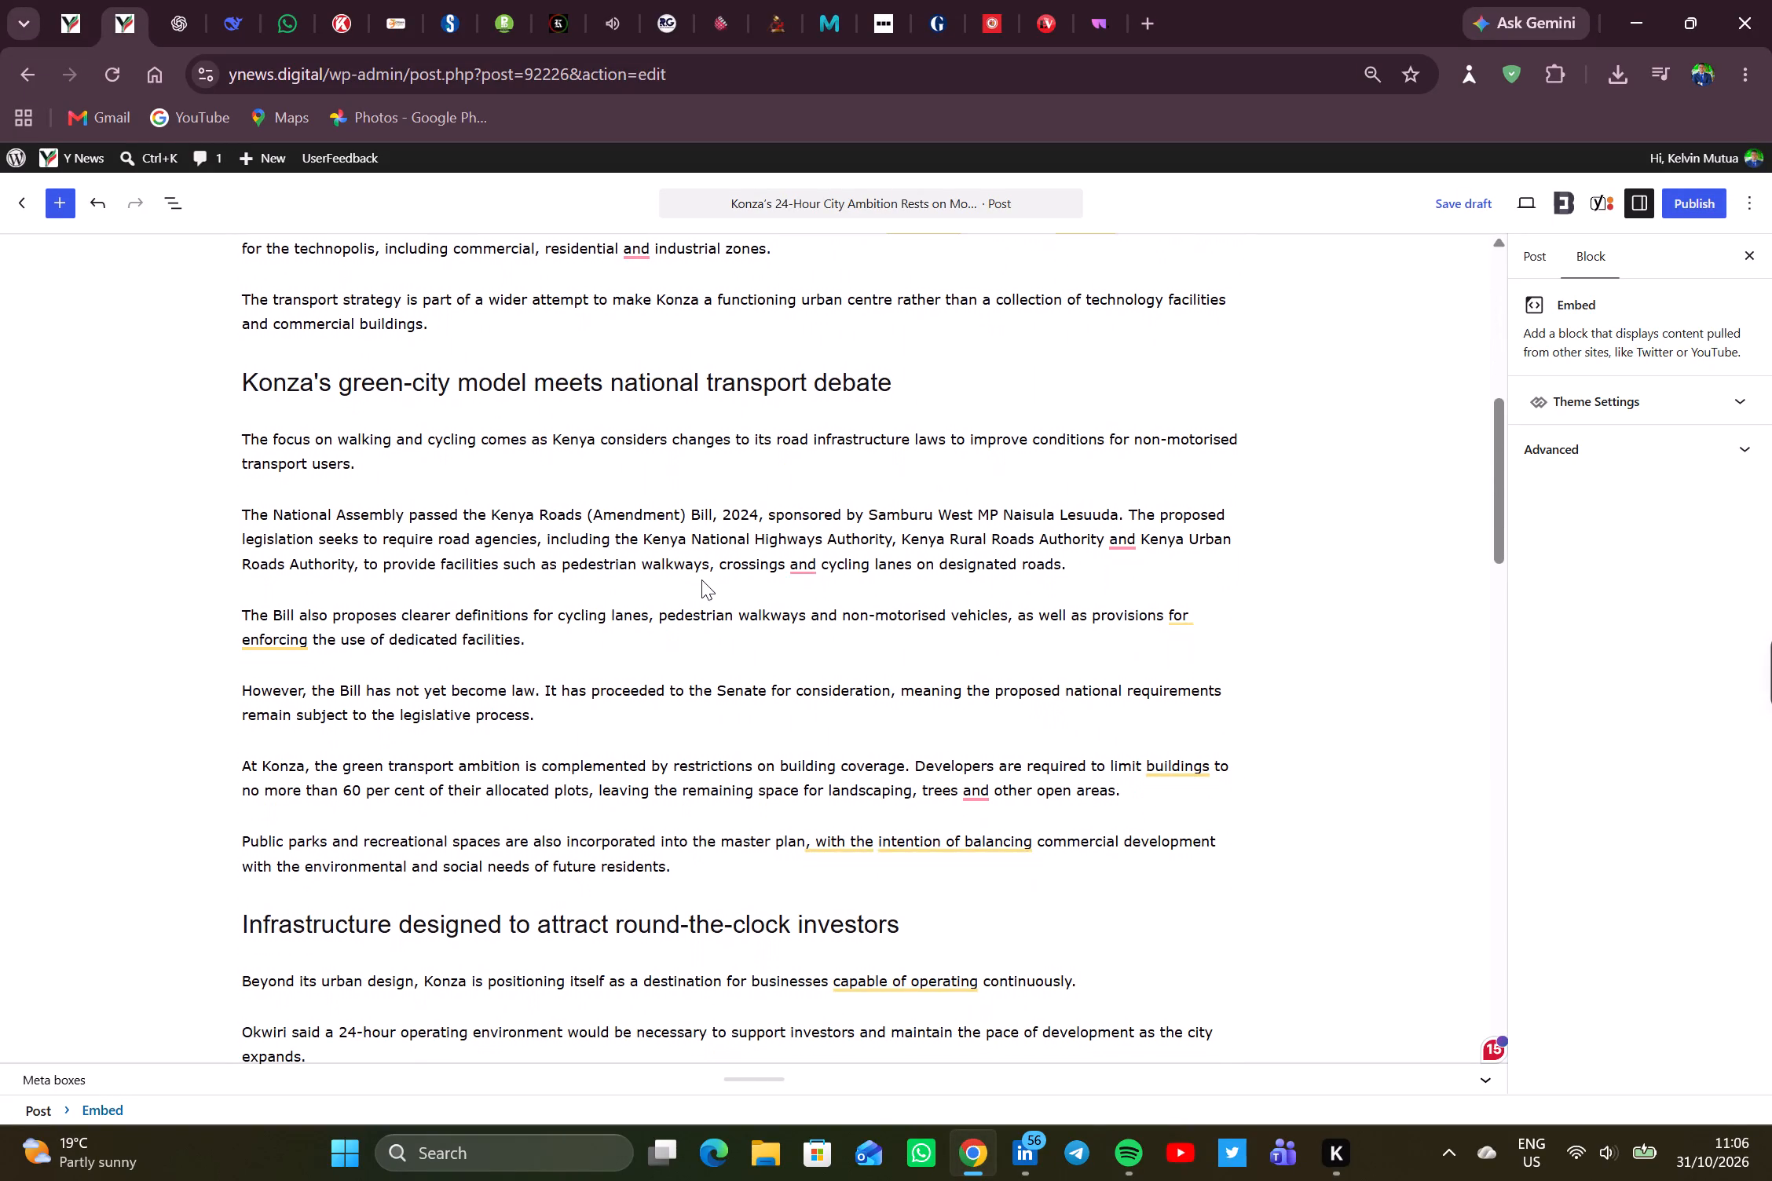
pyautogui.scroll(-3, 701, 580)
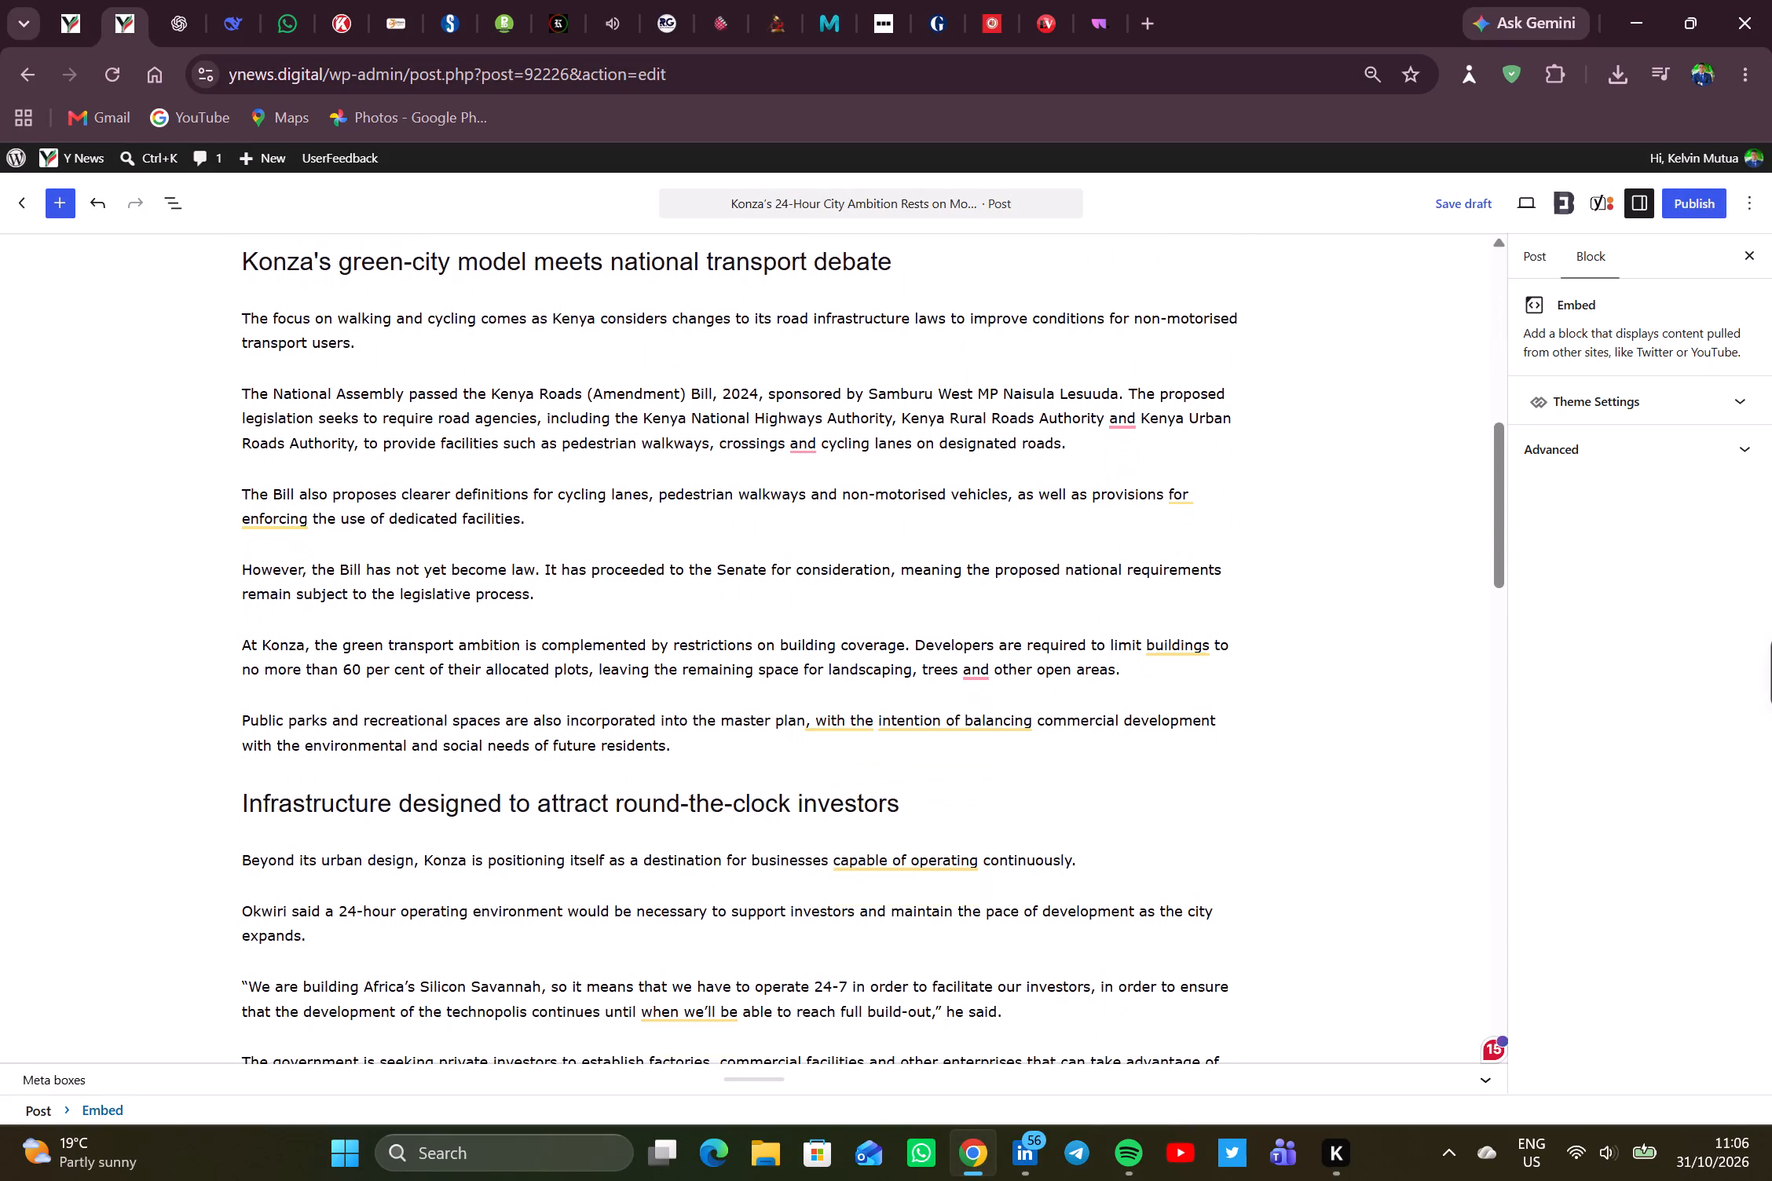
pyautogui.scroll(-1, 701, 580)
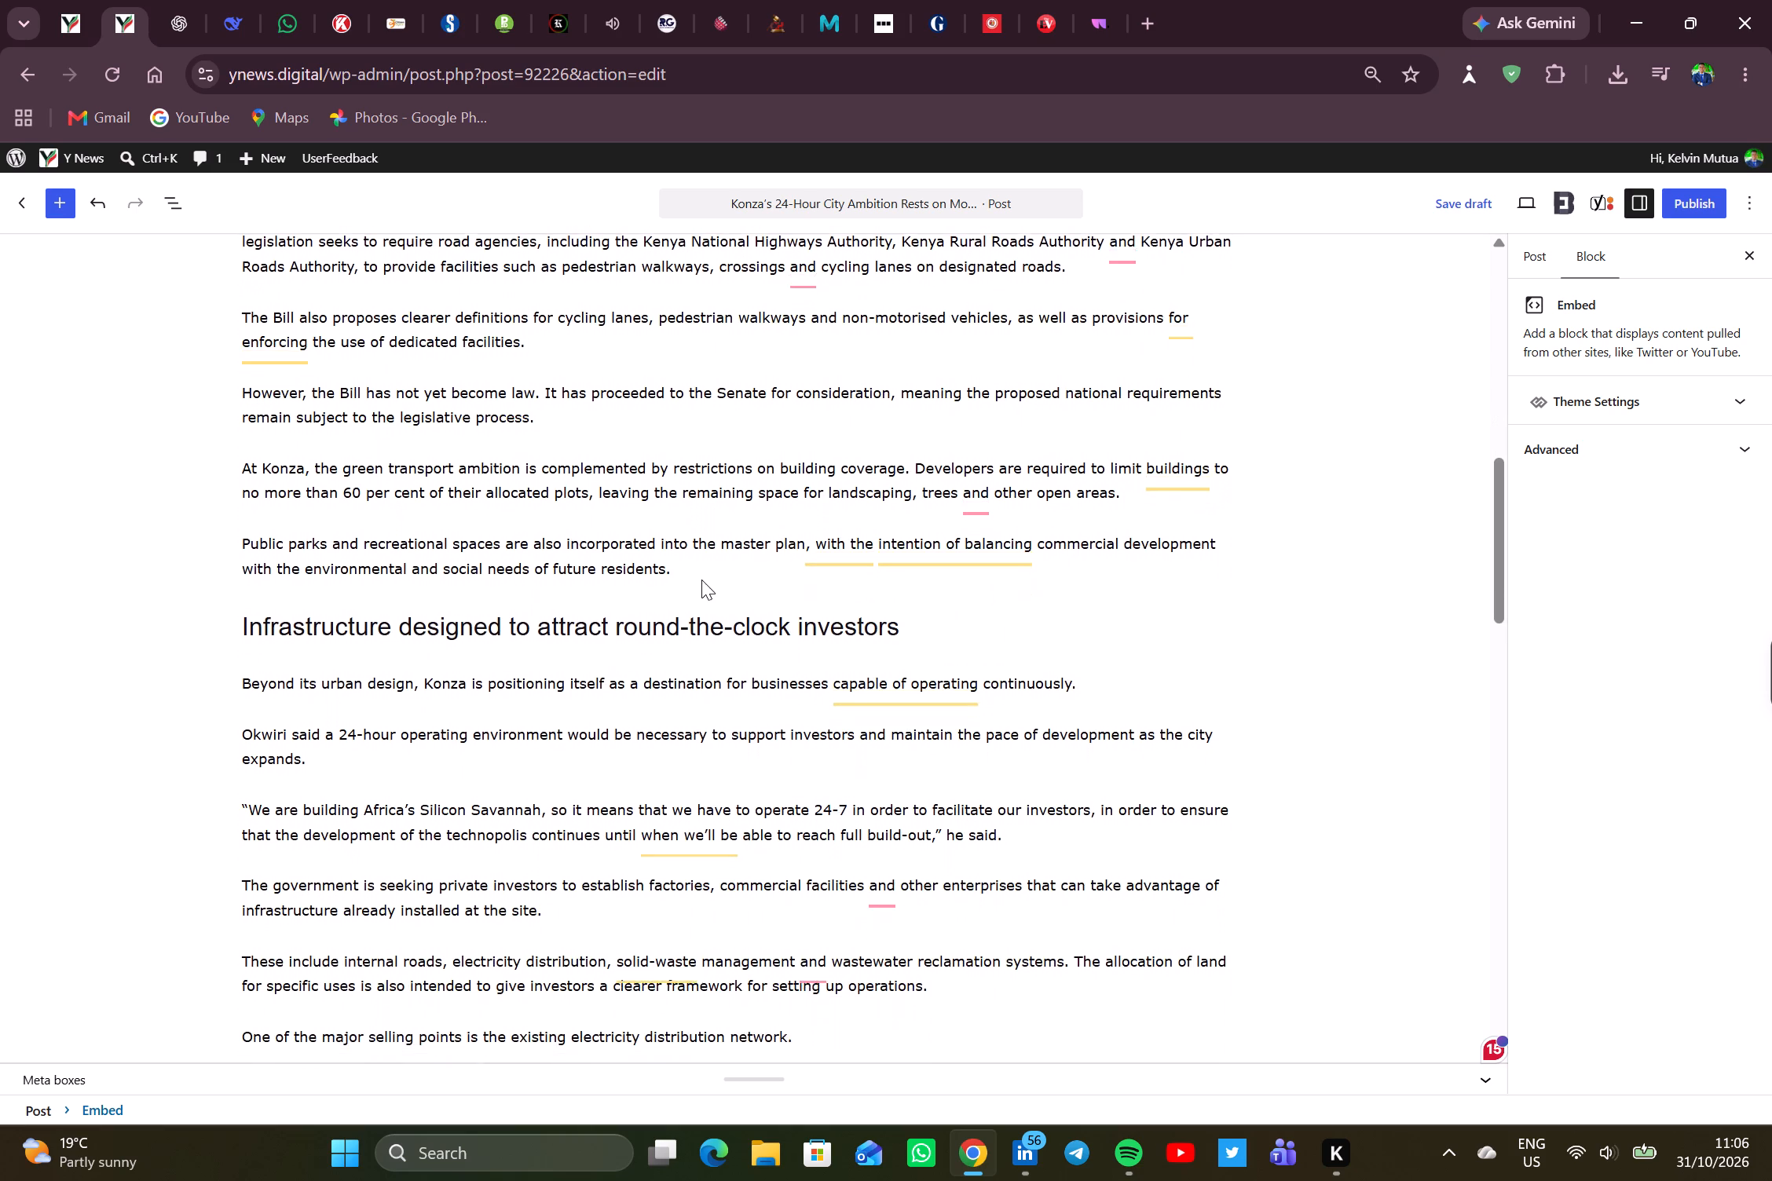
pyautogui.scroll(-2, 701, 580)
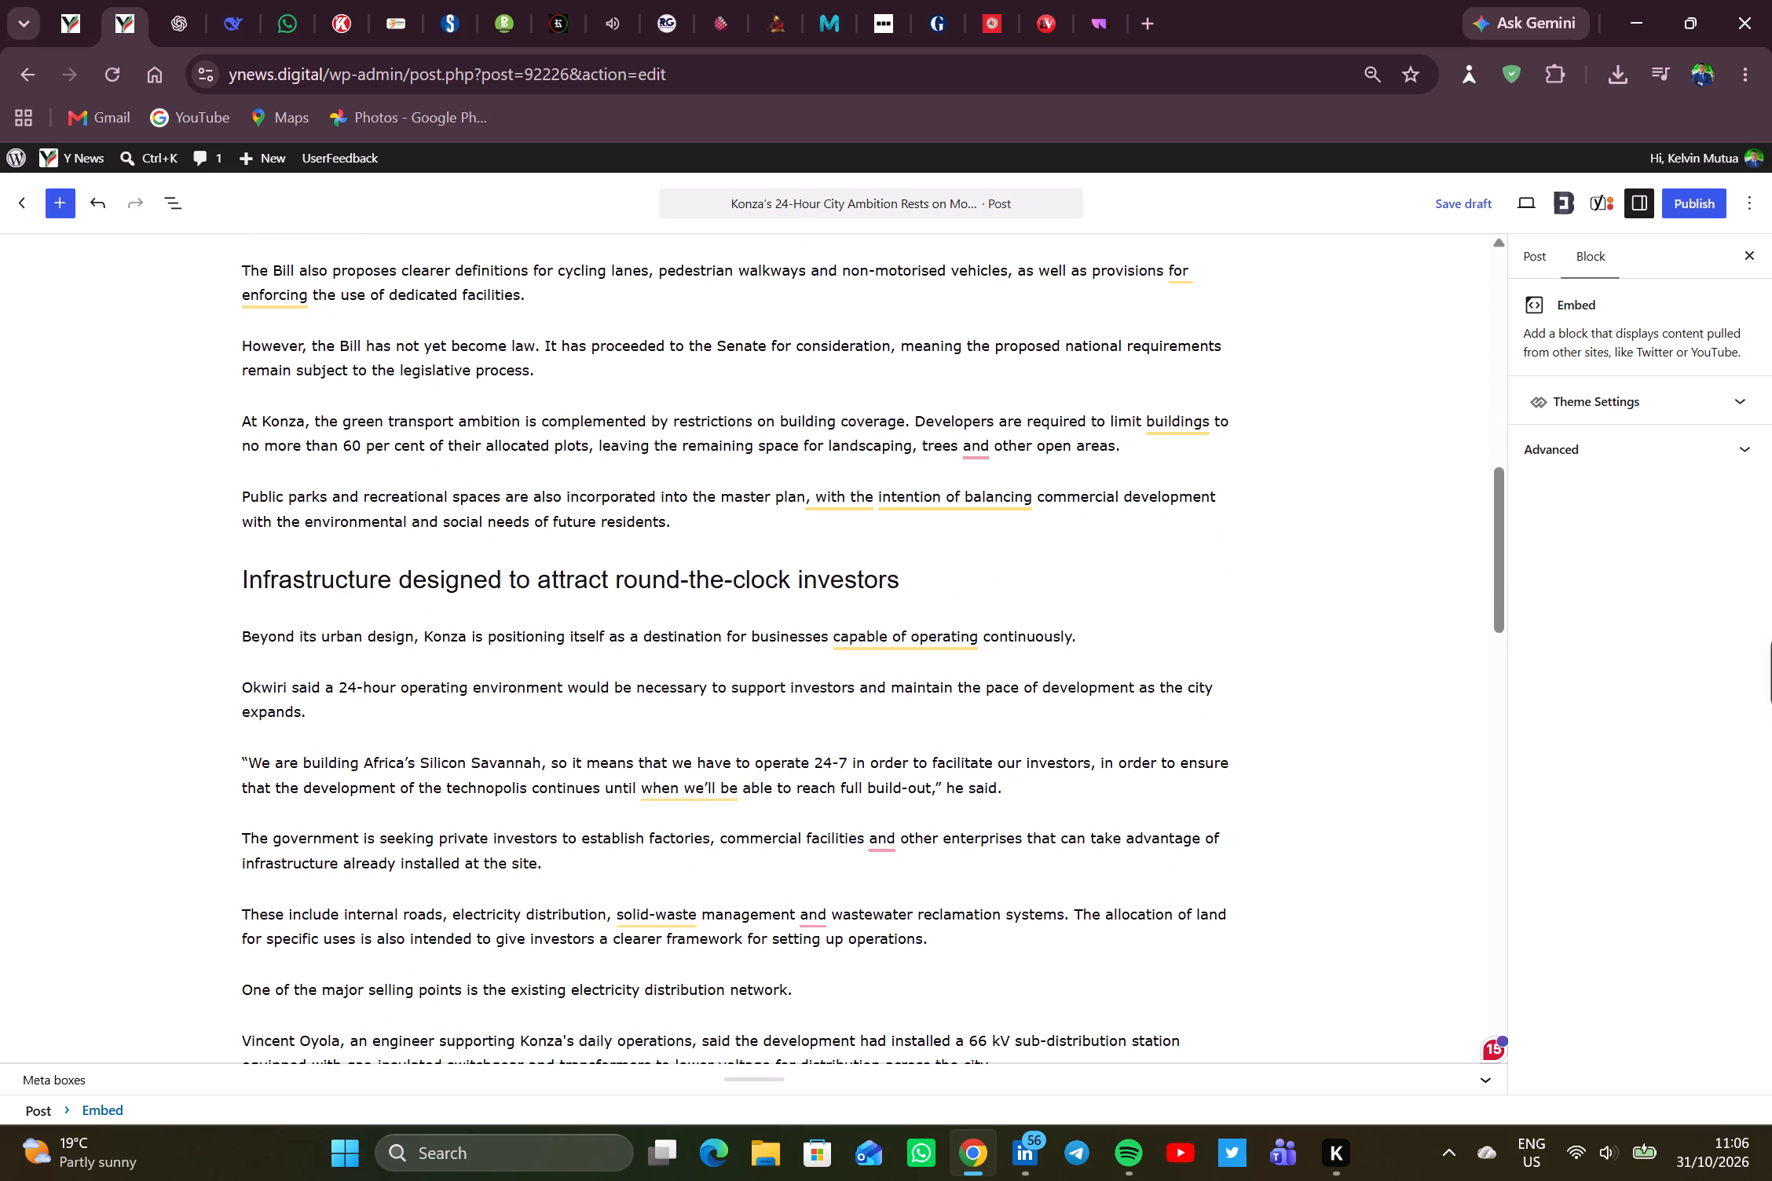
pyautogui.scroll(-1, 701, 580)
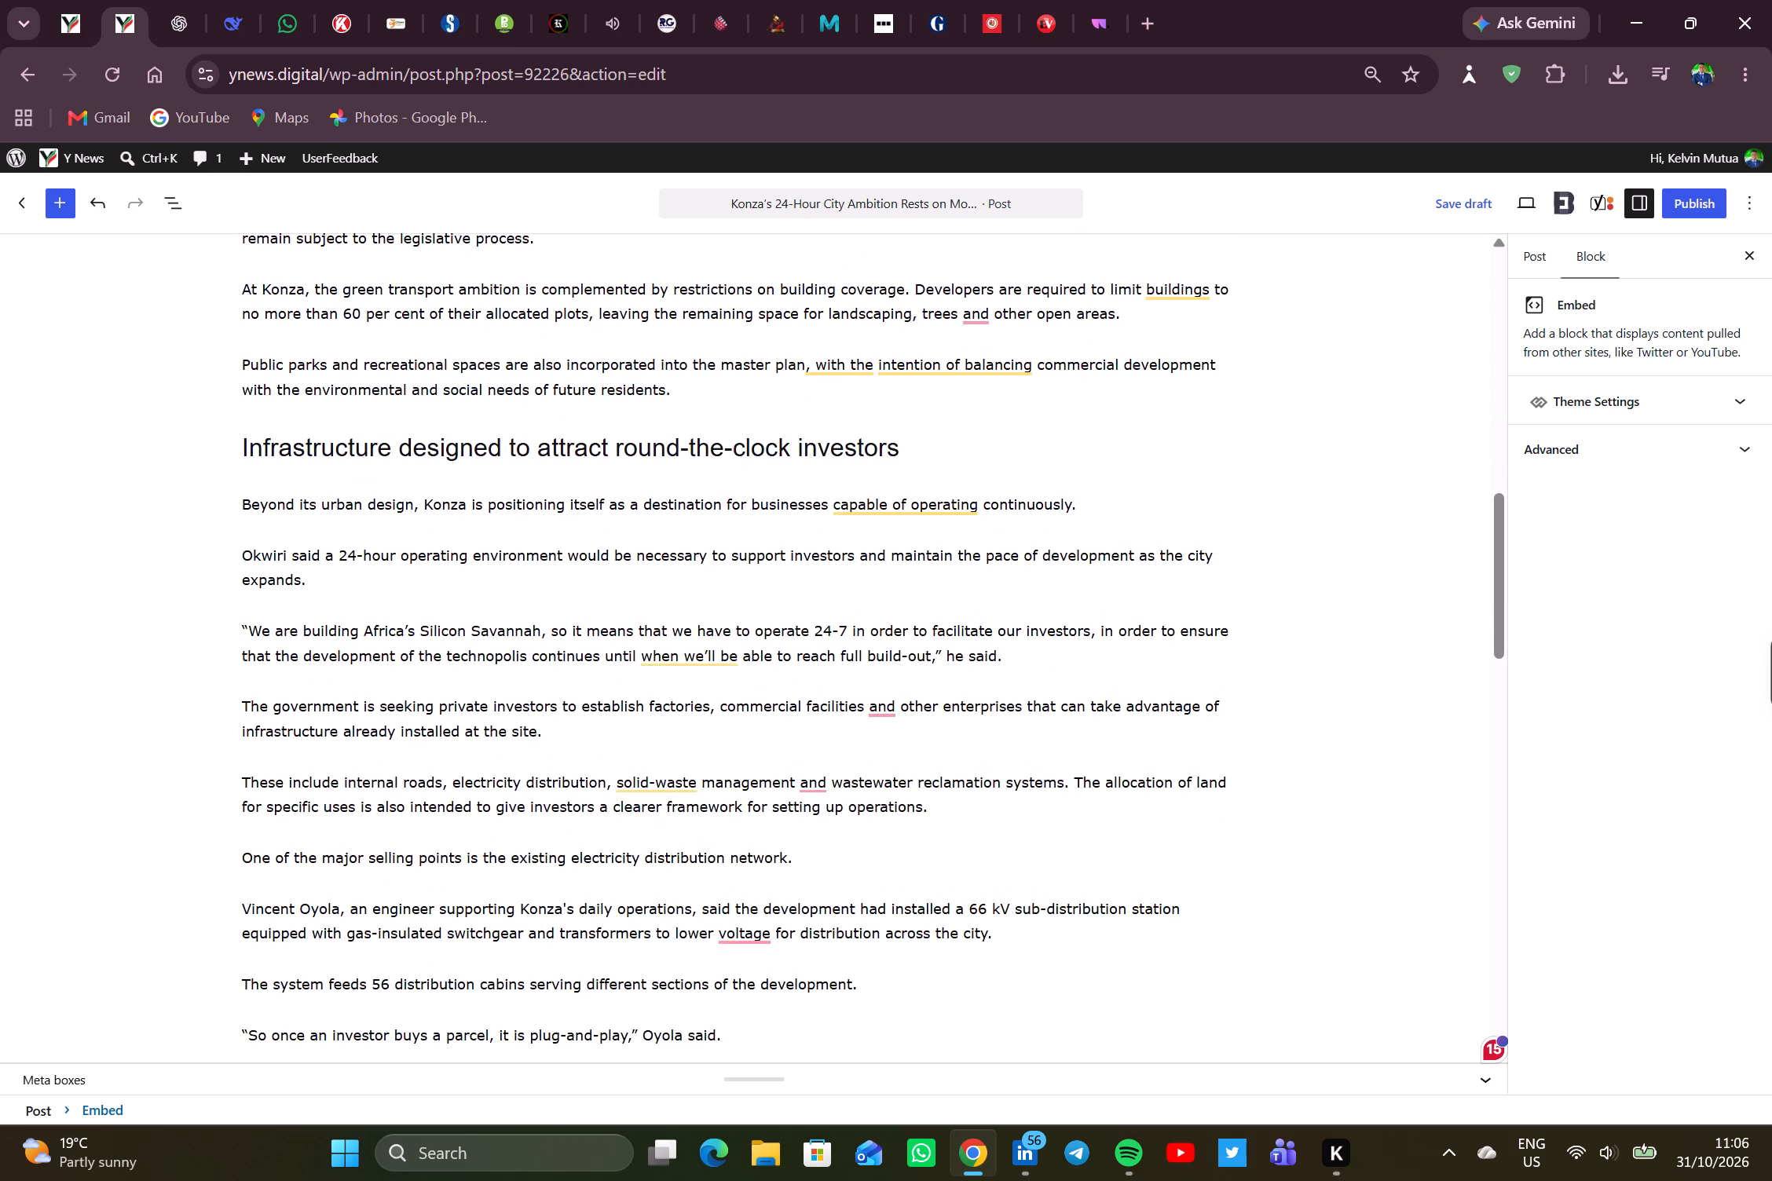
pyautogui.scroll(-1, 701, 580)
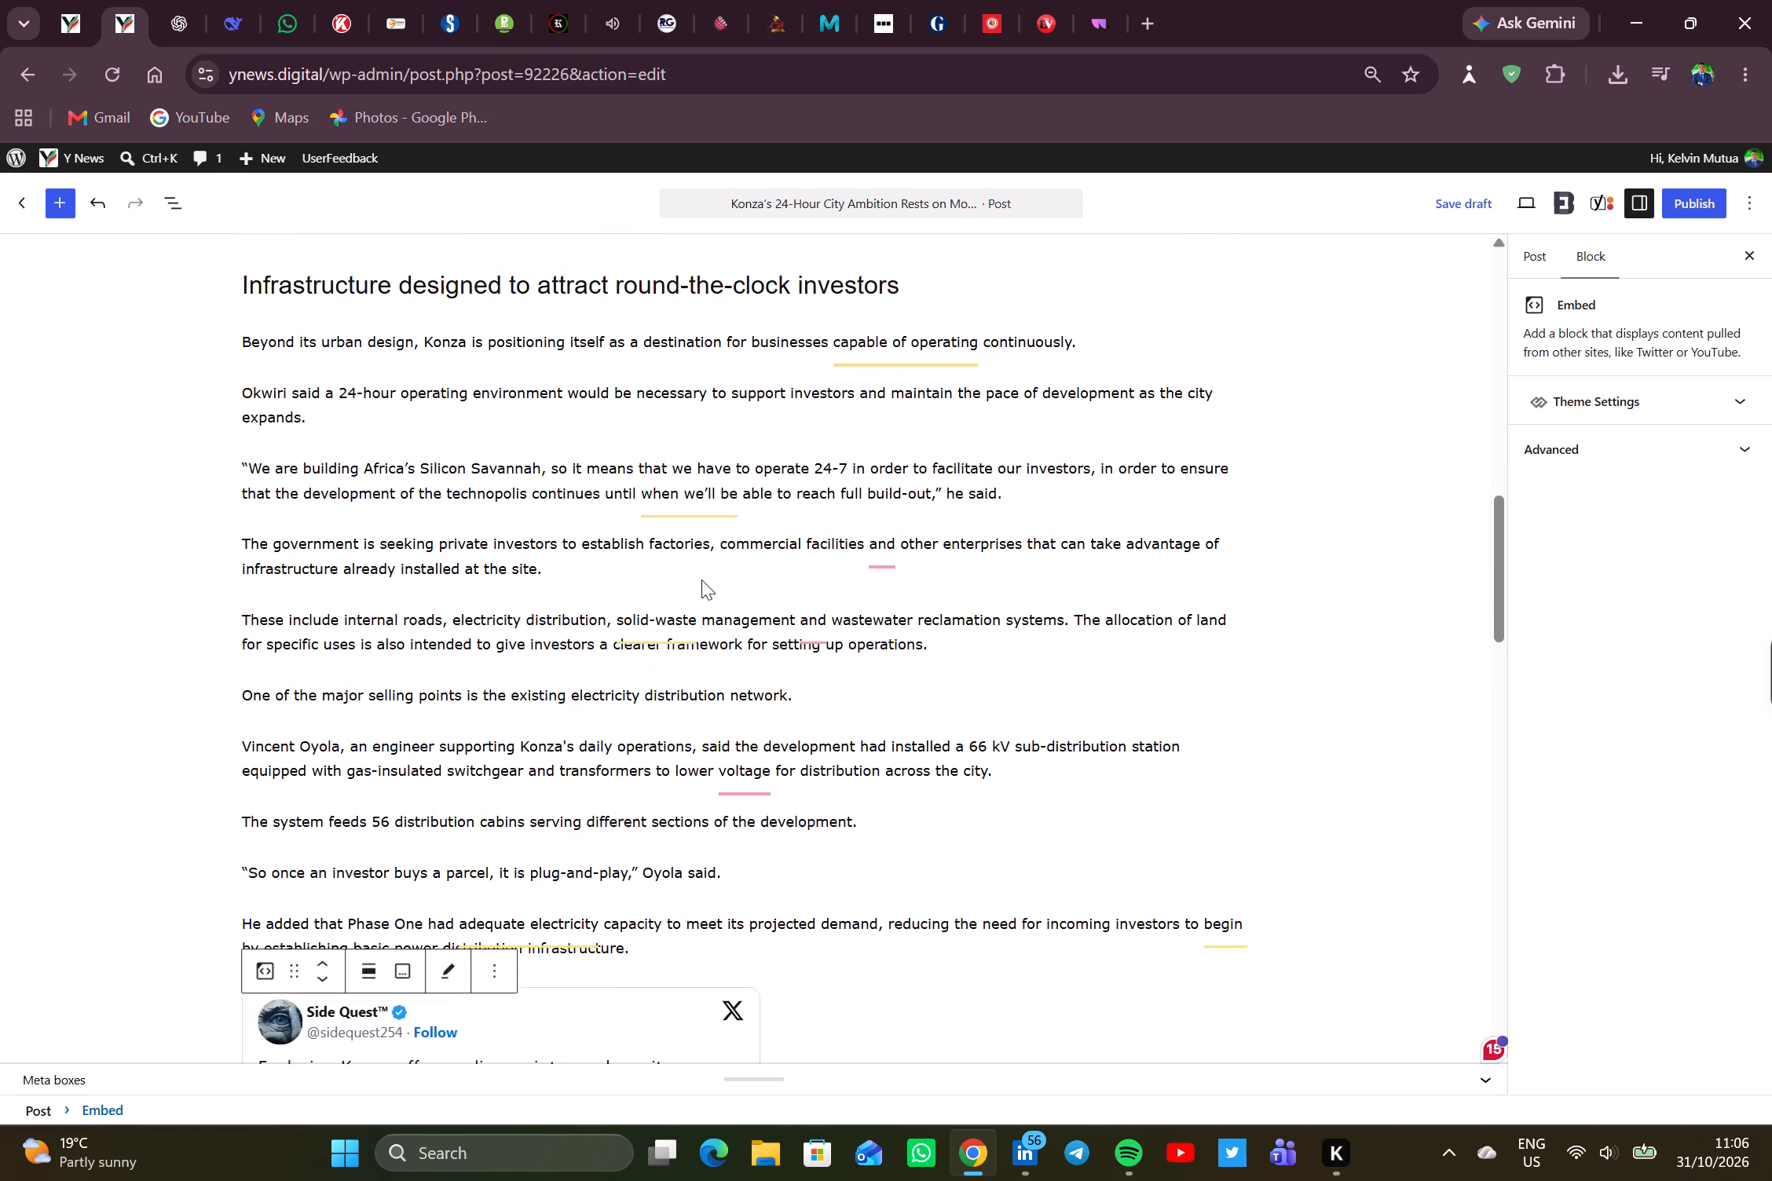
pyautogui.scroll(-1, 701, 580)
pyautogui.scroll(1, 701, 580)
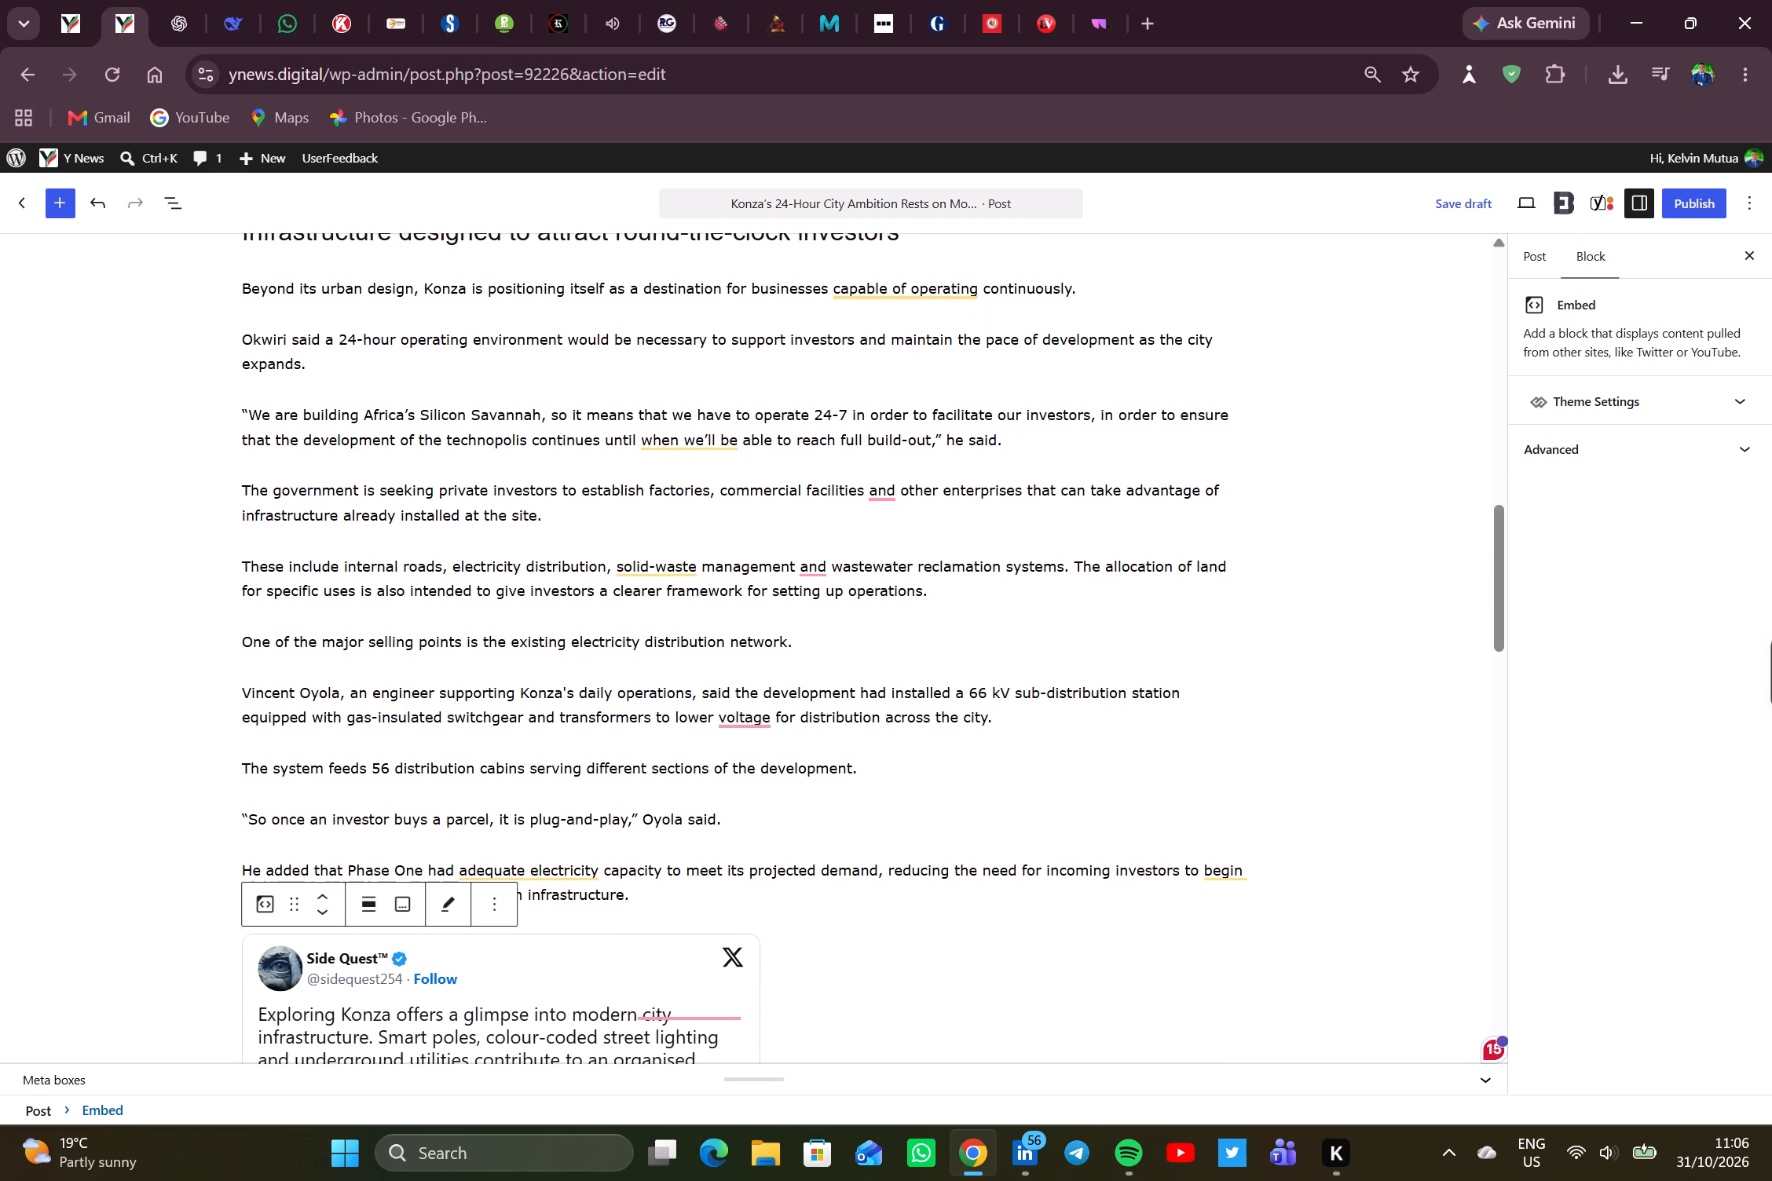
# Link the word "Konza" in the paragraph beginning "The transport strategy is part of a wider attempt" to the copied Y News story.
pyautogui.scroll(4, 701, 580)
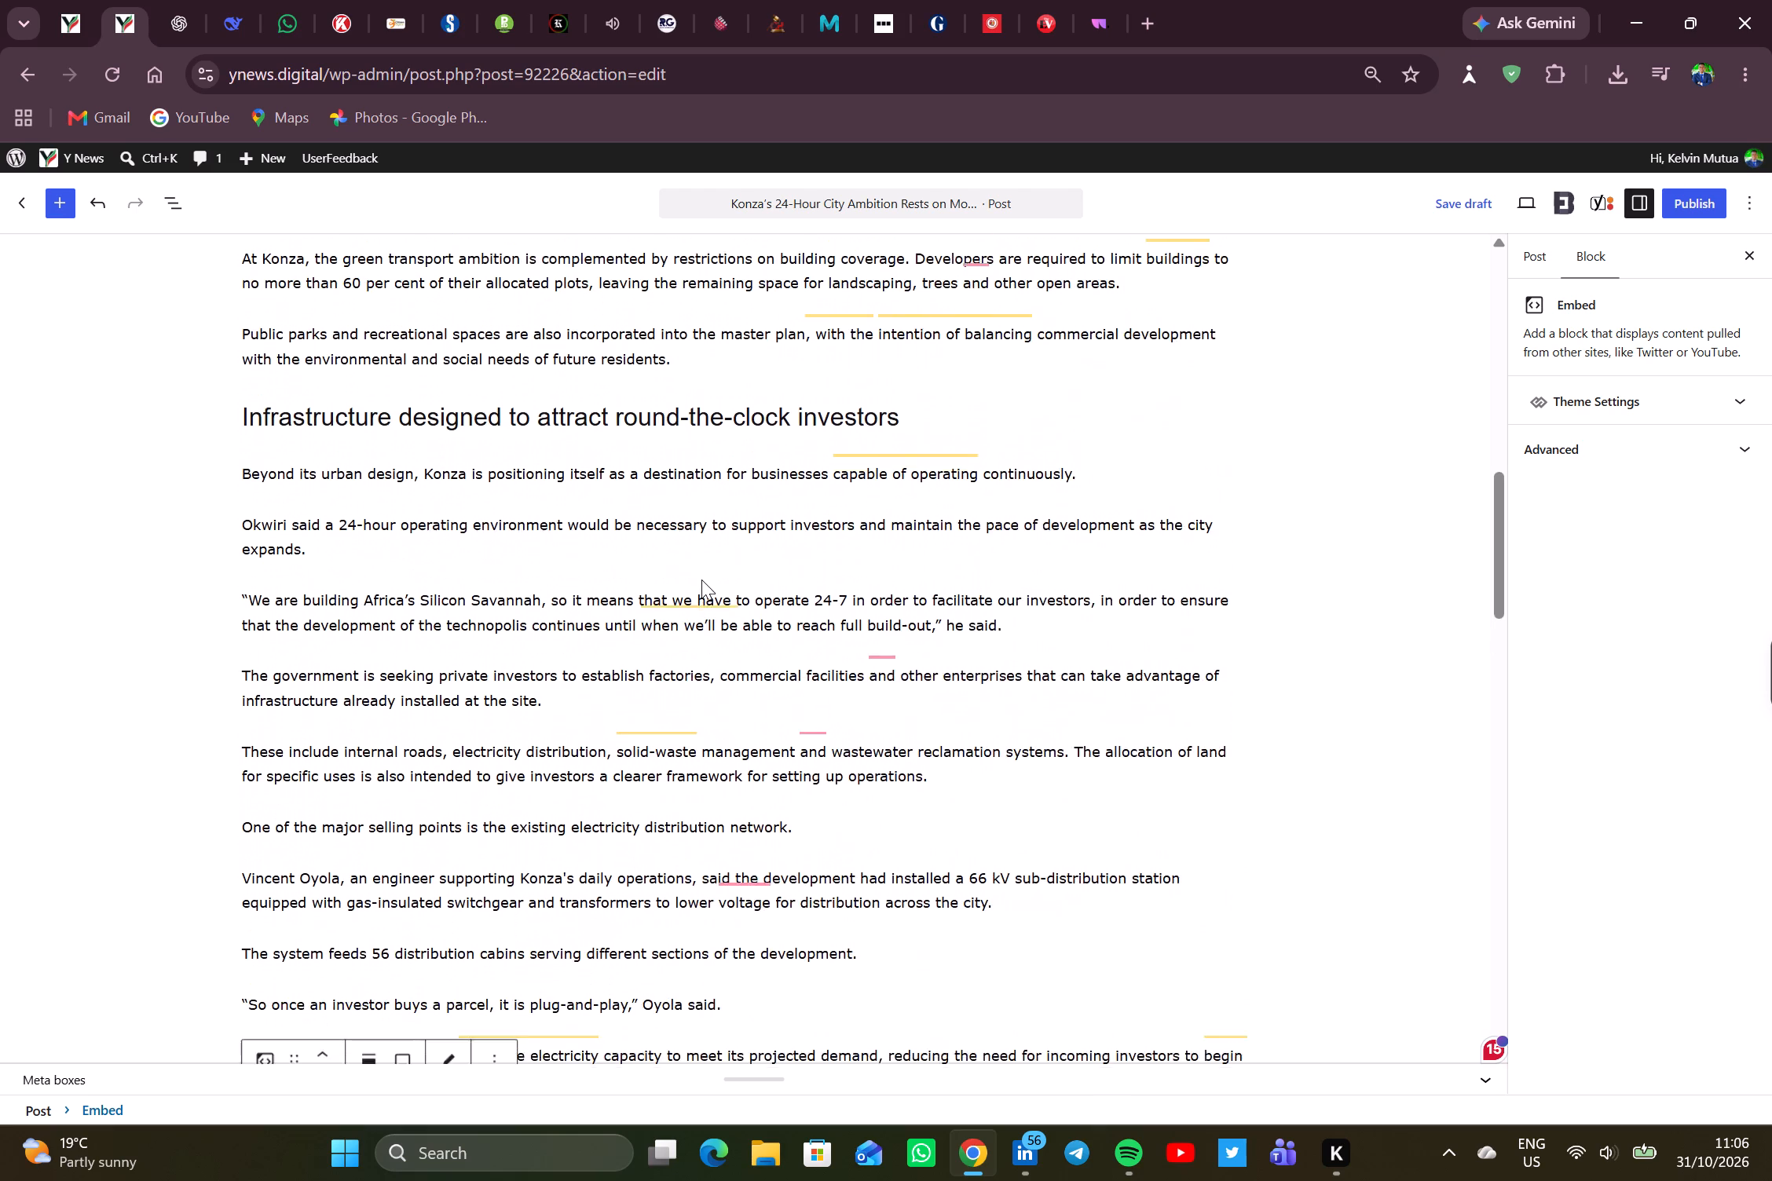
pyautogui.scroll(6, 701, 580)
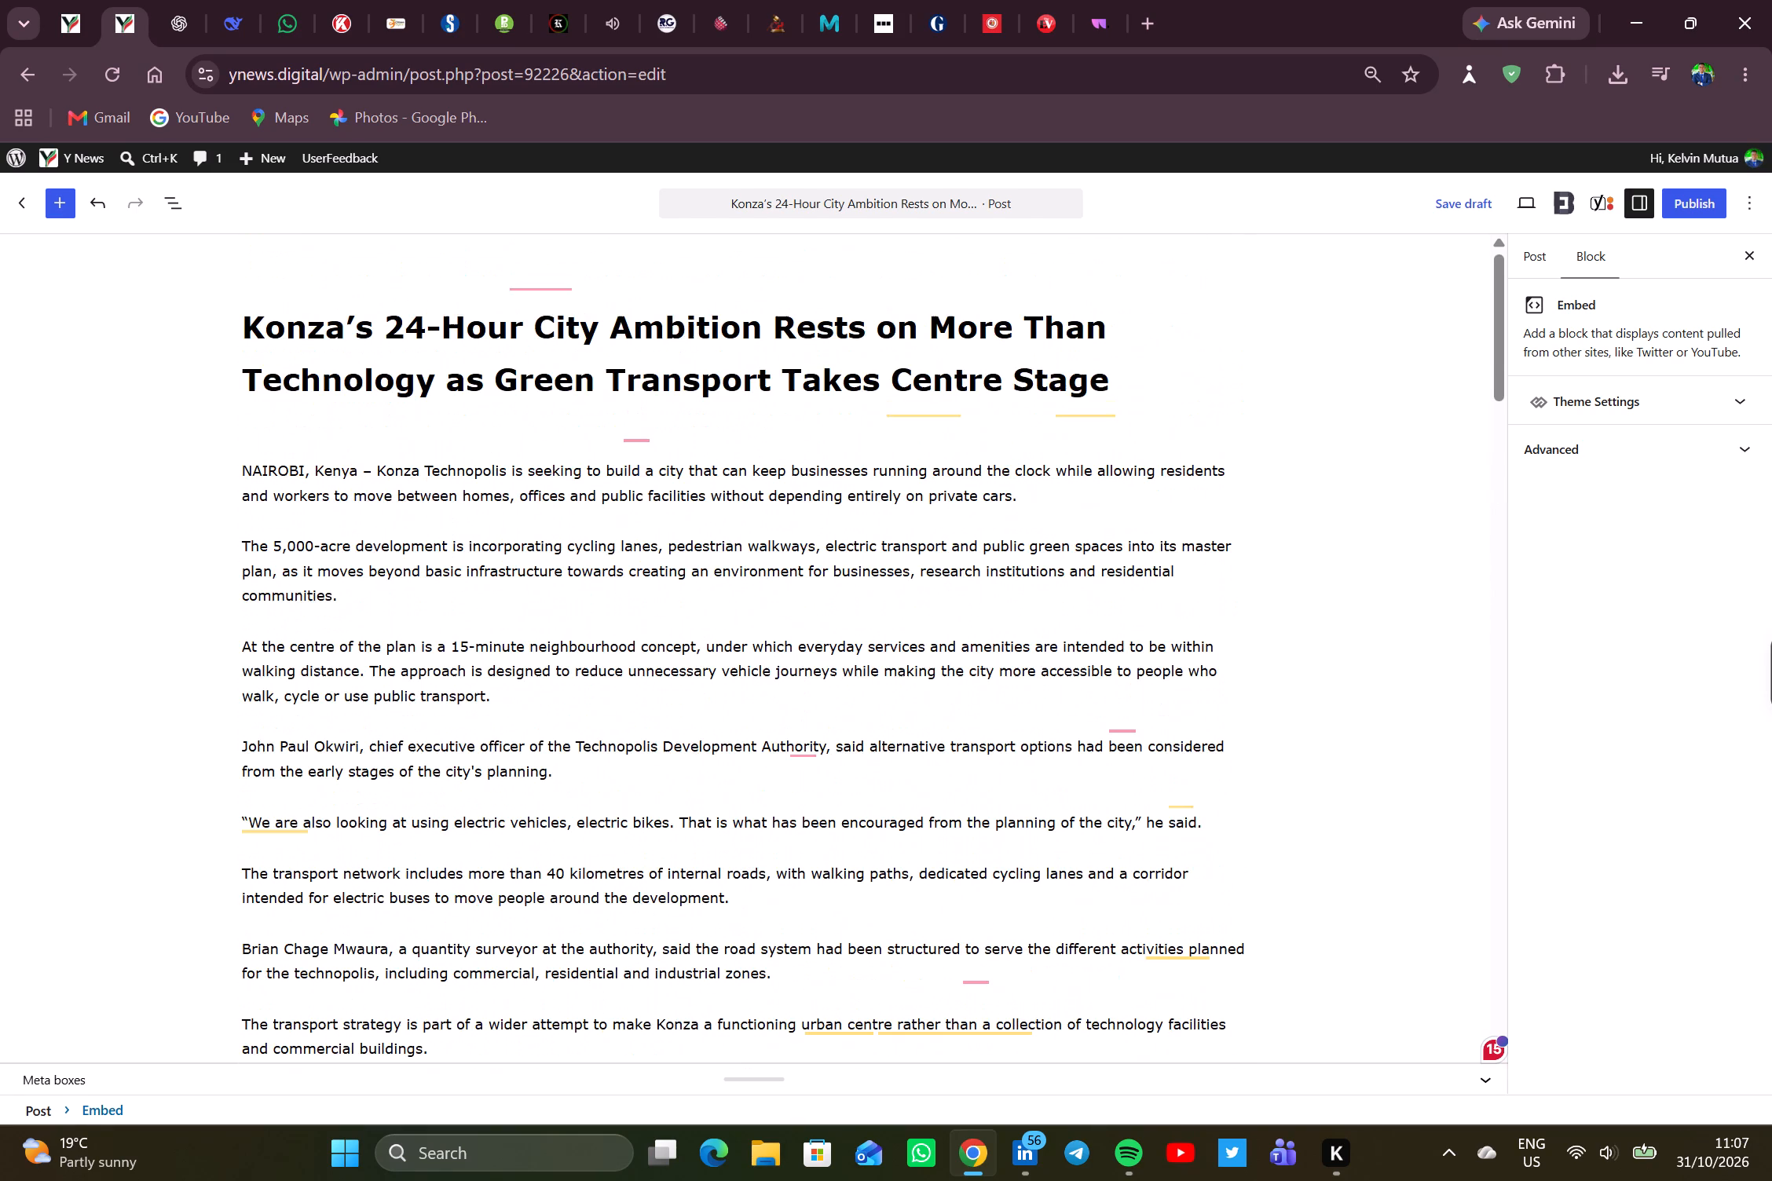
pyautogui.scroll(-2, 701, 580)
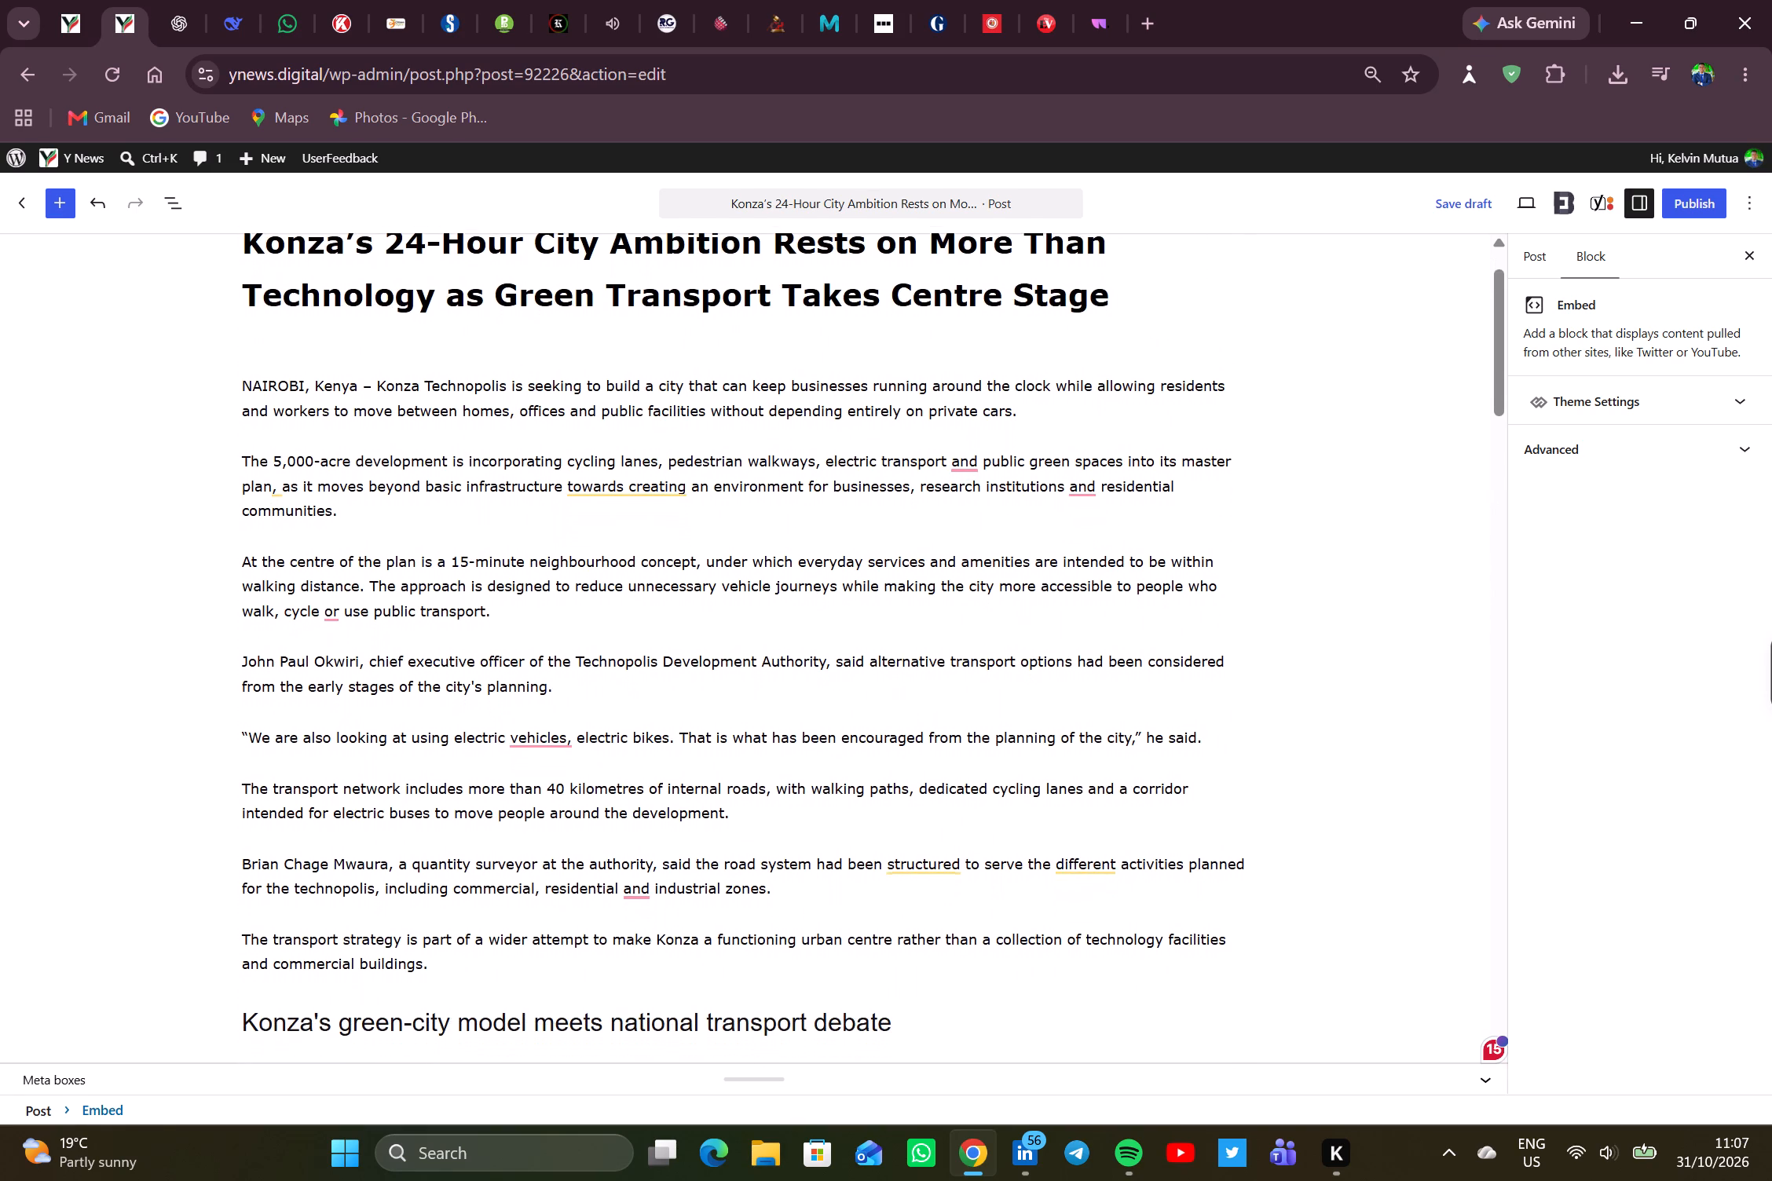
pyautogui.scroll(-3, 701, 580)
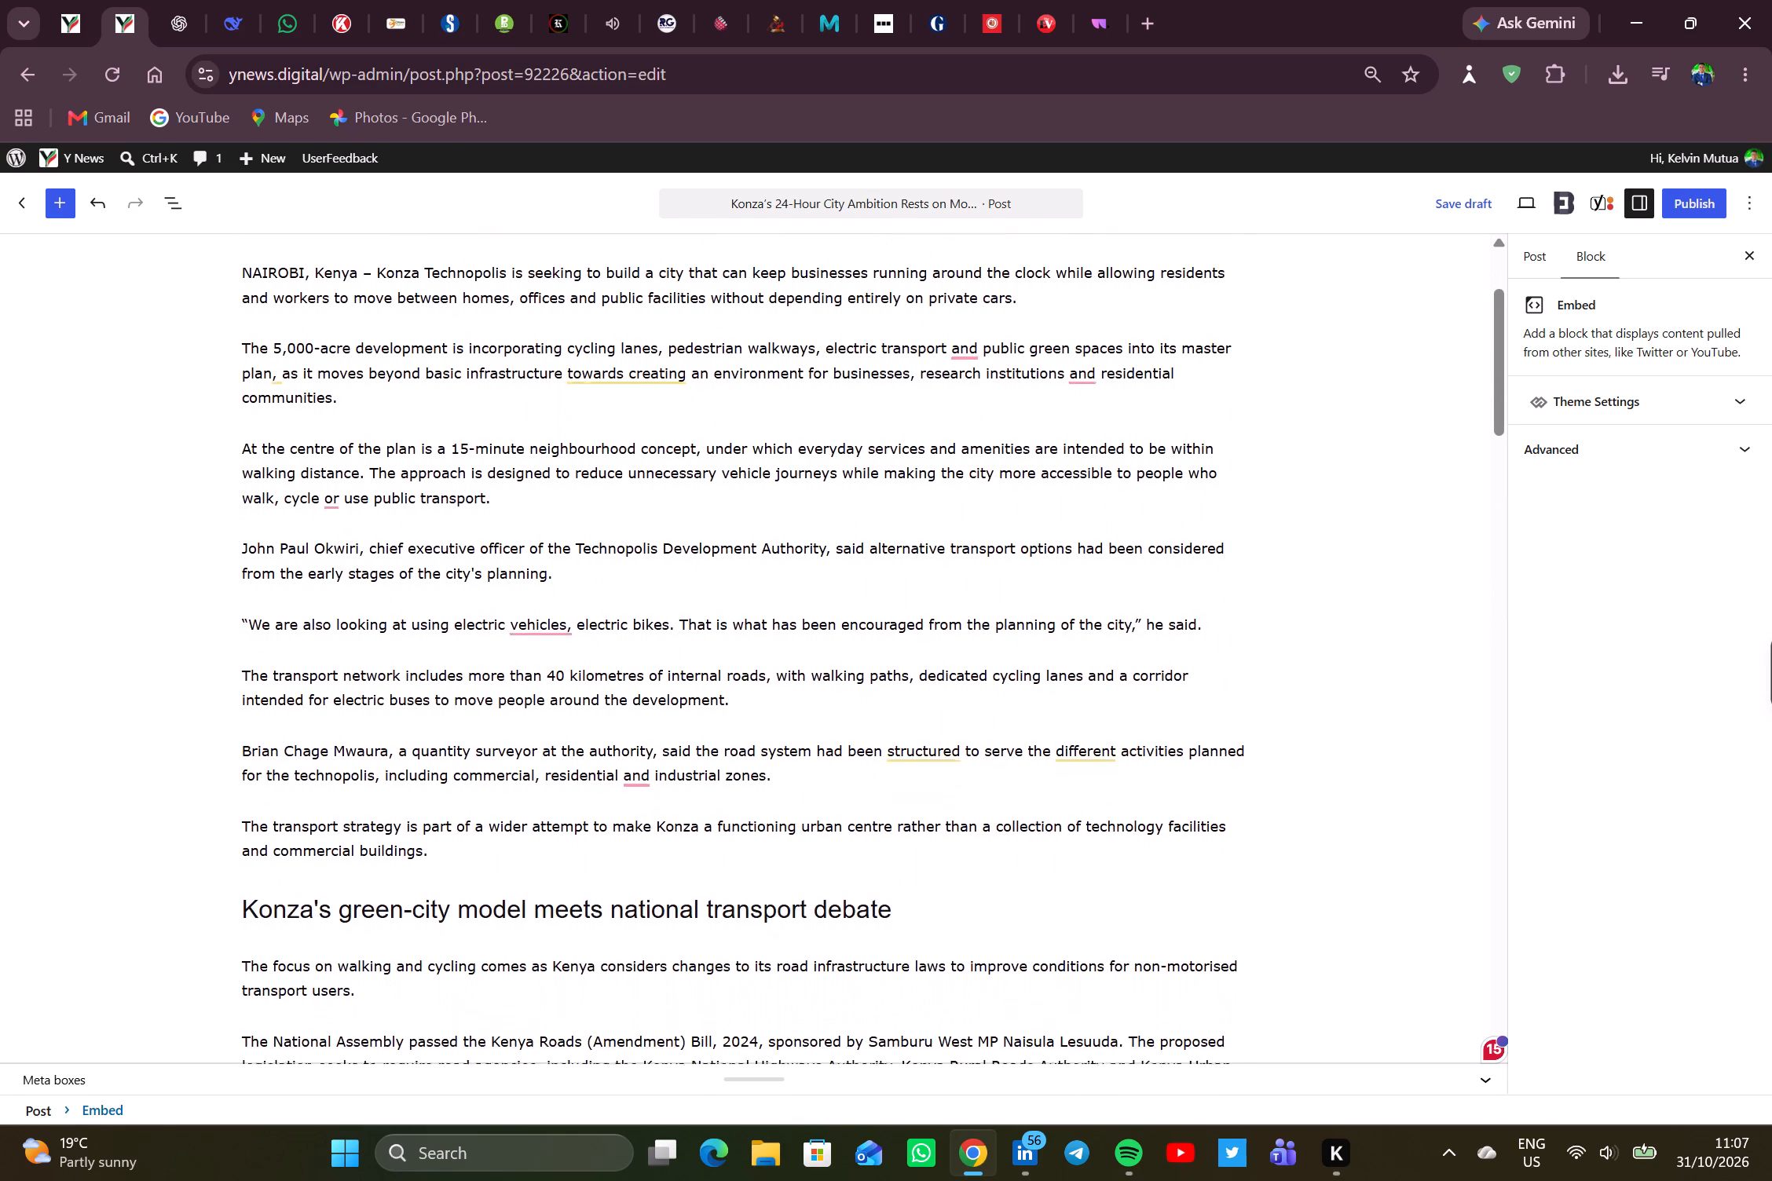
pyautogui.scroll(-2, 701, 580)
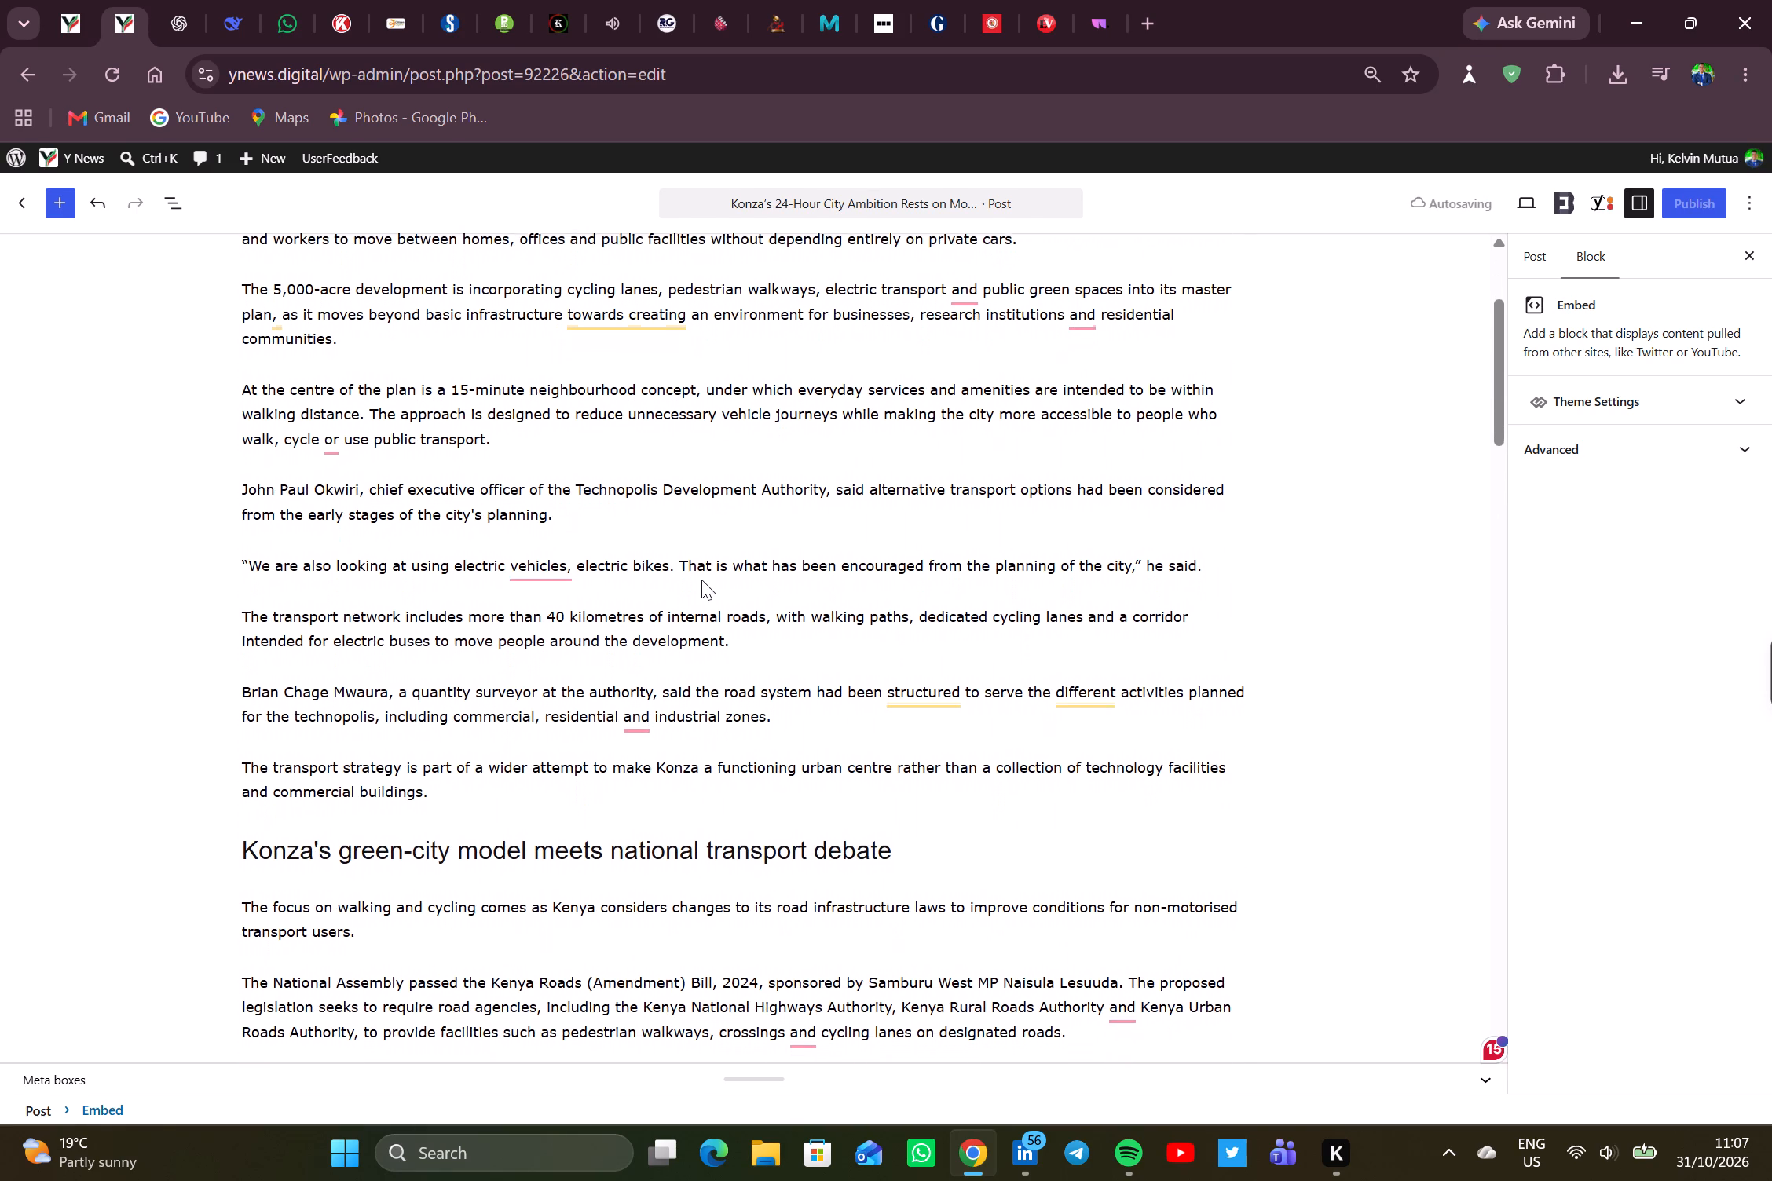
pyautogui.scroll(-2, 701, 580)
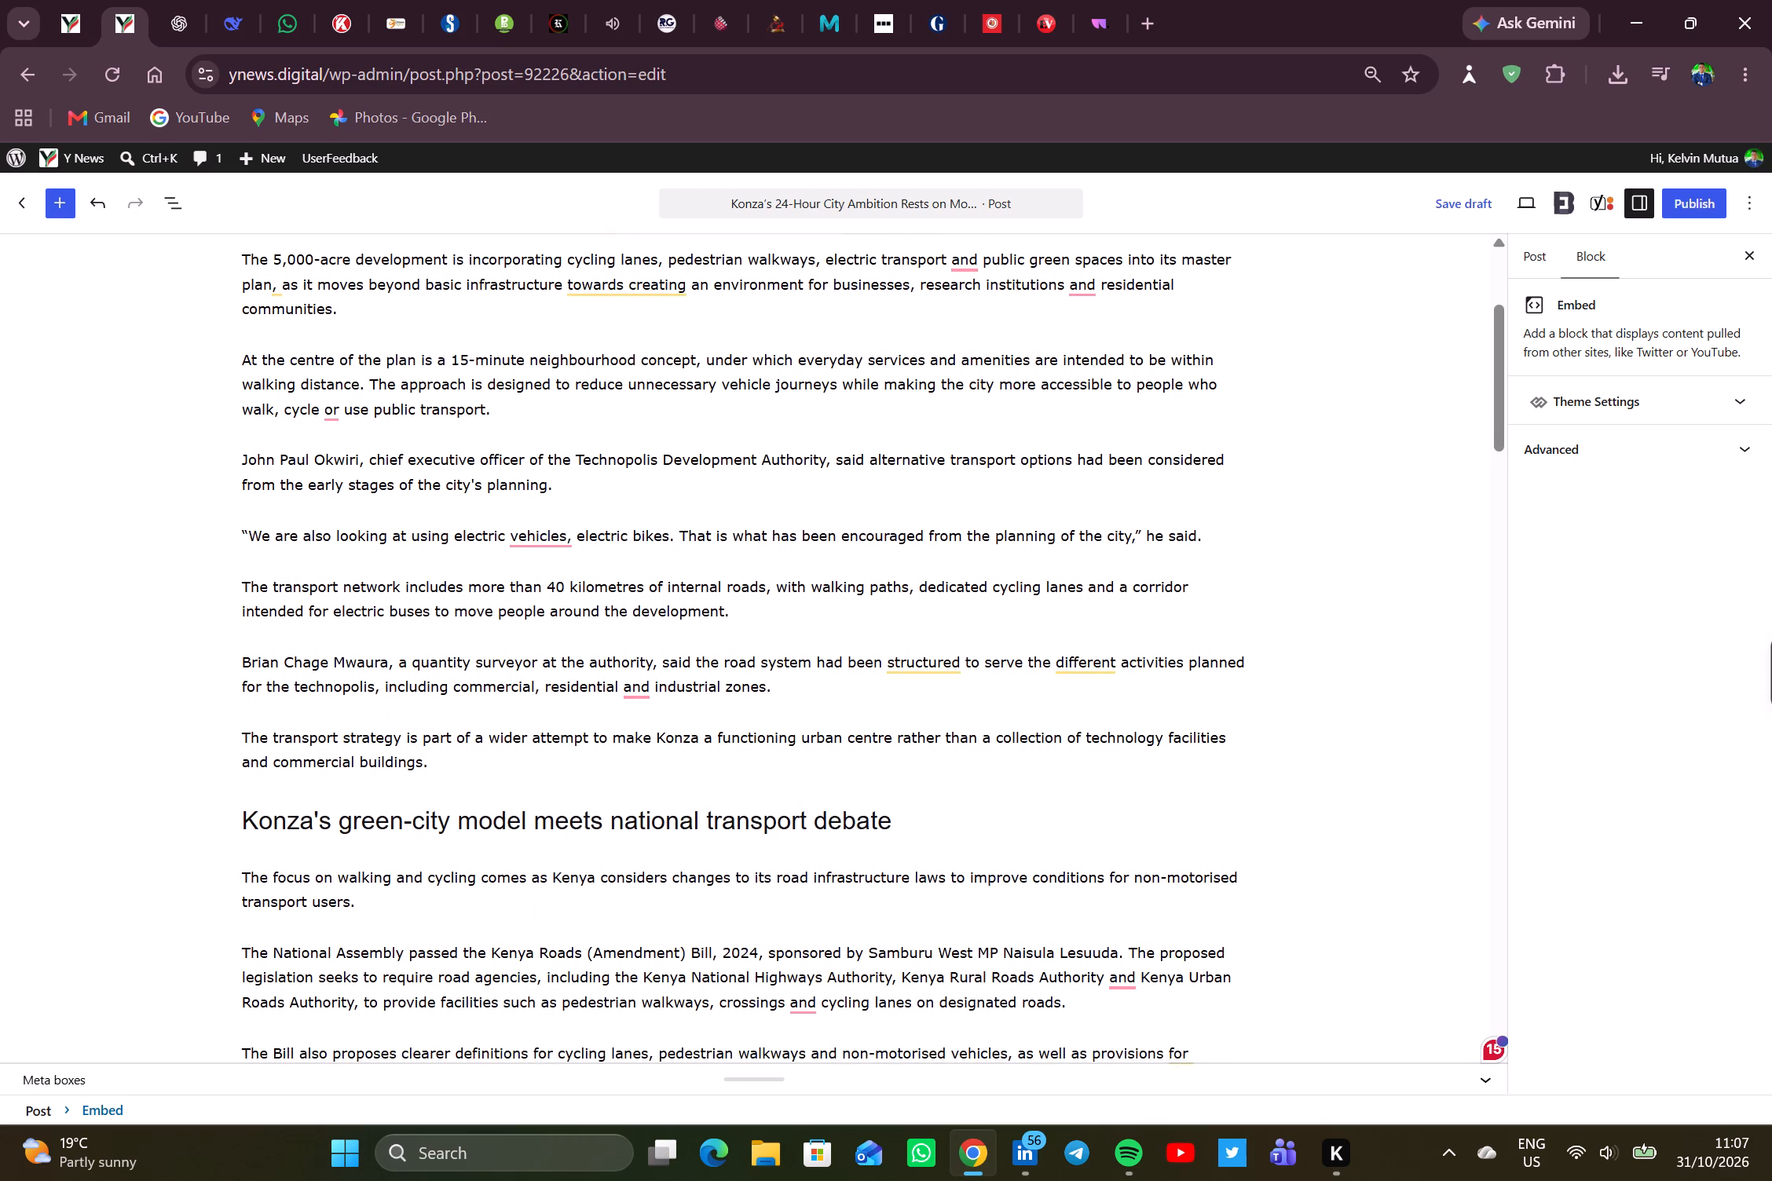
pyautogui.scroll(-1, 701, 580)
pyautogui.doubleClick(683, 721)
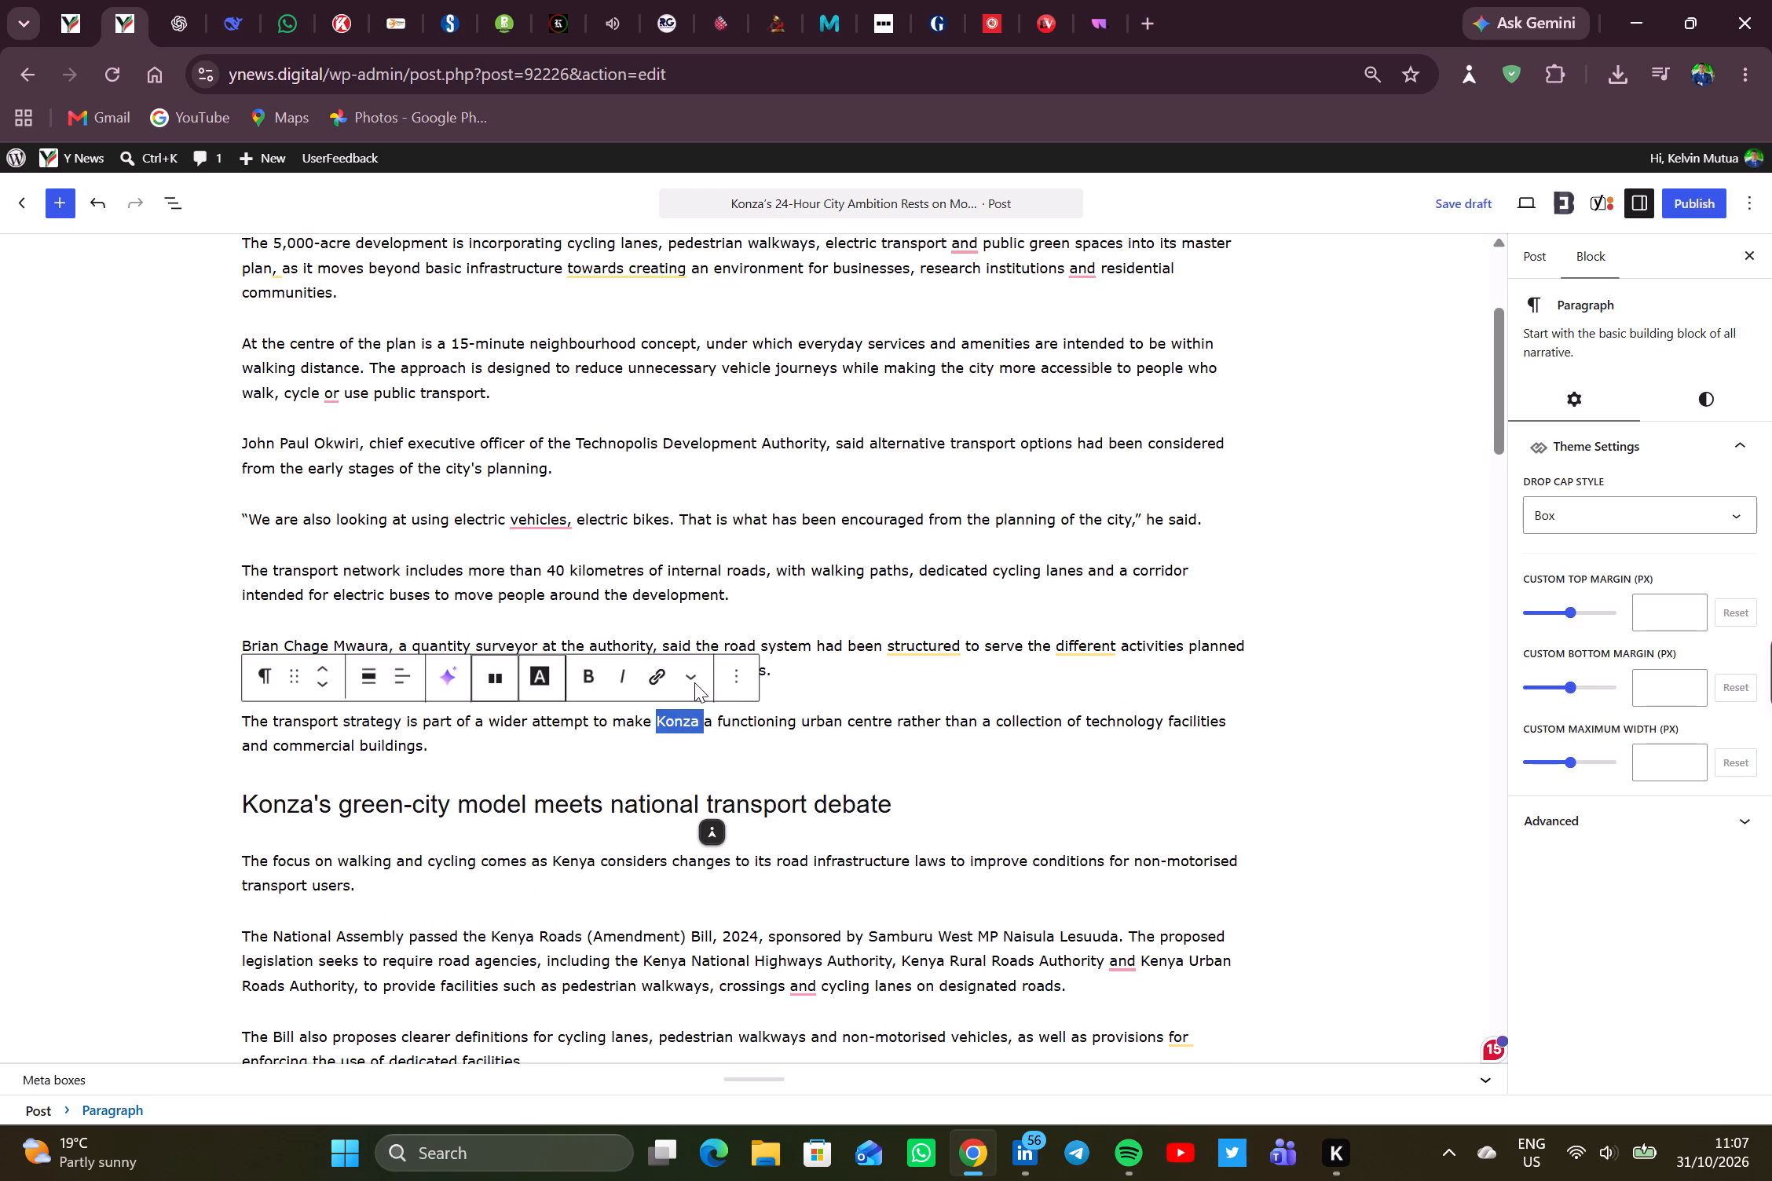
pyautogui.click(655, 682)
pyautogui.hotkey('ctrl', 'v')
pyautogui.press('Return')
# Search Google Images for "konza city" in a new tab and open The Kenyan Wall Street's aerial road photo.
pyautogui.click(1140, 27)
pyautogui.write('konza')
pyautogui.press('space')
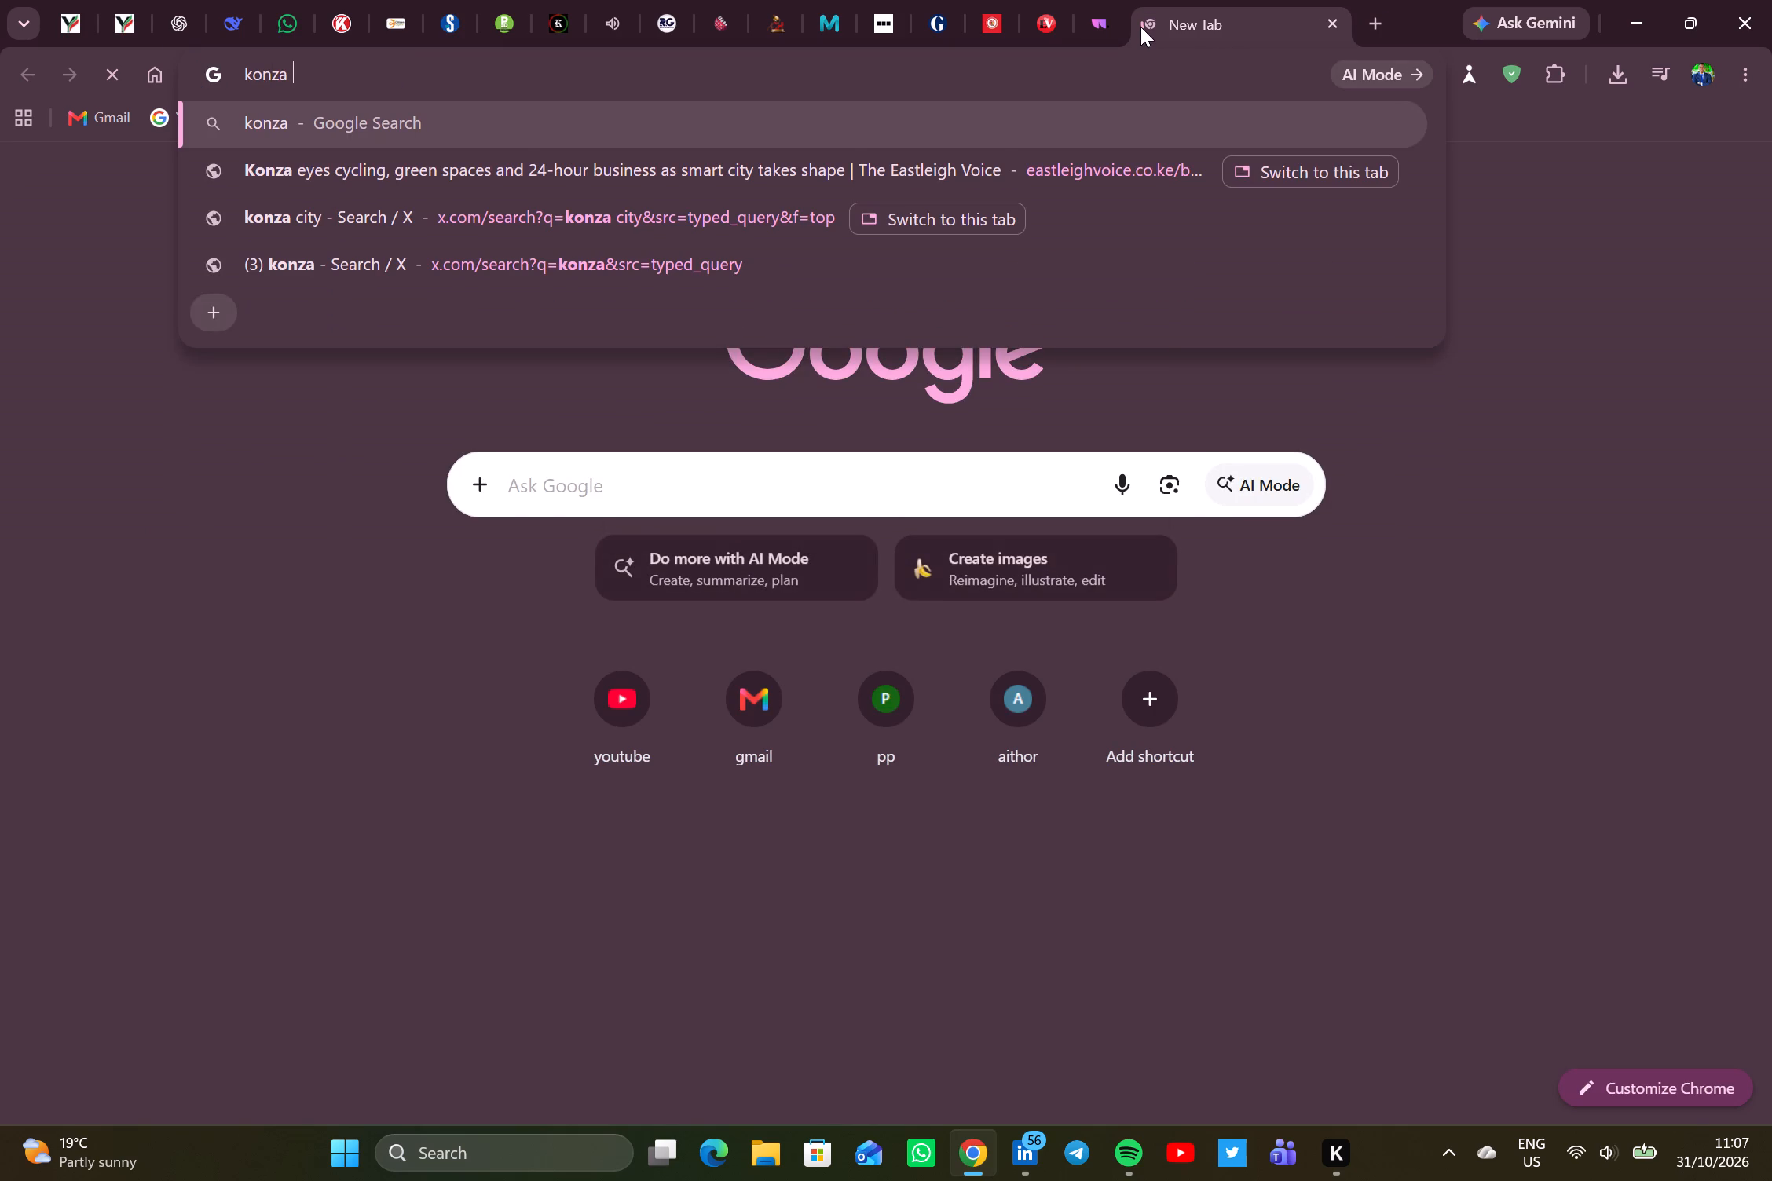
pyautogui.write('city')
pyautogui.press('Return')
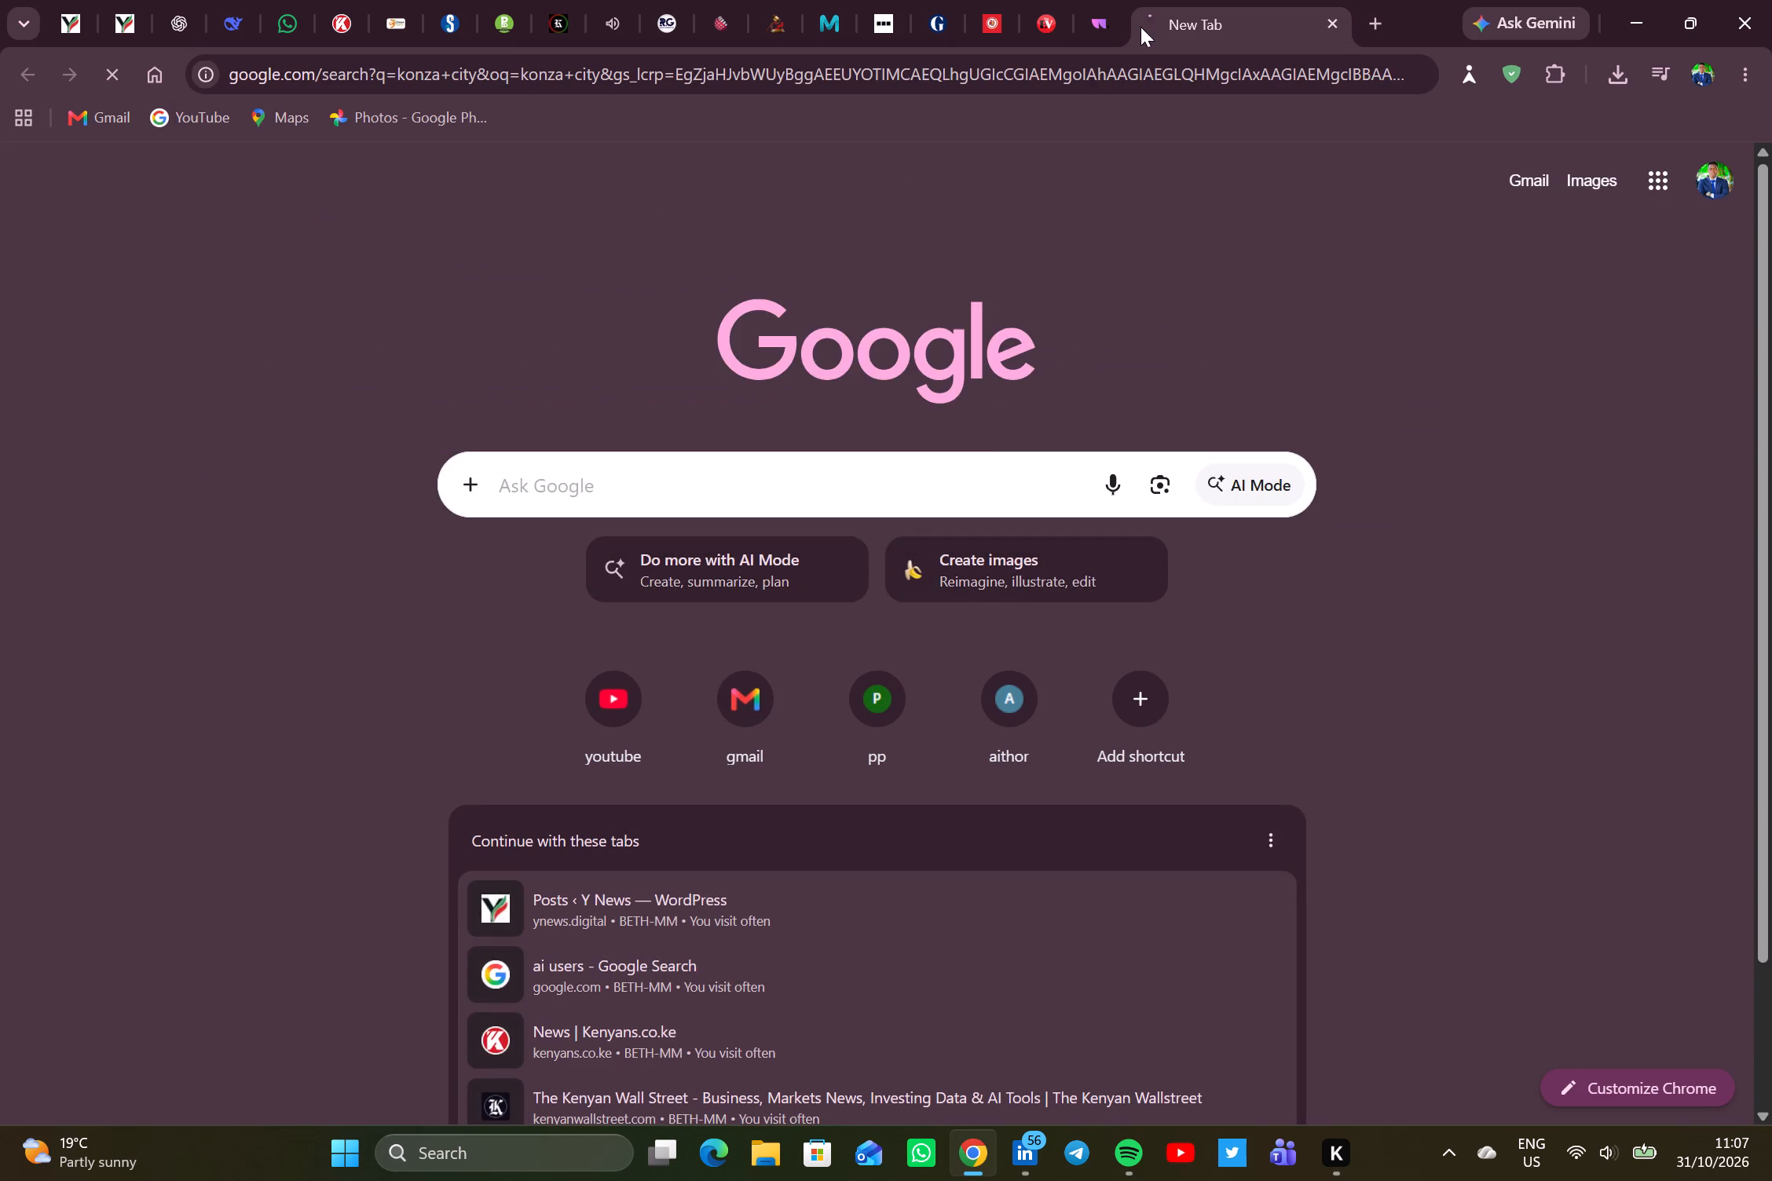
pyautogui.click(418, 280)
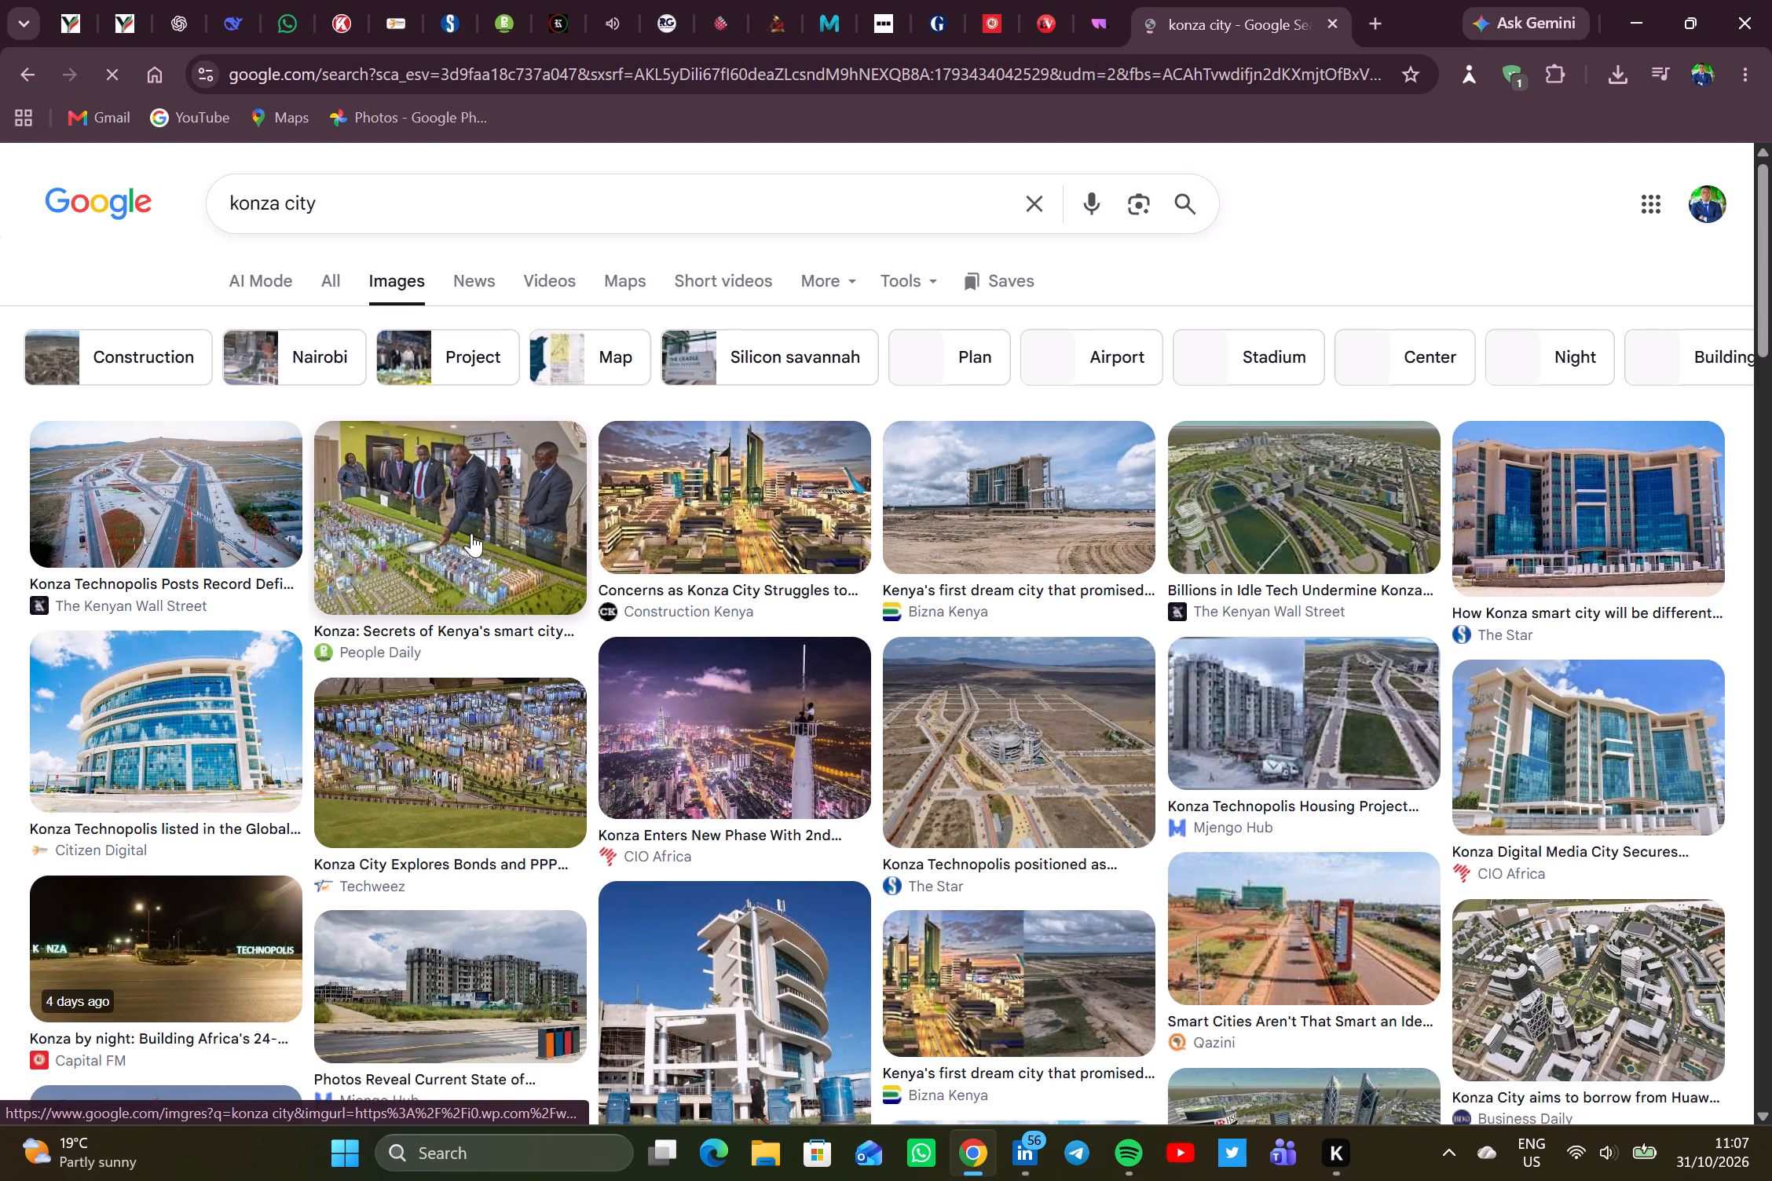
pyautogui.click(136, 523)
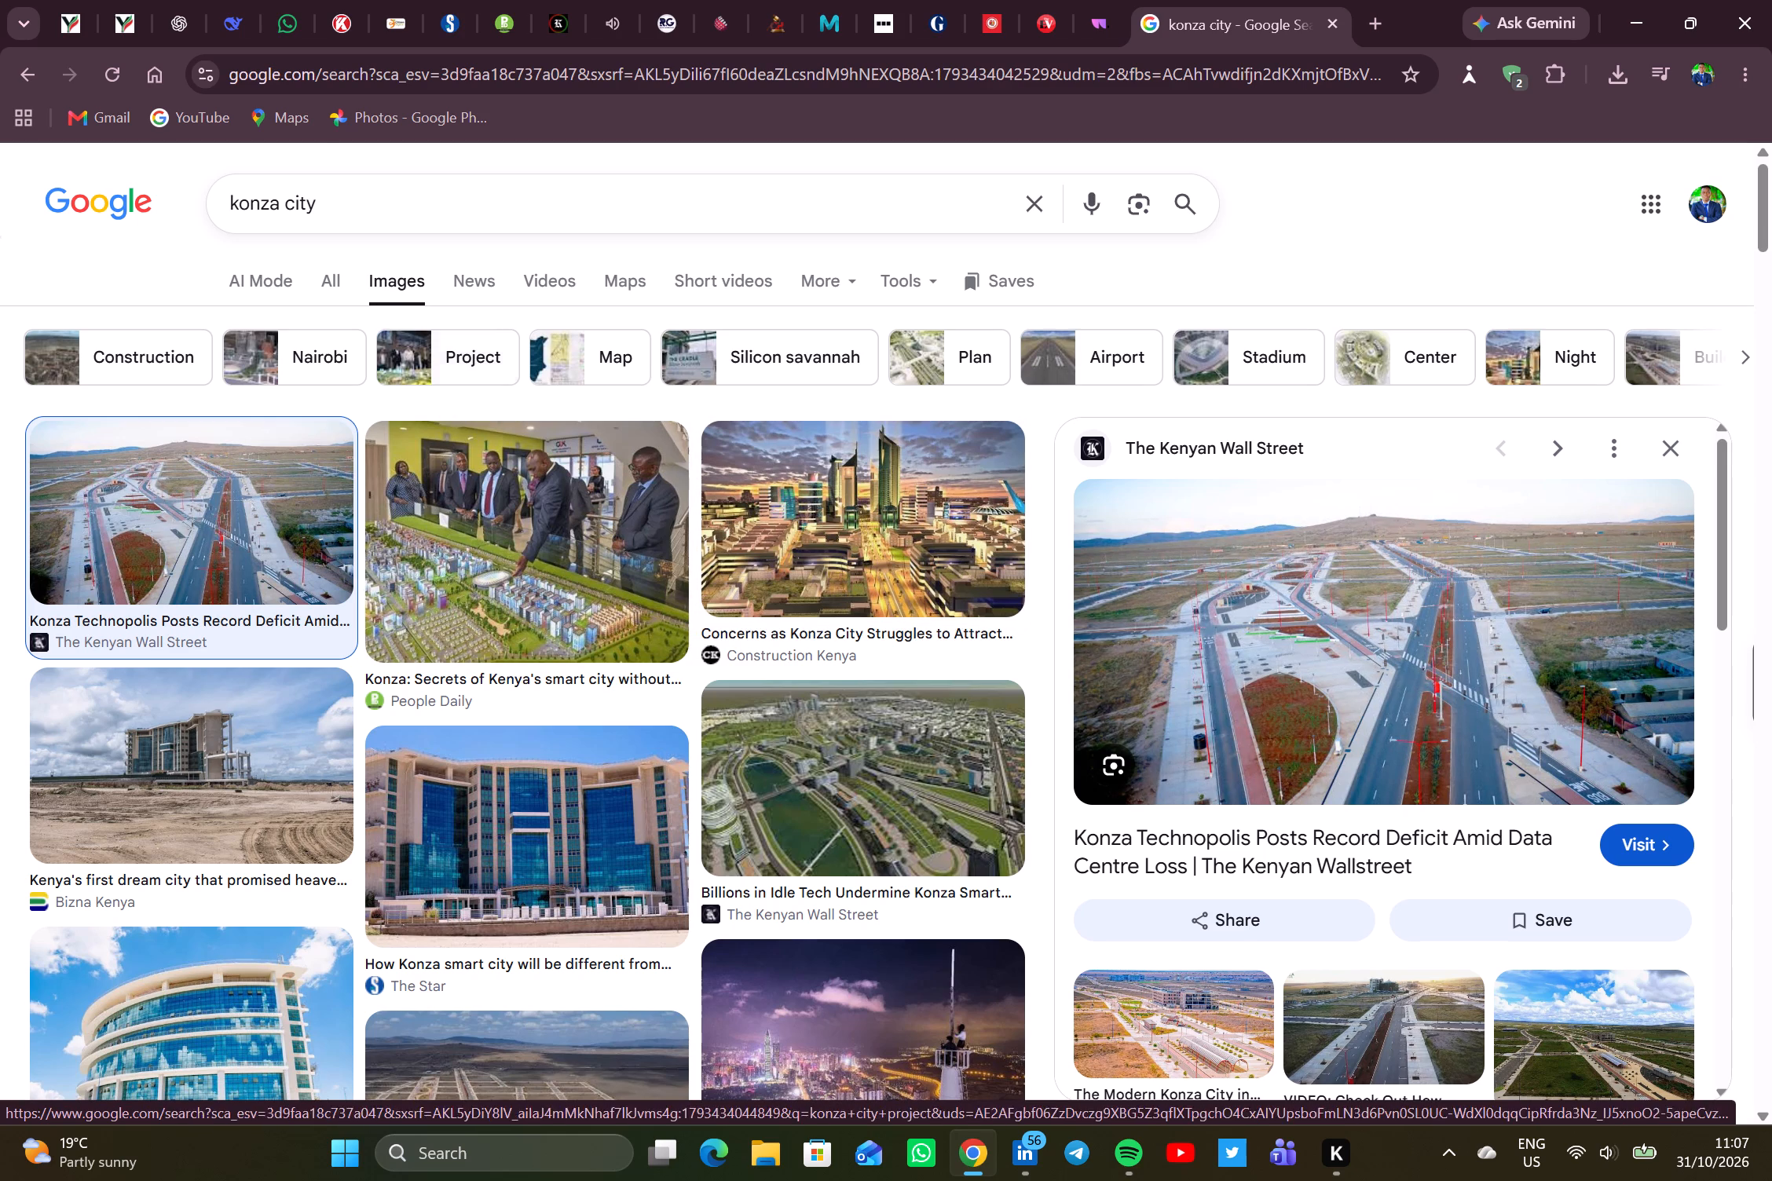
# Back in the Konza draft, assign the post to the Development News and Top Stories categories.
pyautogui.click(123, 36)
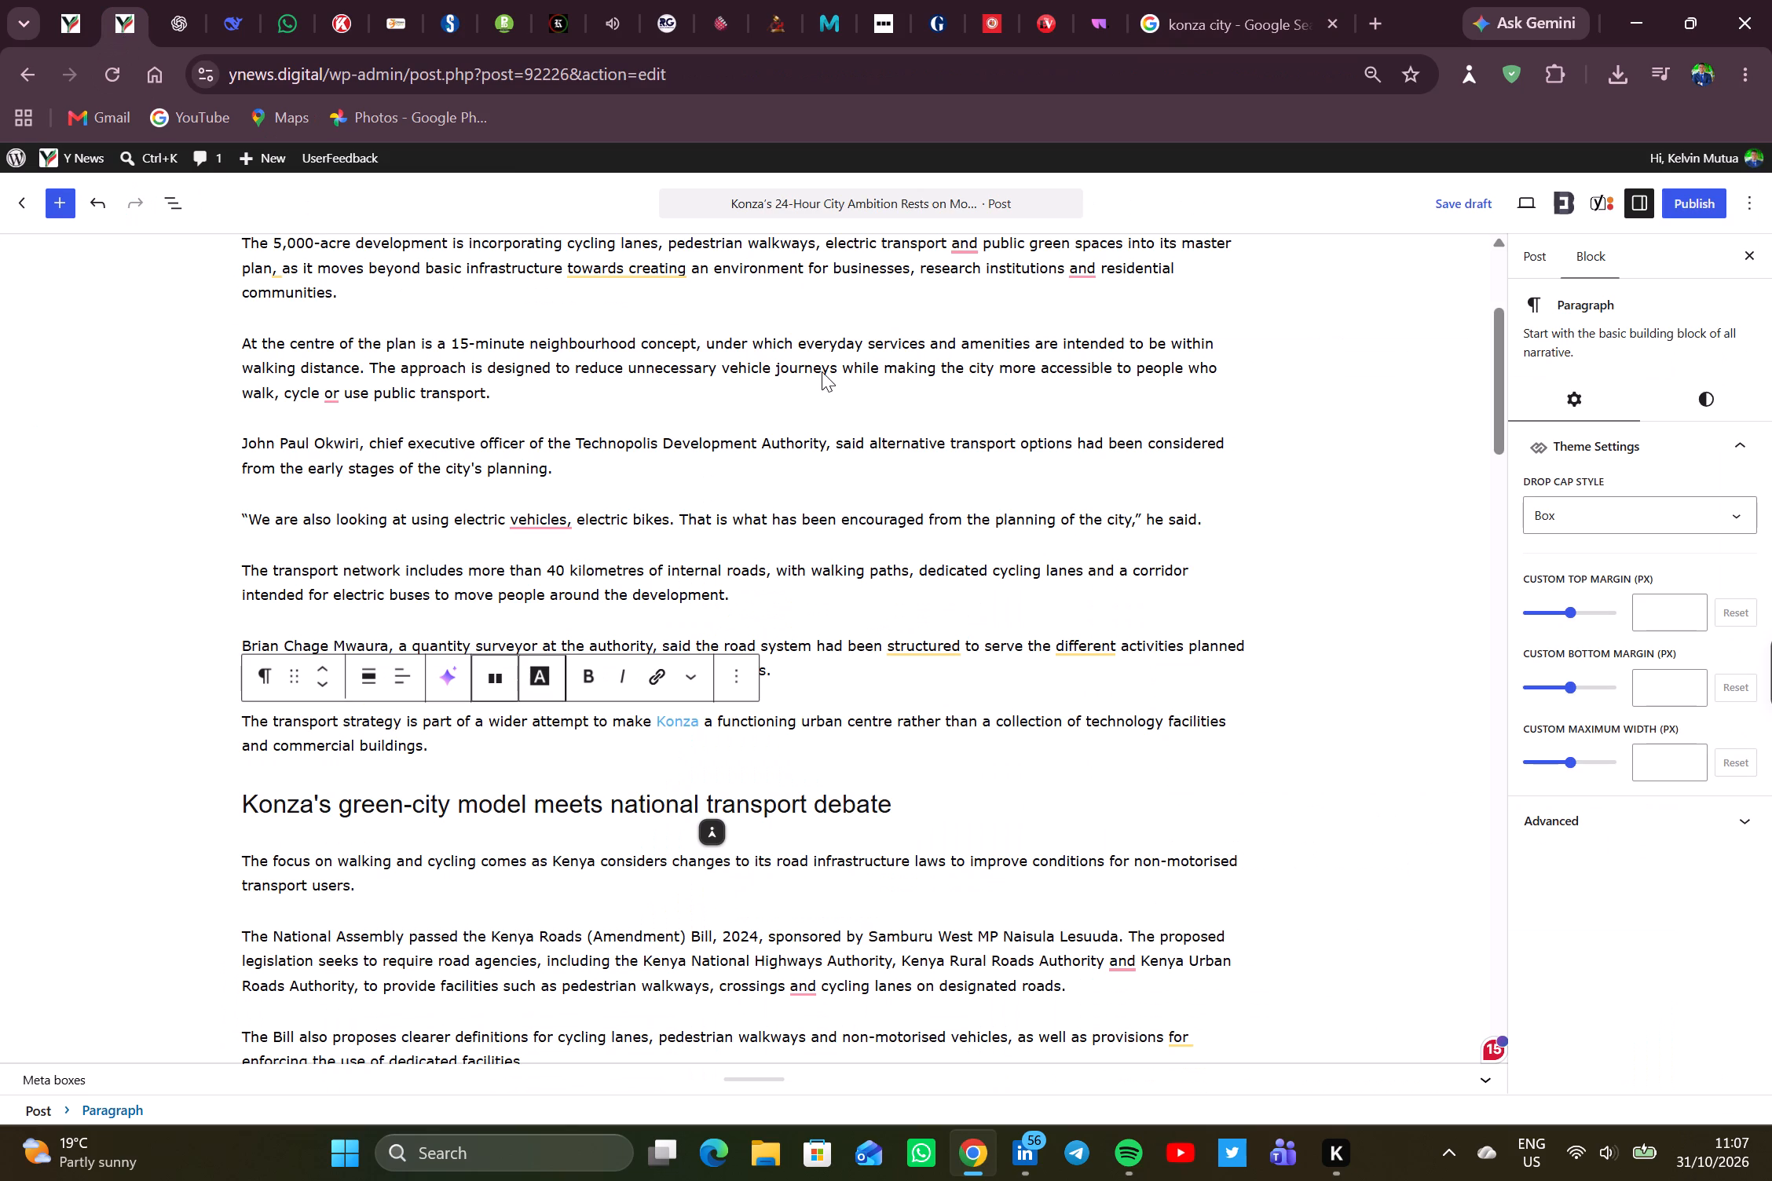
pyautogui.scroll(4, 822, 371)
pyautogui.hscroll(1, 822, 371)
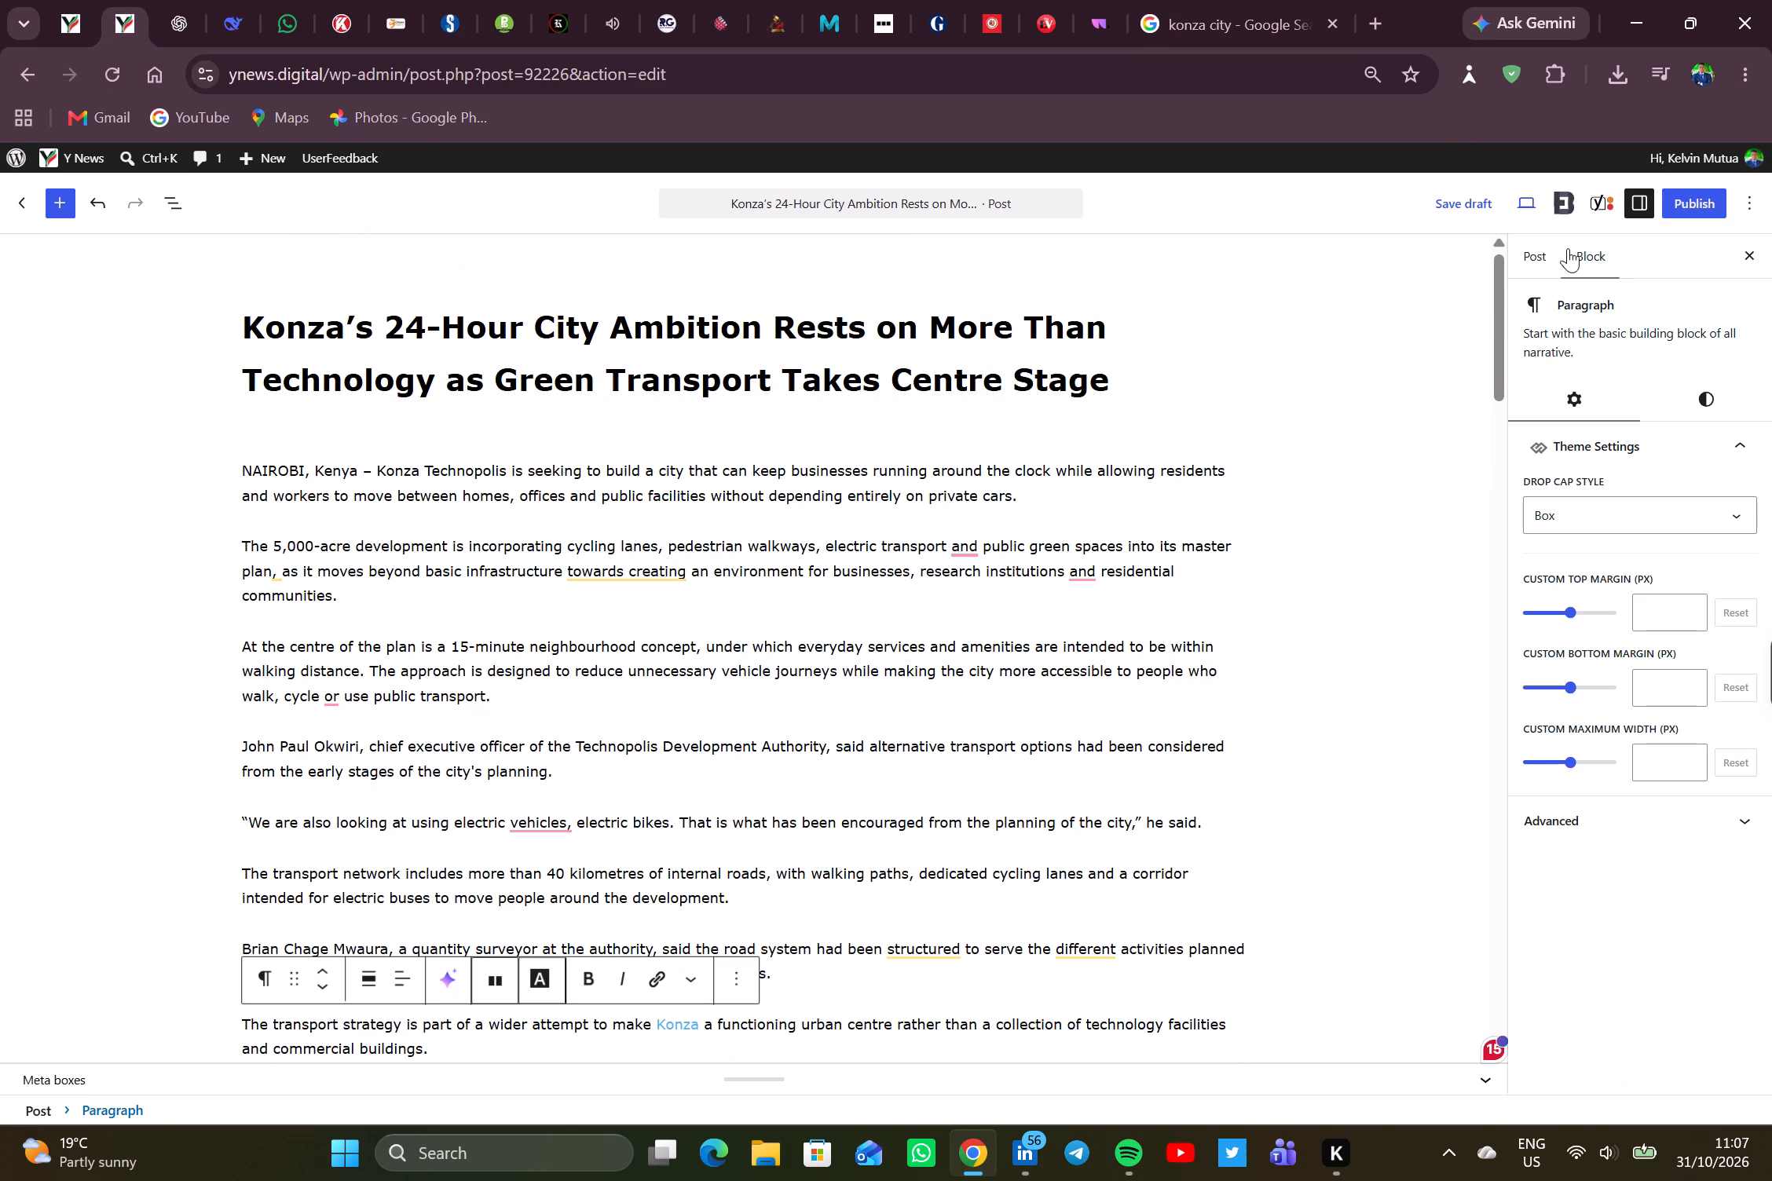
pyautogui.click(1525, 250)
pyautogui.scroll(-4, 1560, 547)
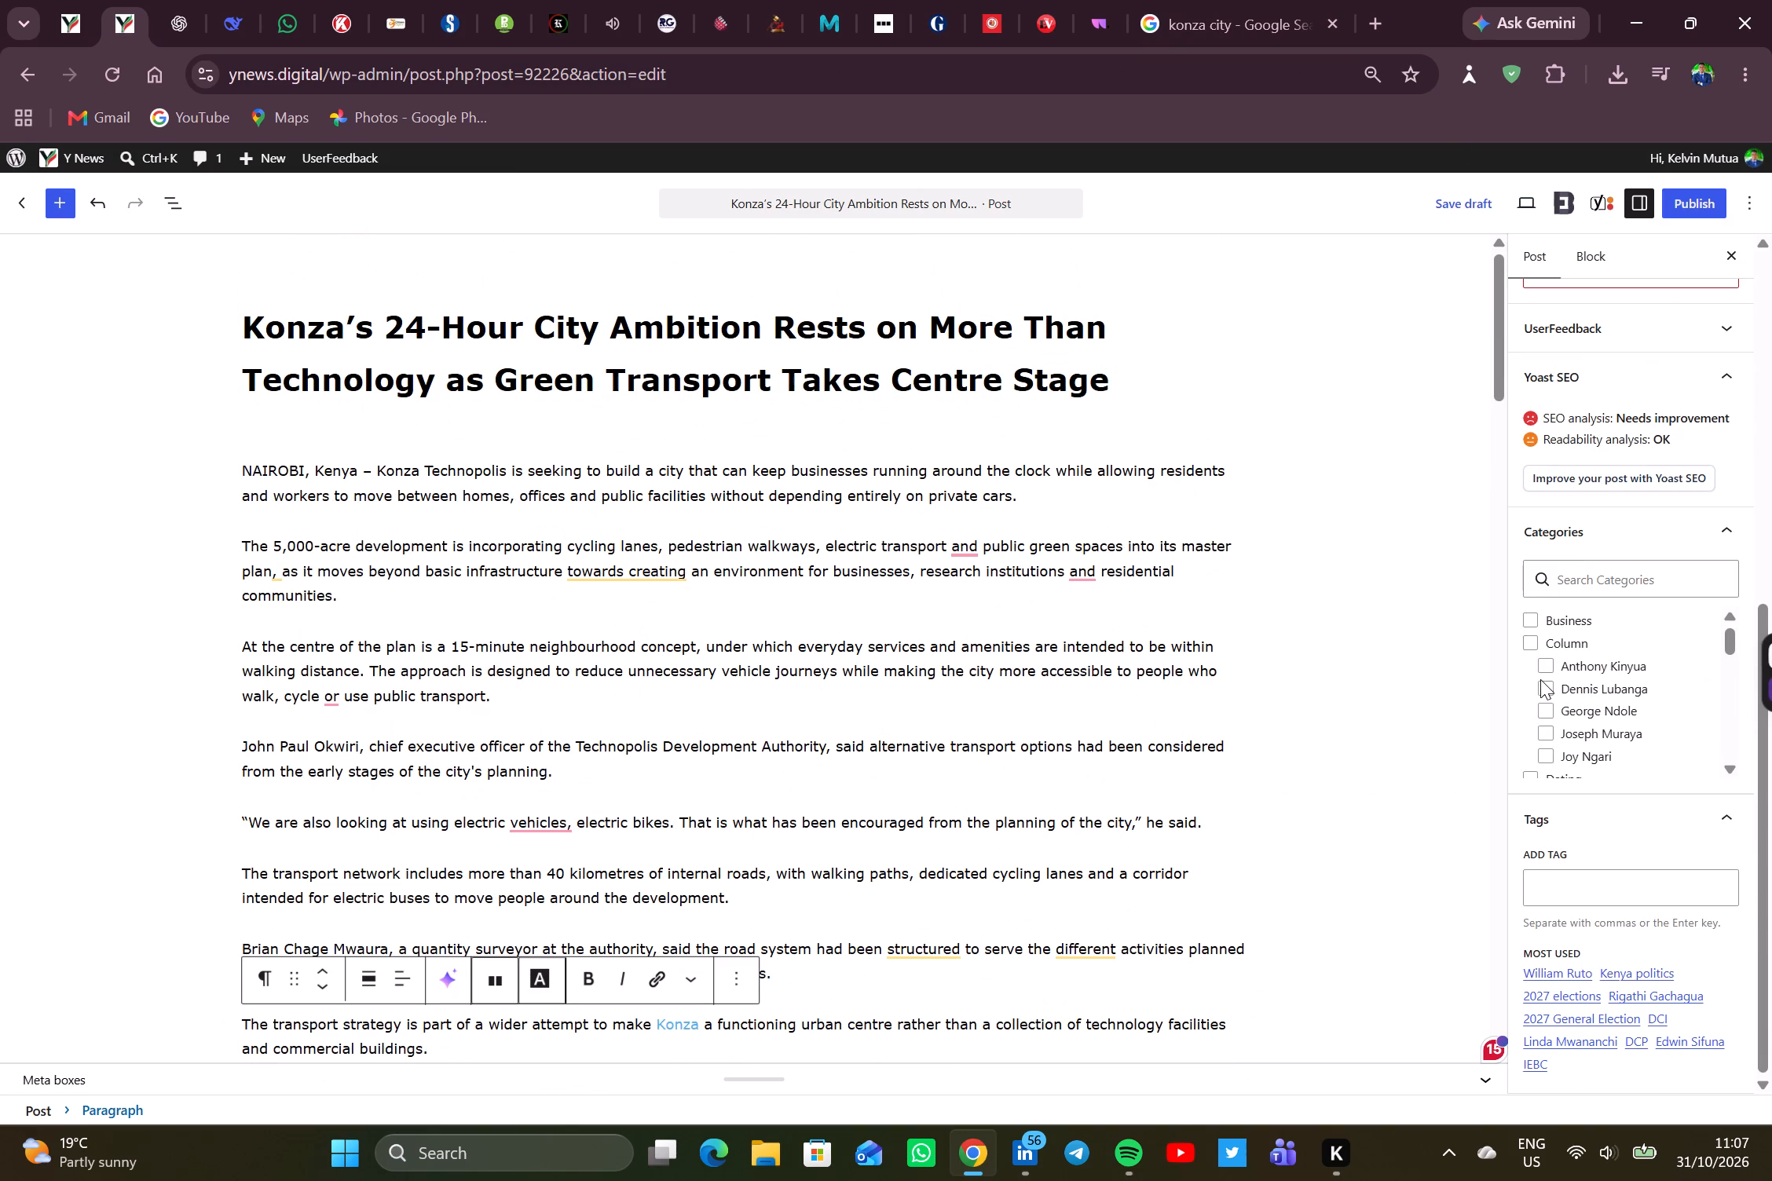
pyautogui.scroll(-2, 1540, 679)
pyautogui.click(1525, 675)
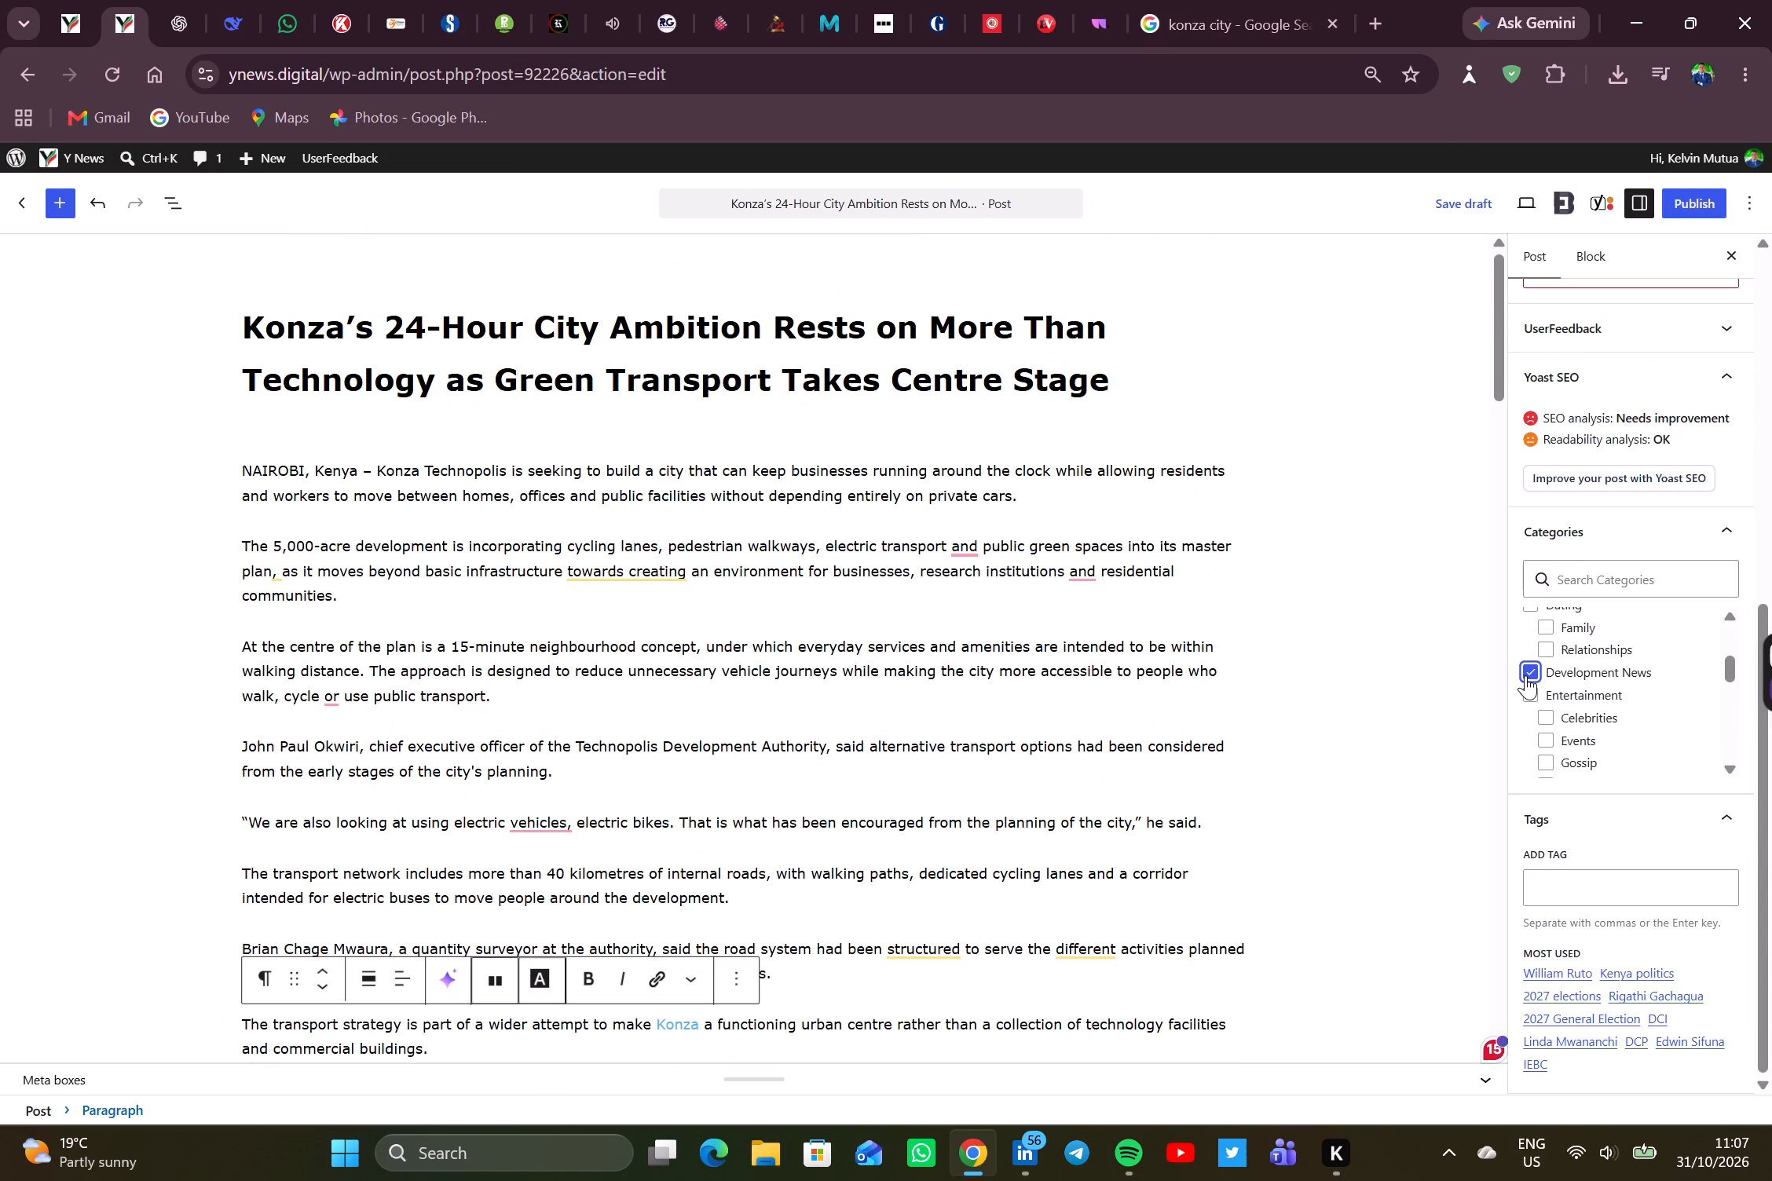
pyautogui.scroll(-4, 1525, 675)
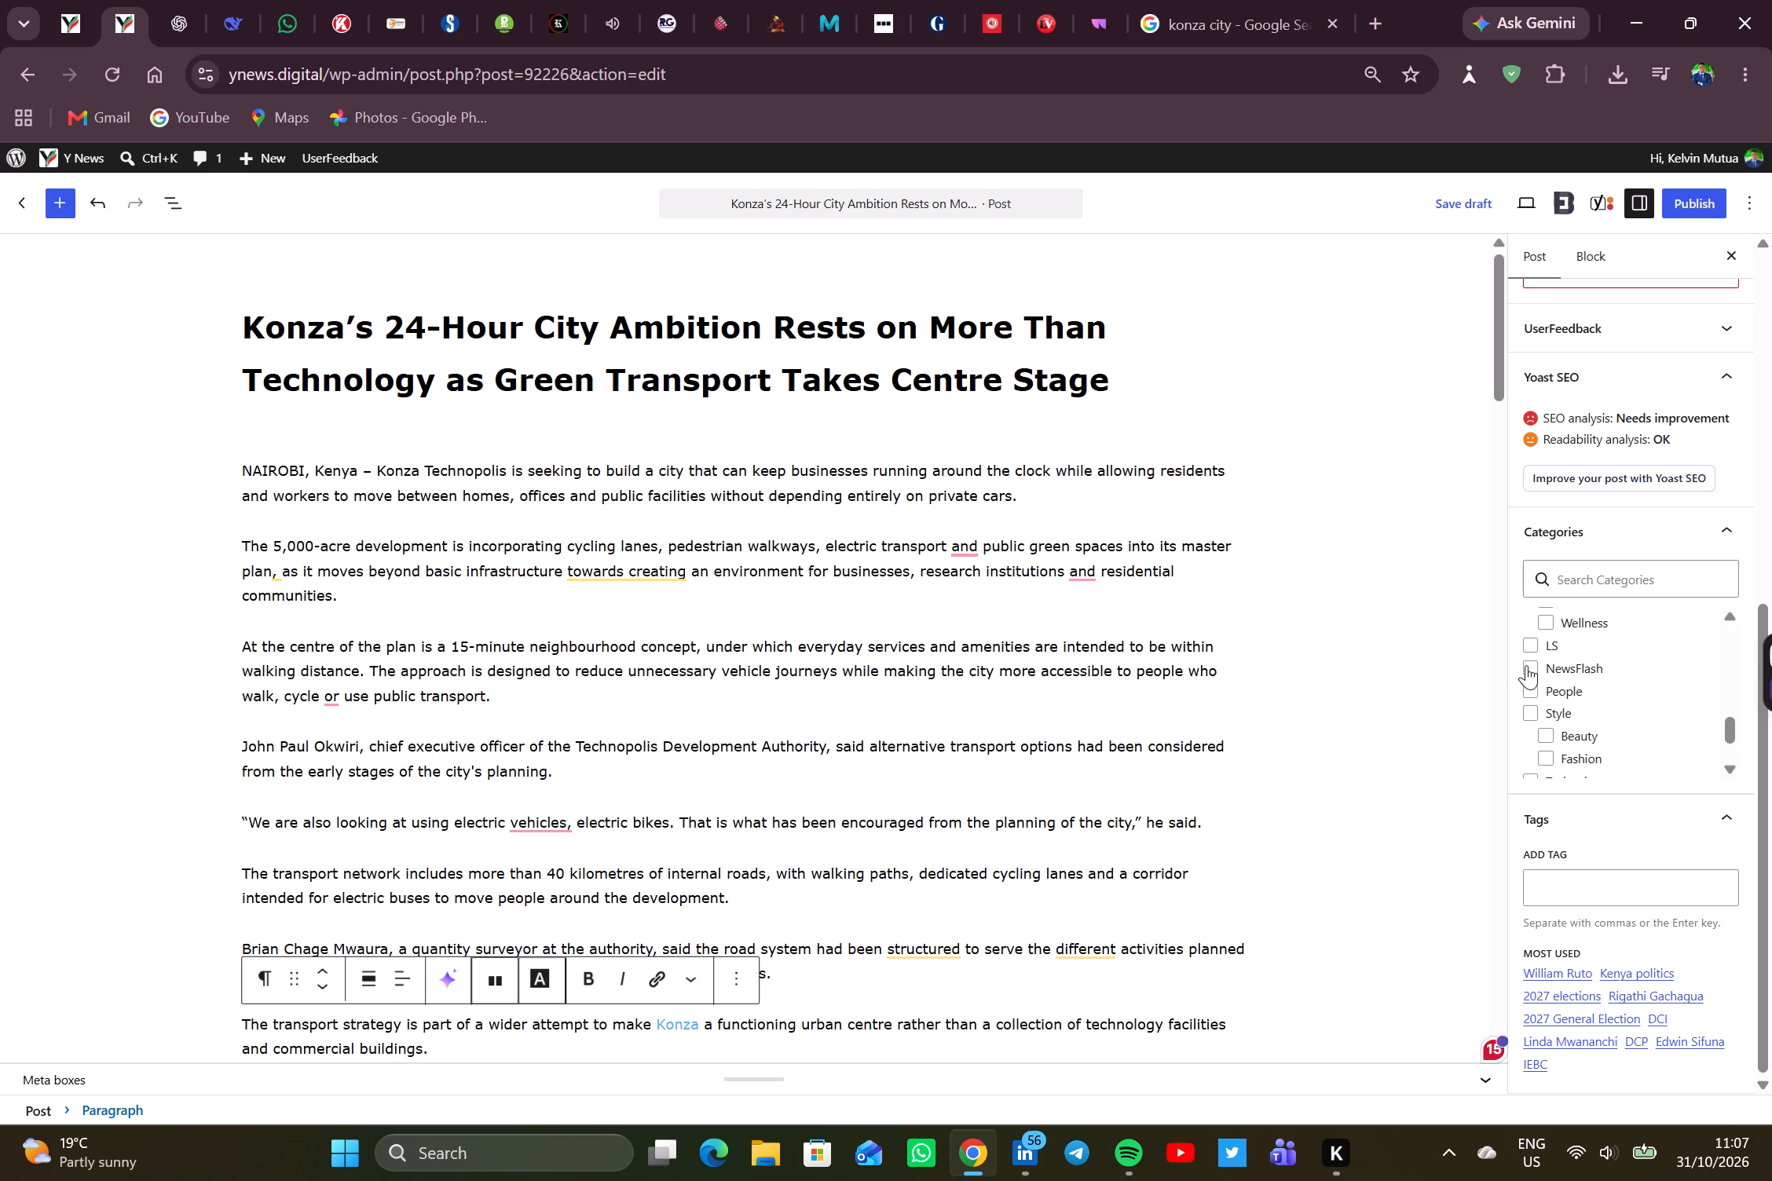
pyautogui.scroll(-1, 1528, 665)
pyautogui.click(1533, 741)
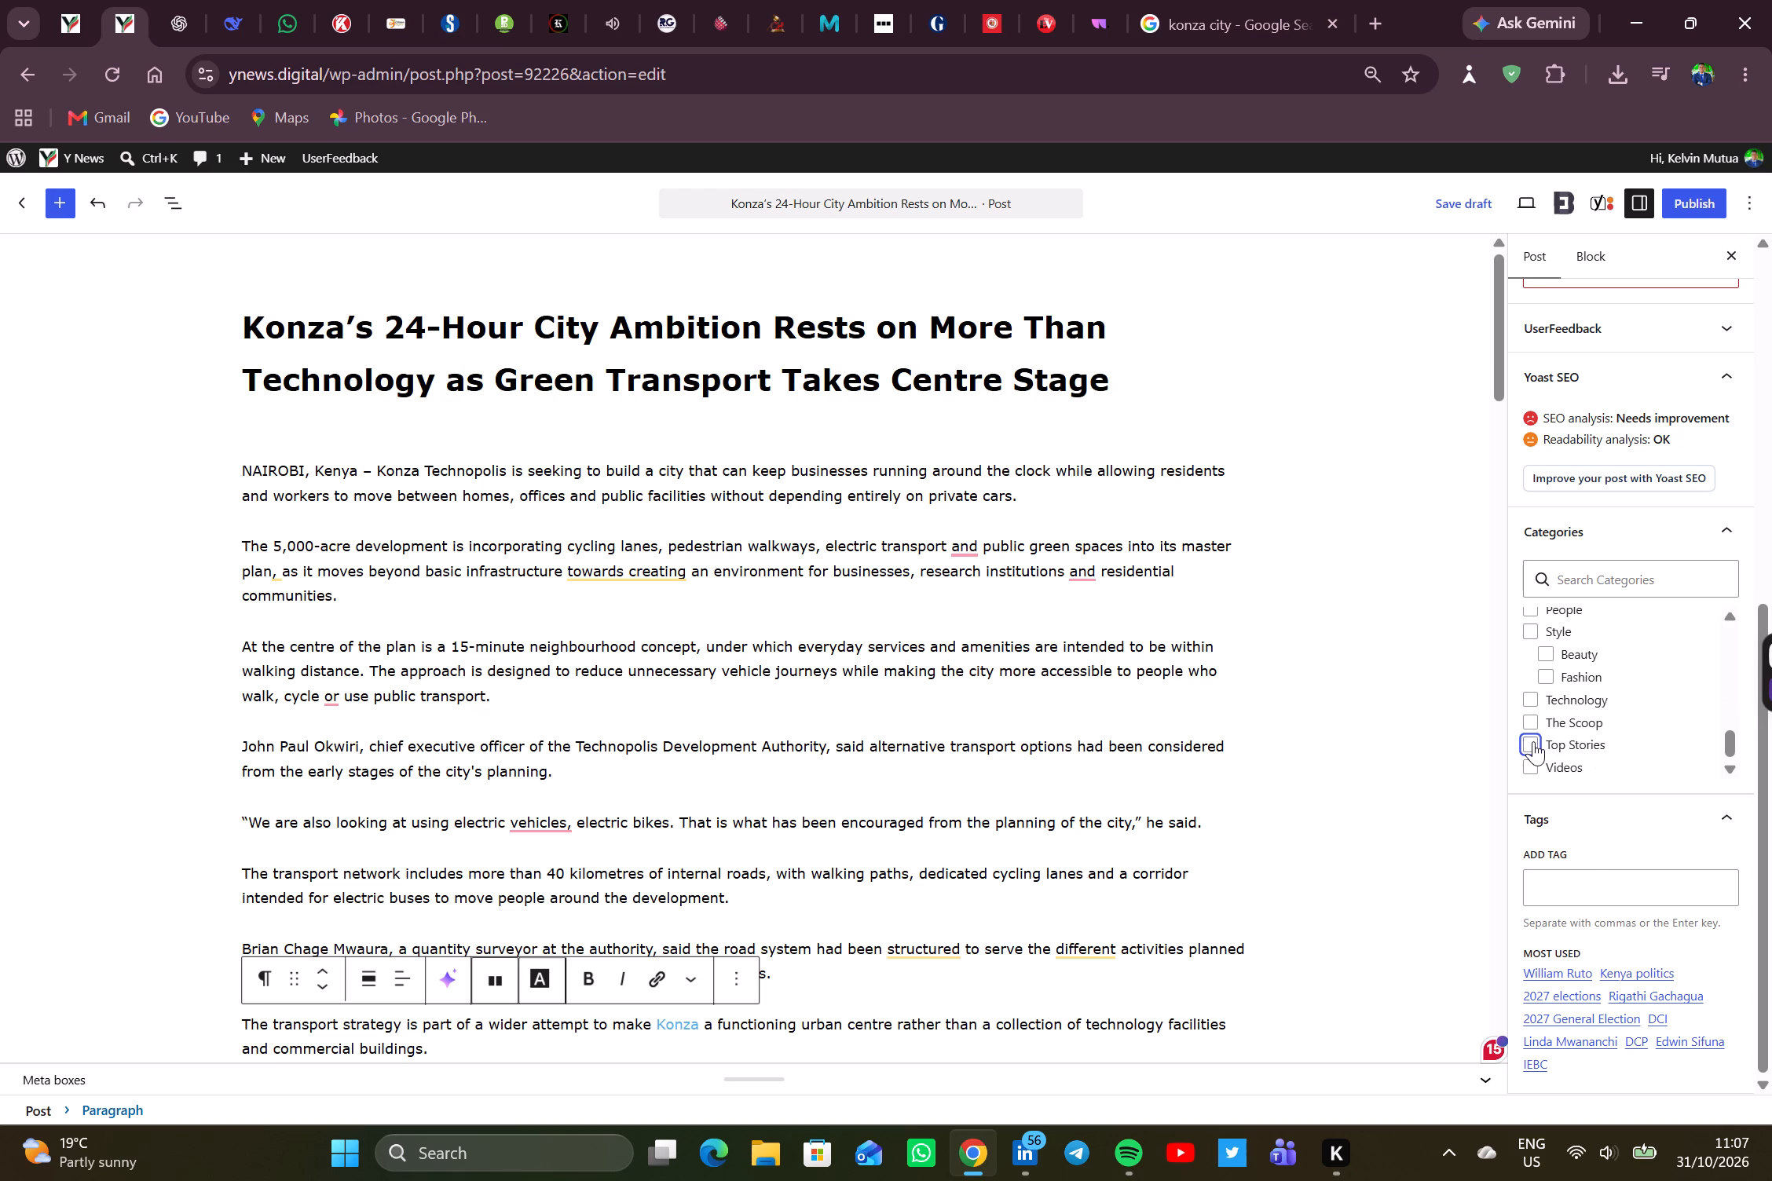
# Upload Konza-city-y-news.jpeg from Downloads as a candidate for the post's featured image.
pyautogui.scroll(6, 1533, 741)
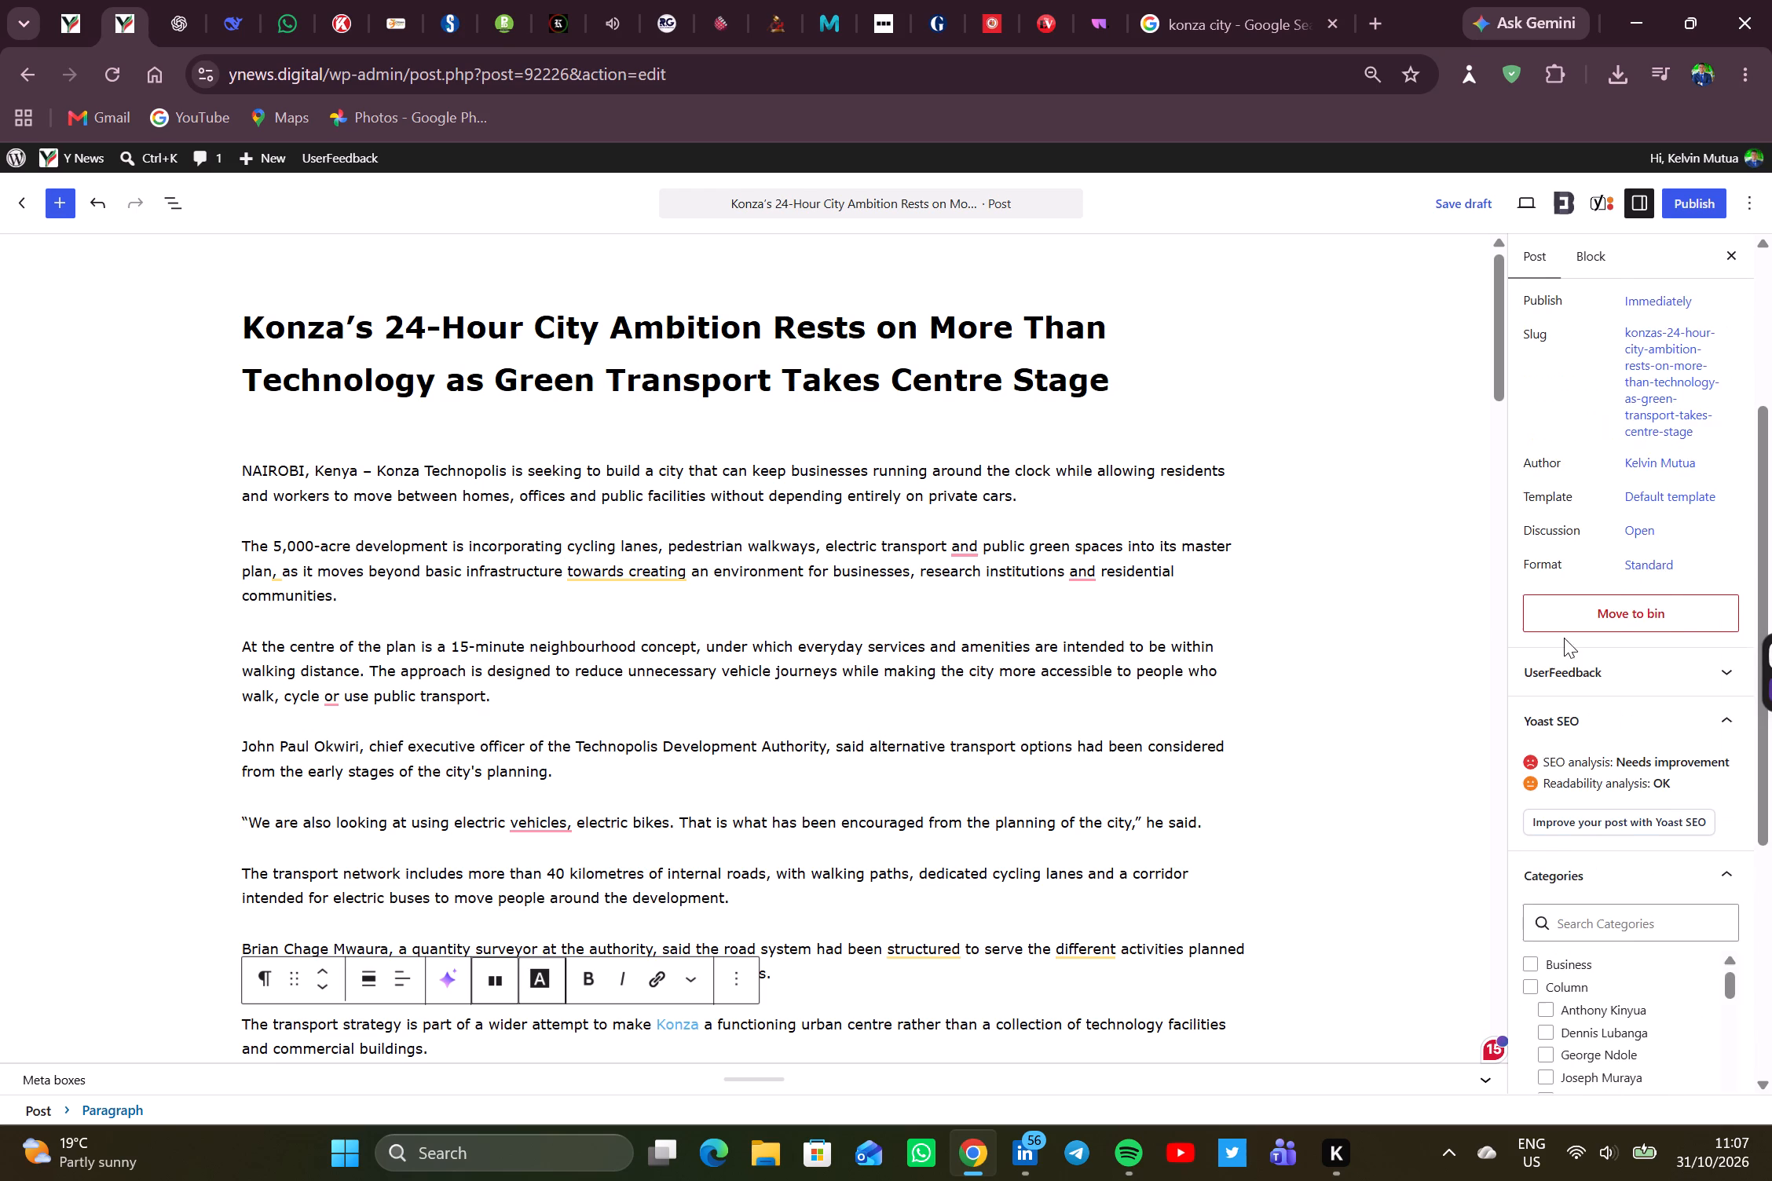
pyautogui.click(1596, 415)
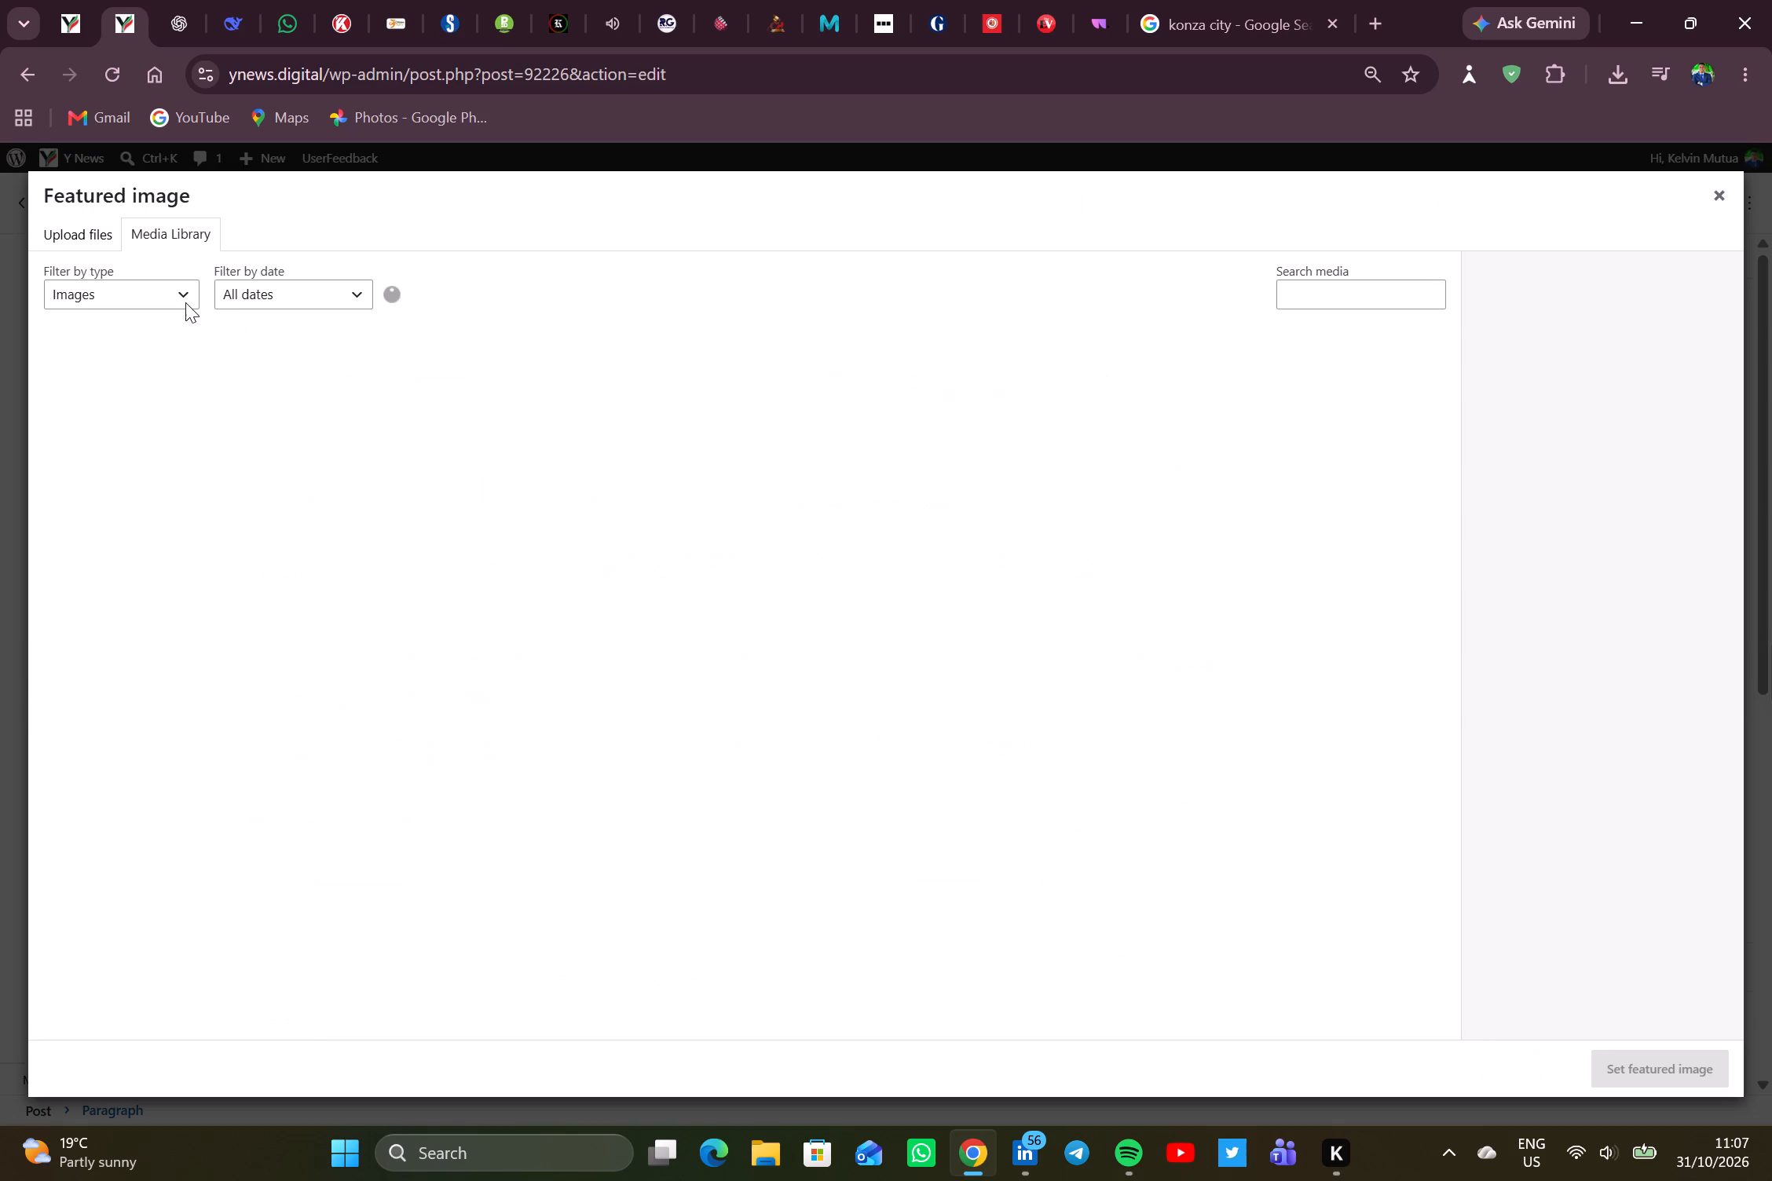
pyautogui.click(95, 230)
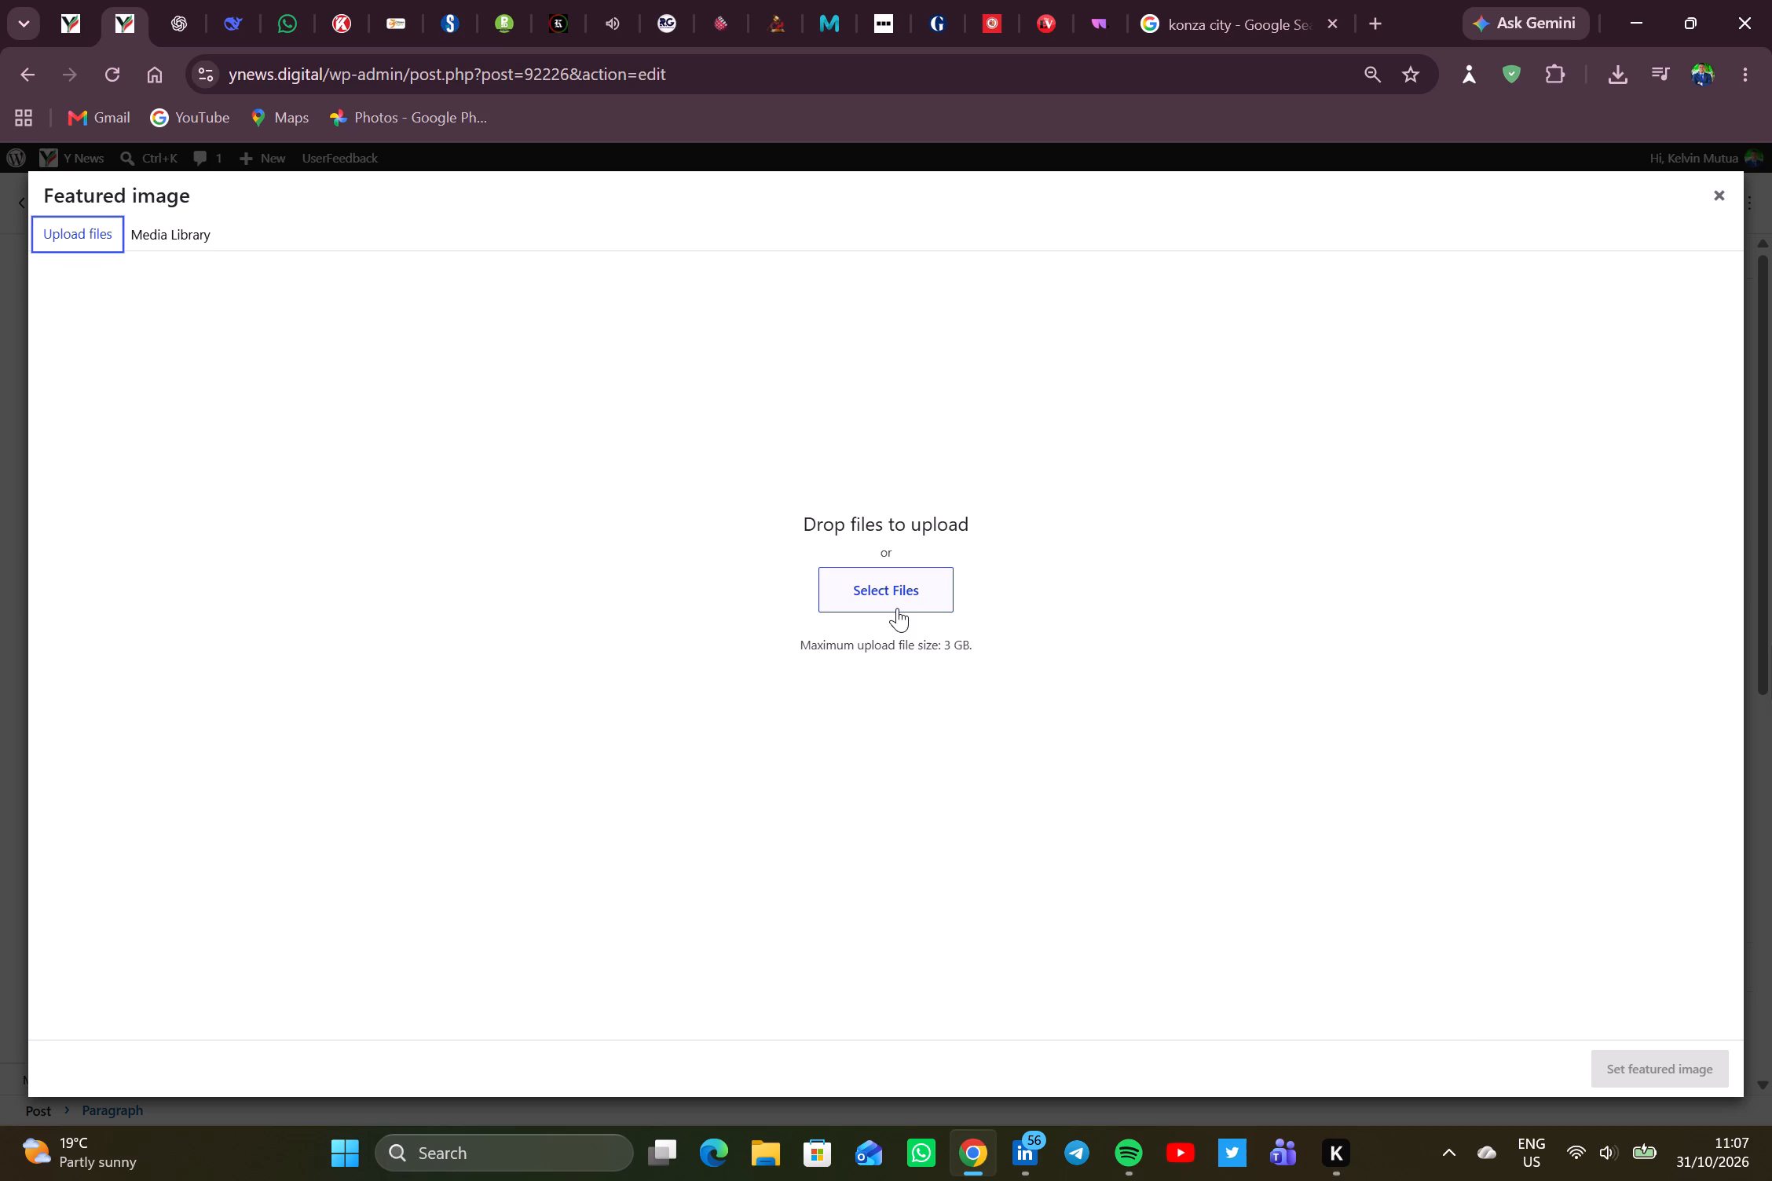
pyautogui.click(897, 608)
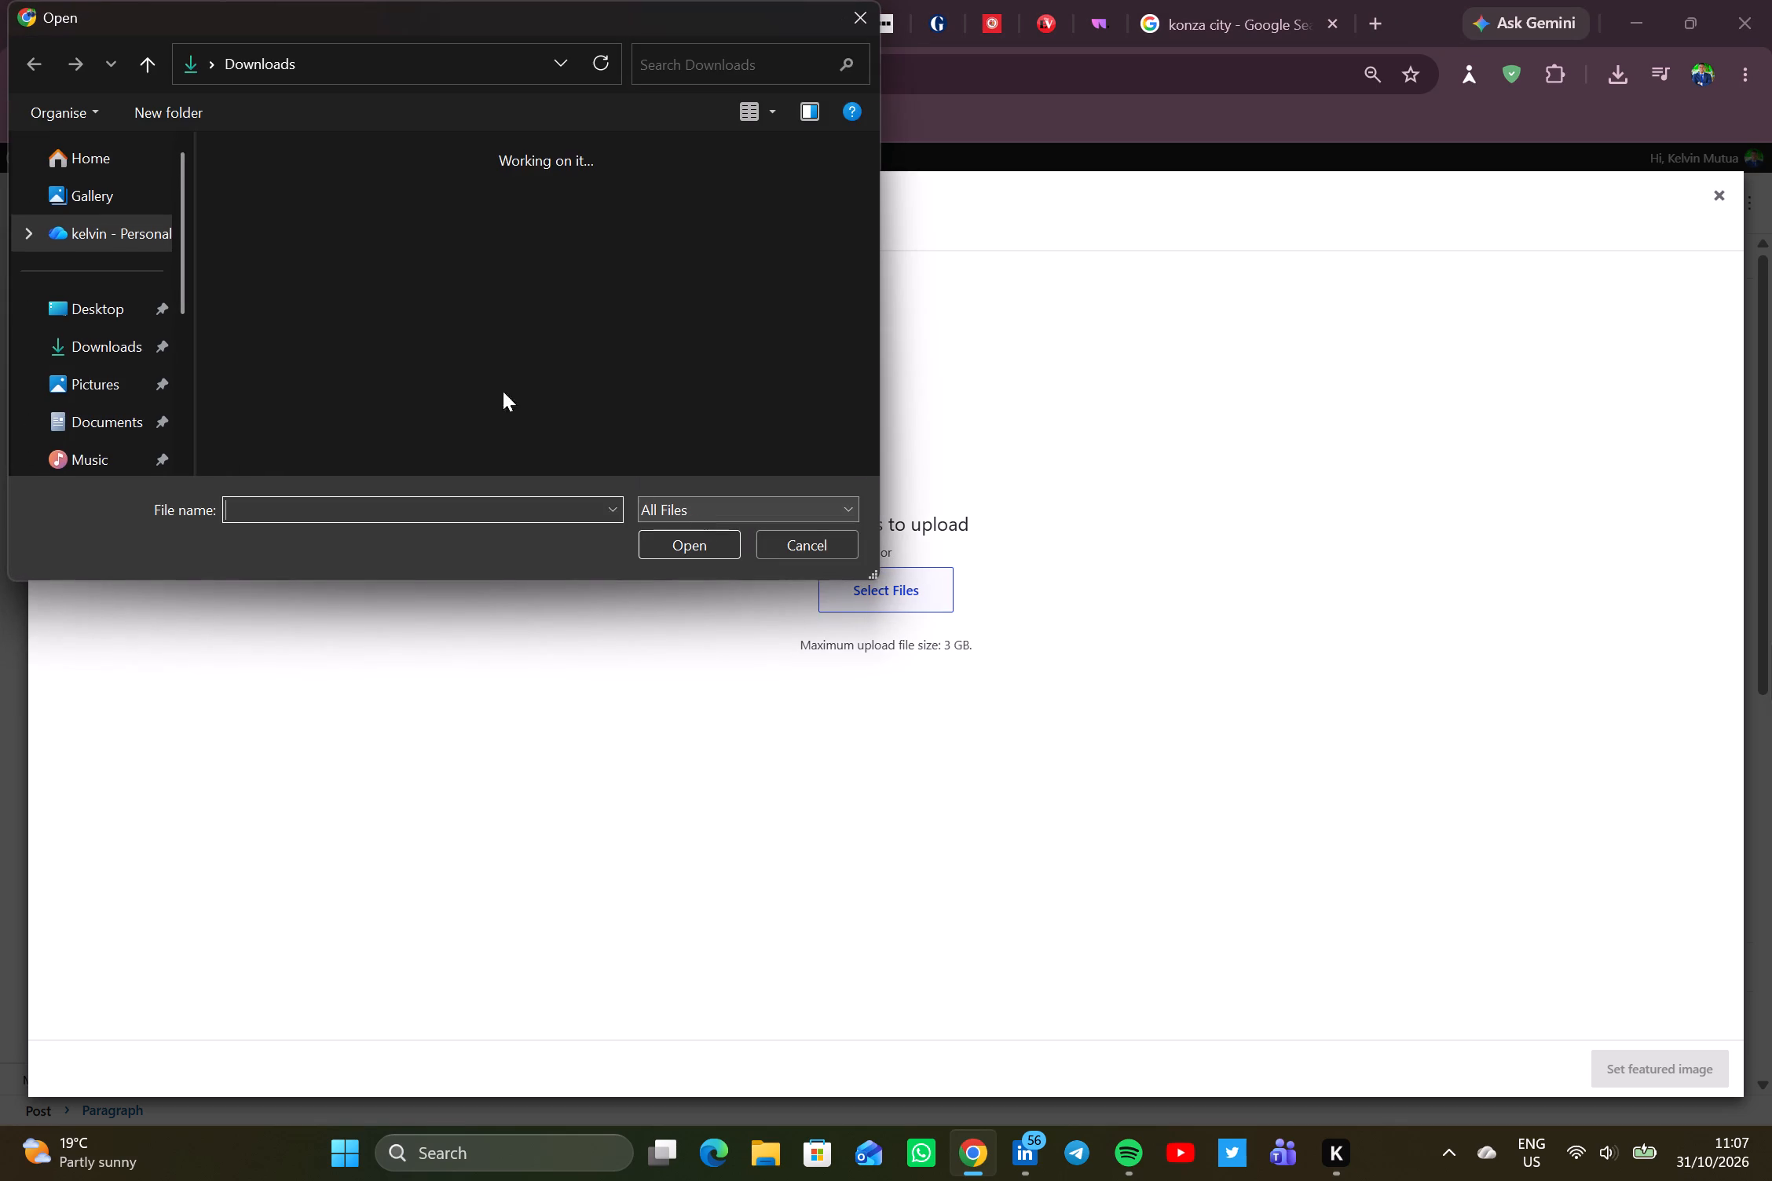
pyautogui.doubleClick(364, 185)
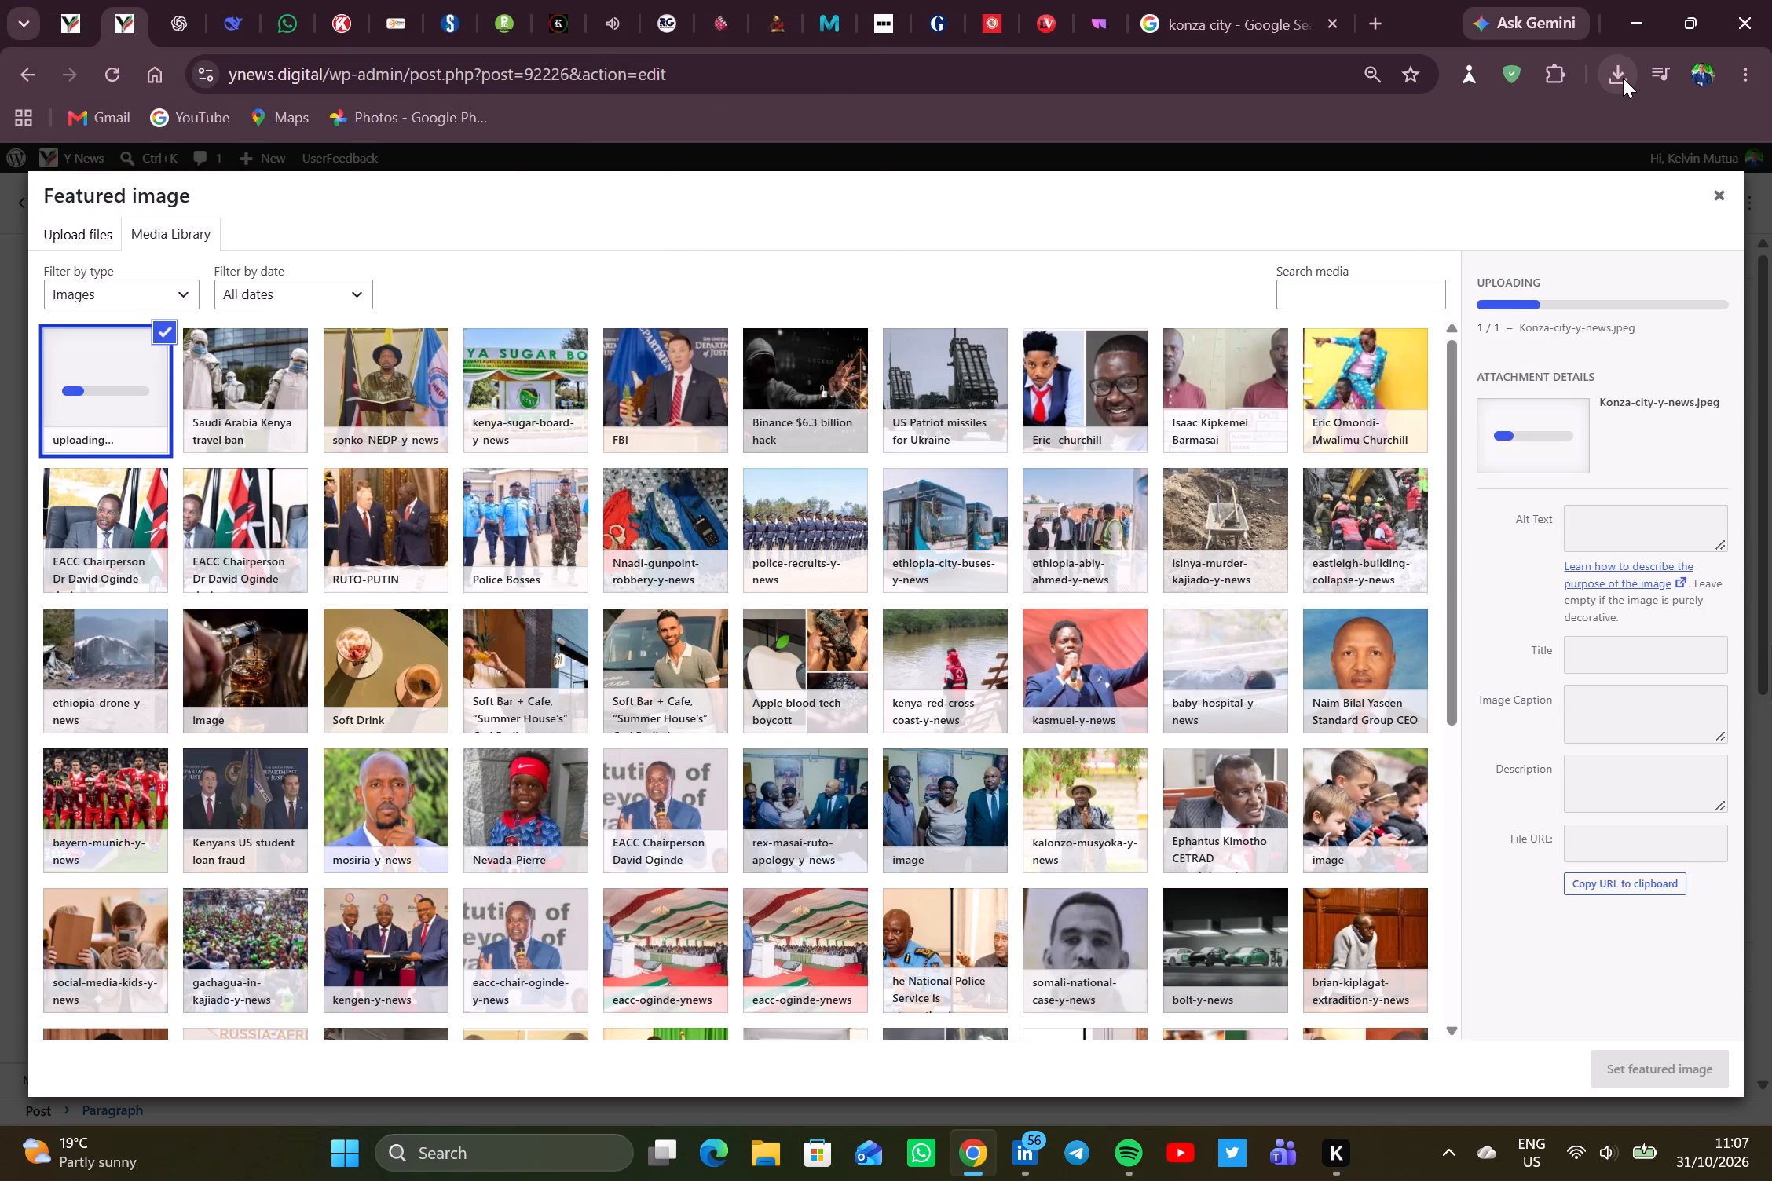
# Add the recently downloaded konza-y-news.jpeg to the media library as well.
pyautogui.click(1623, 78)
pyautogui.click(1623, 78)
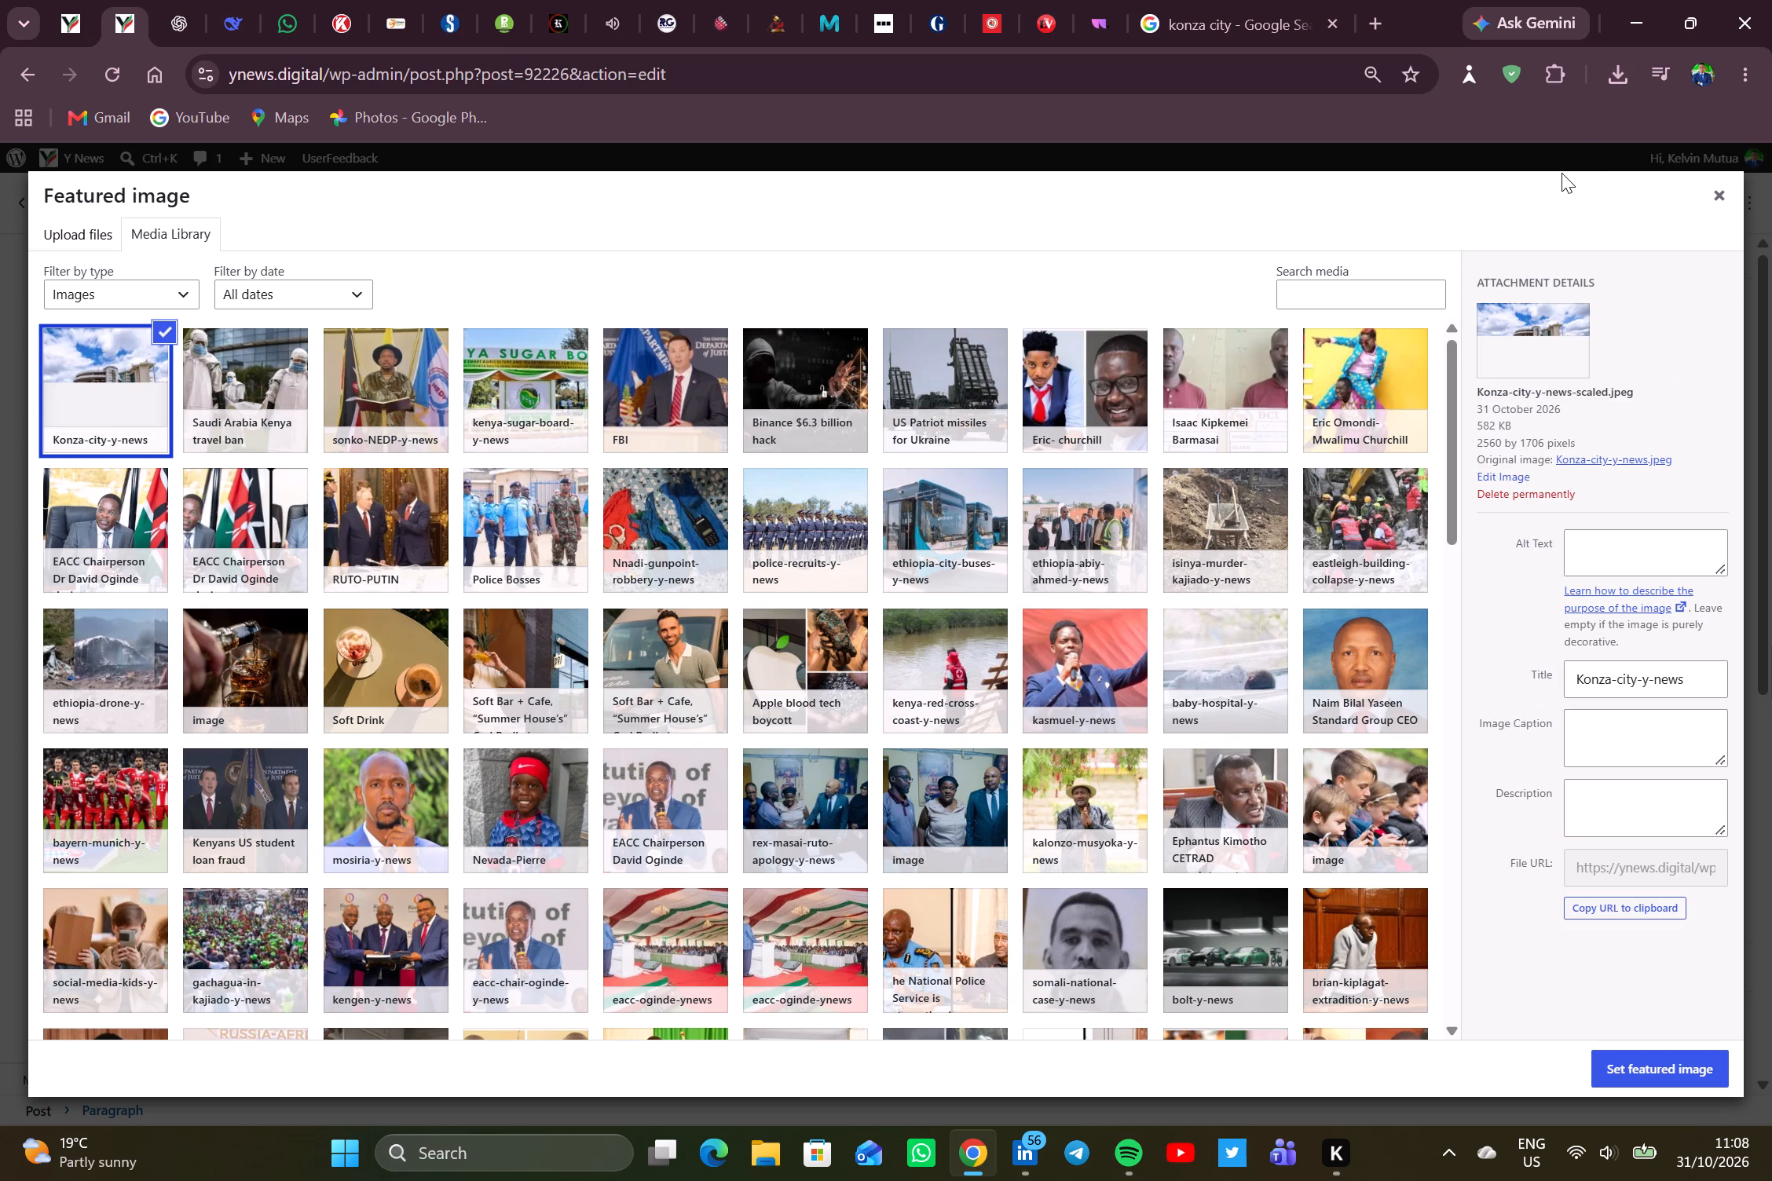
pyautogui.click(1624, 76)
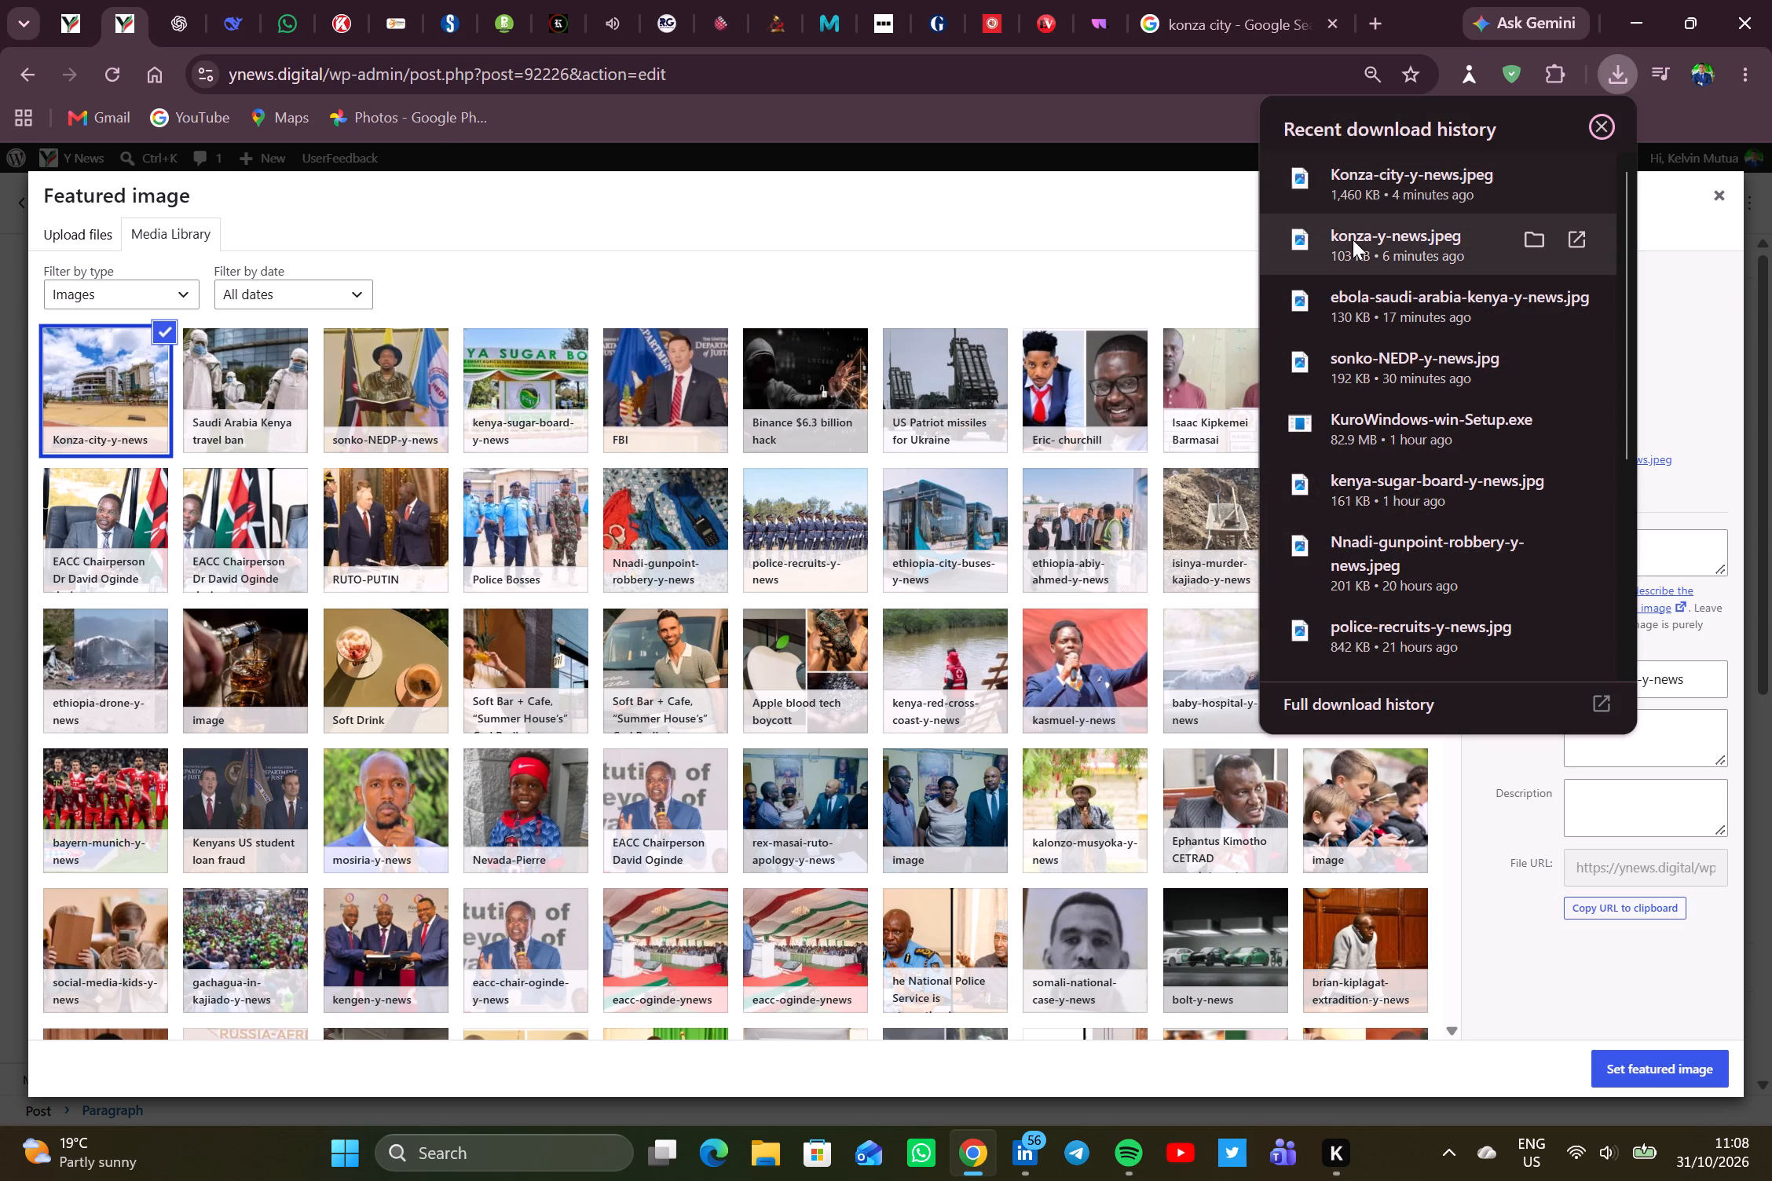
pyautogui.moveTo(1353, 239); pyautogui.dragTo(693, 467)
pyautogui.click(1005, 218)
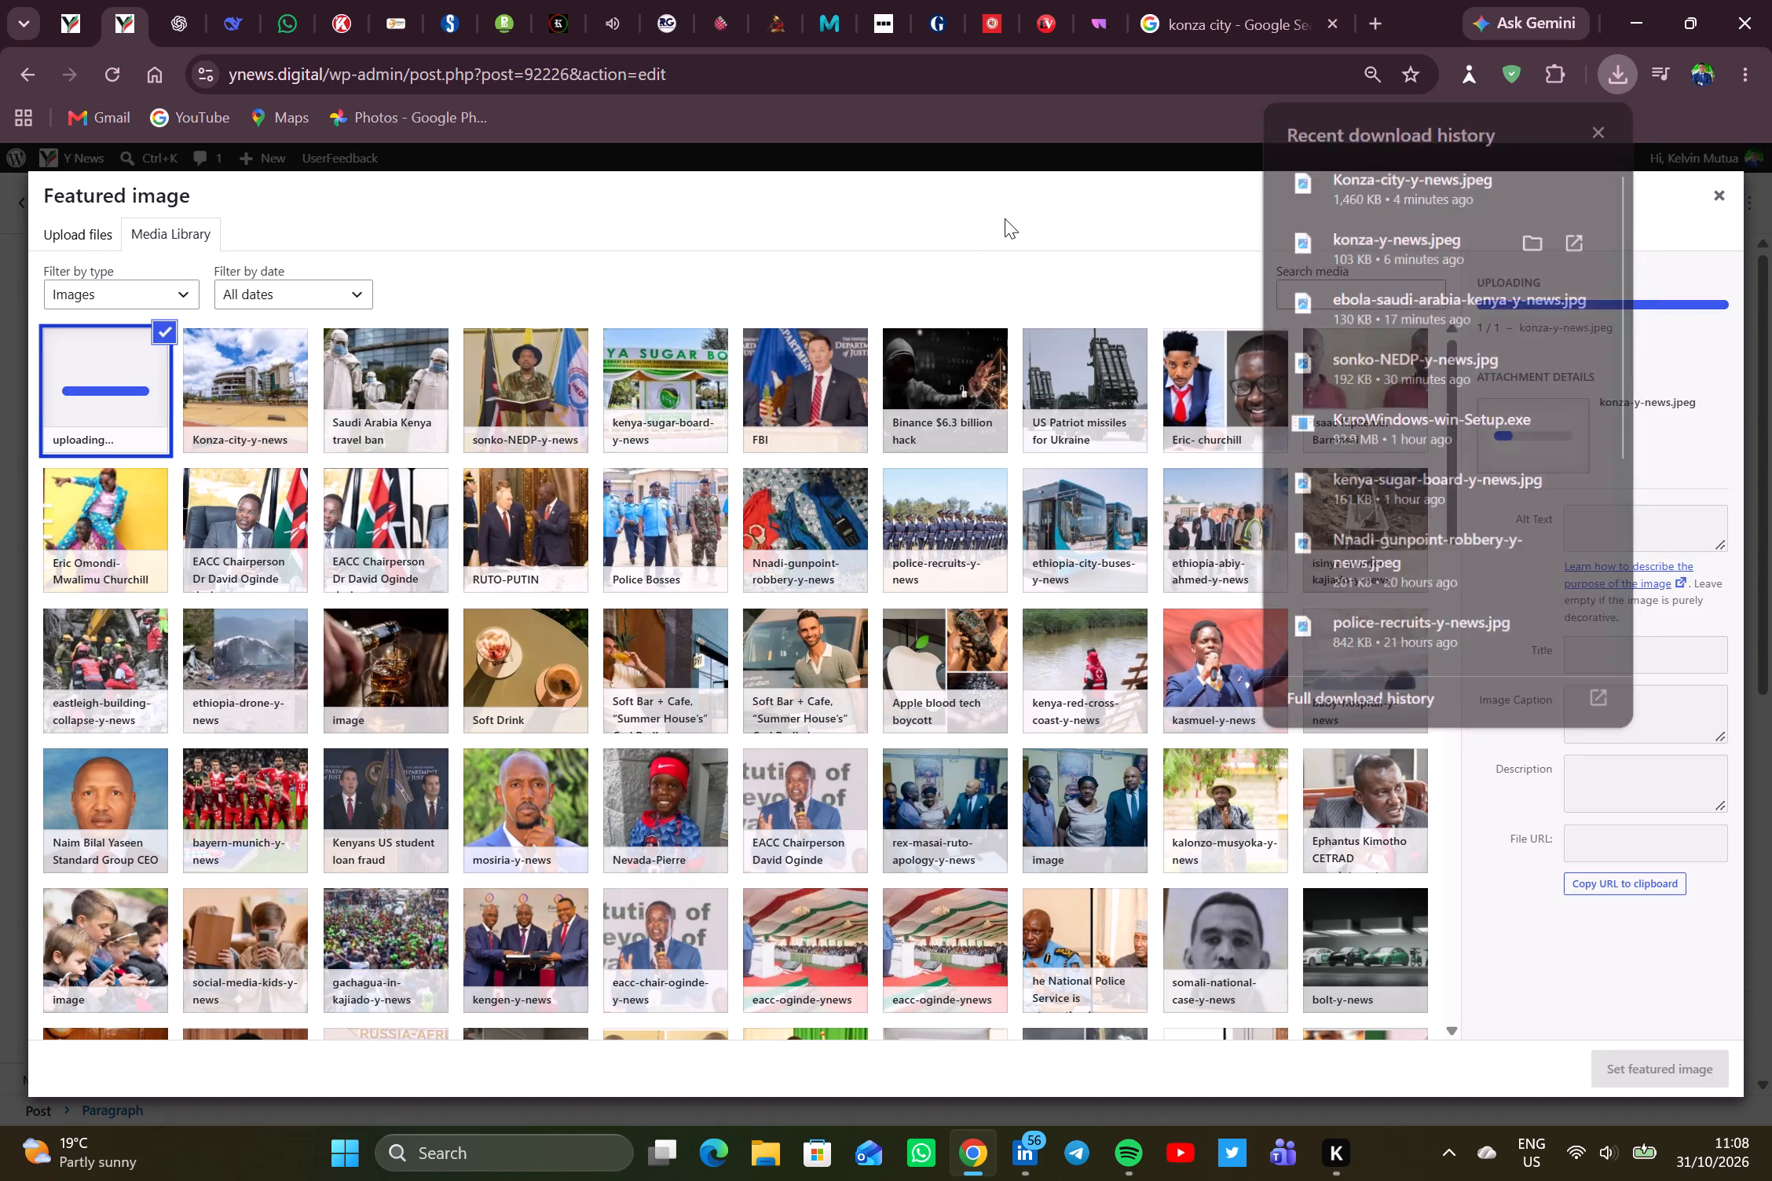
# From the "konza city" image results, save The Kenyan Wall Street's aerial road photo to Downloads as Konza-City-y-news.
pyautogui.click(1264, 0)
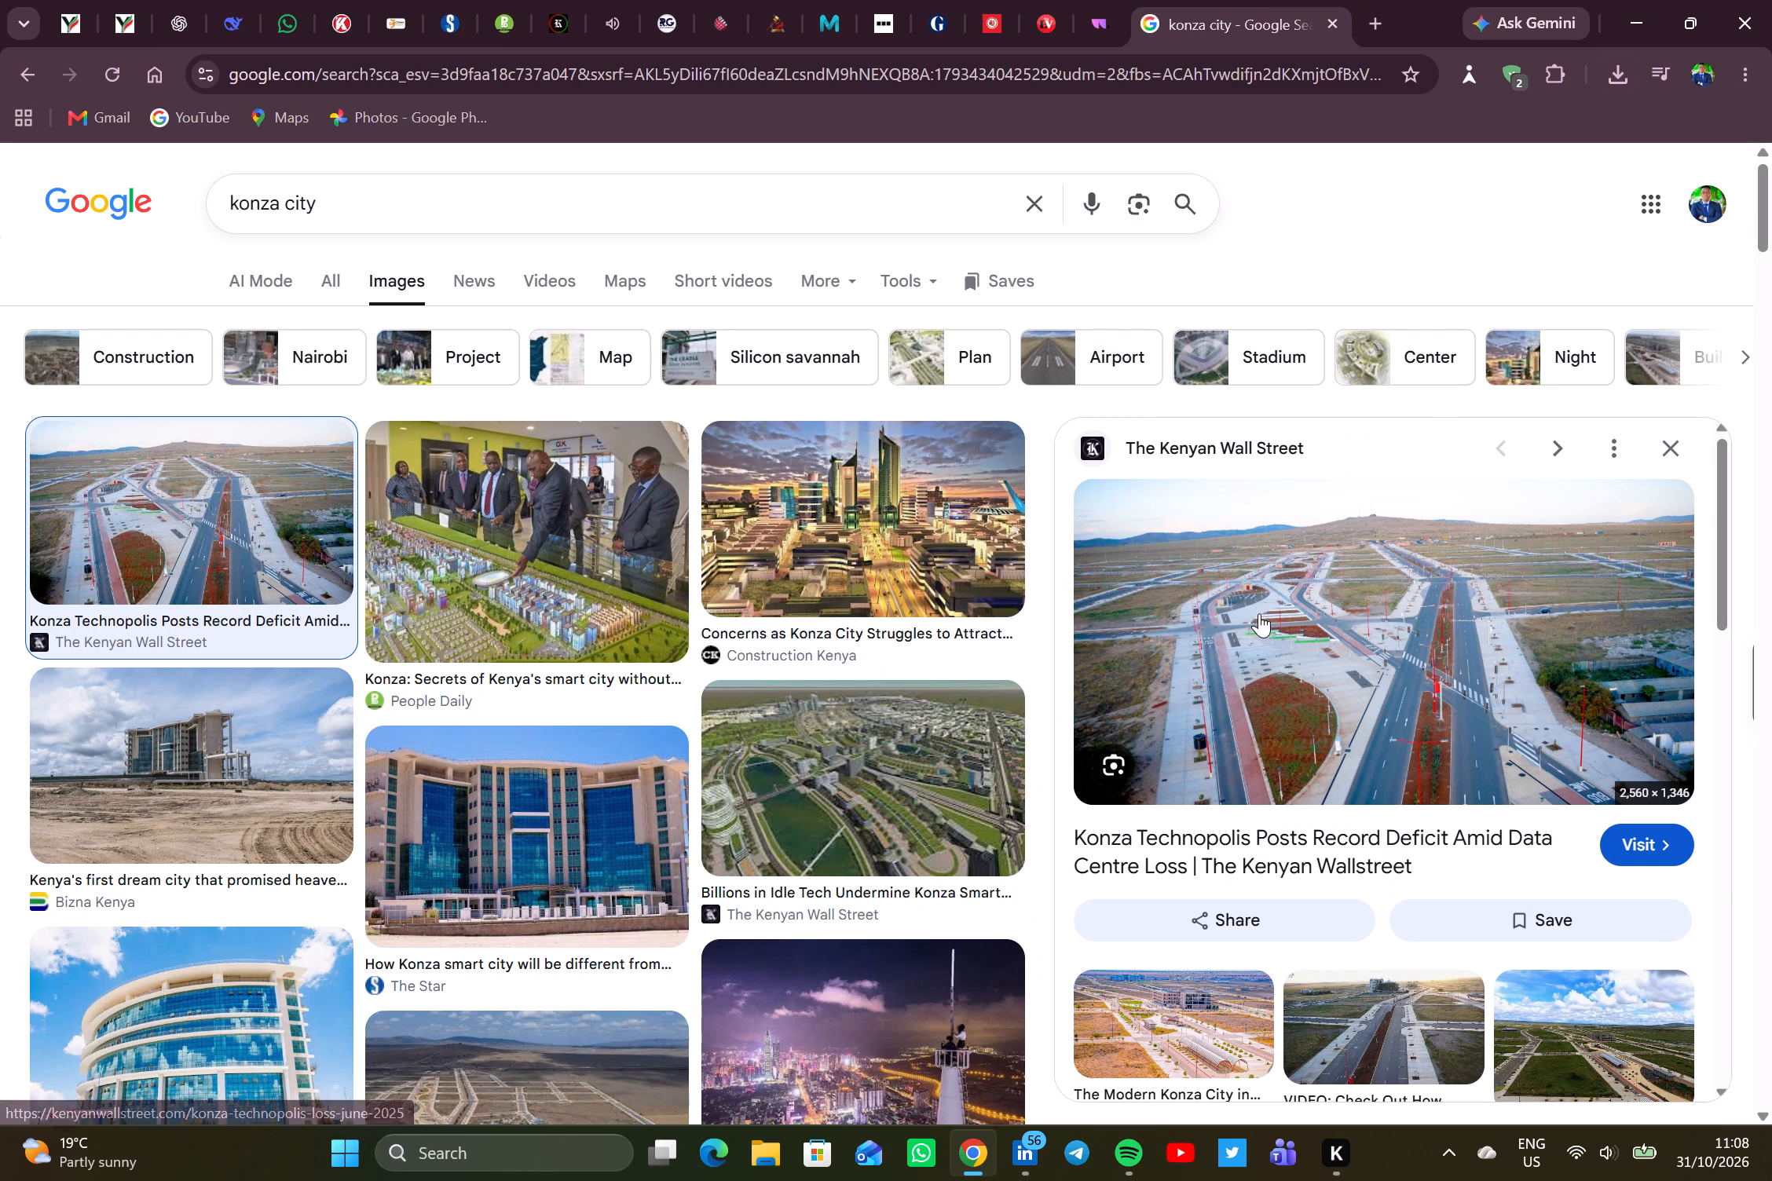
pyautogui.scroll(-2, 1280, 689)
pyautogui.scroll(1, 1286, 661)
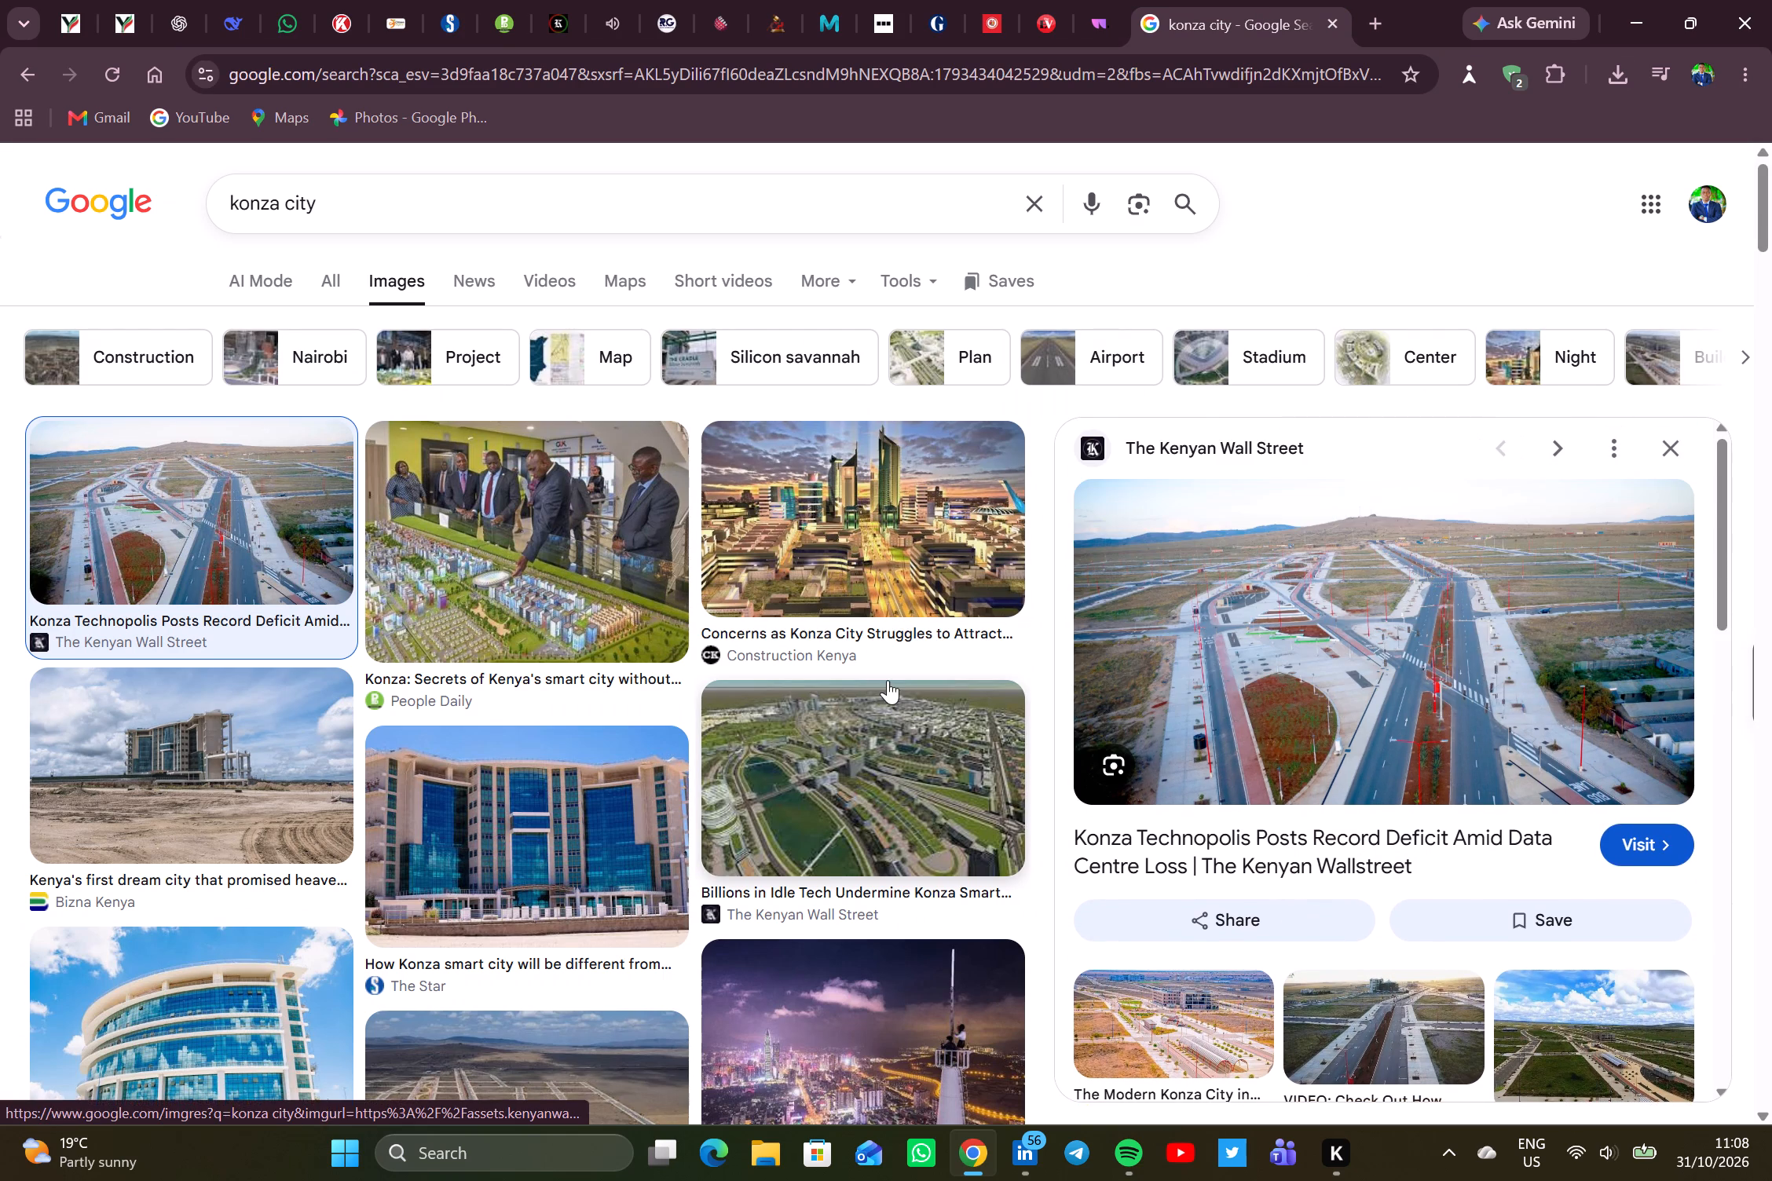
pyautogui.scroll(-3, 888, 680)
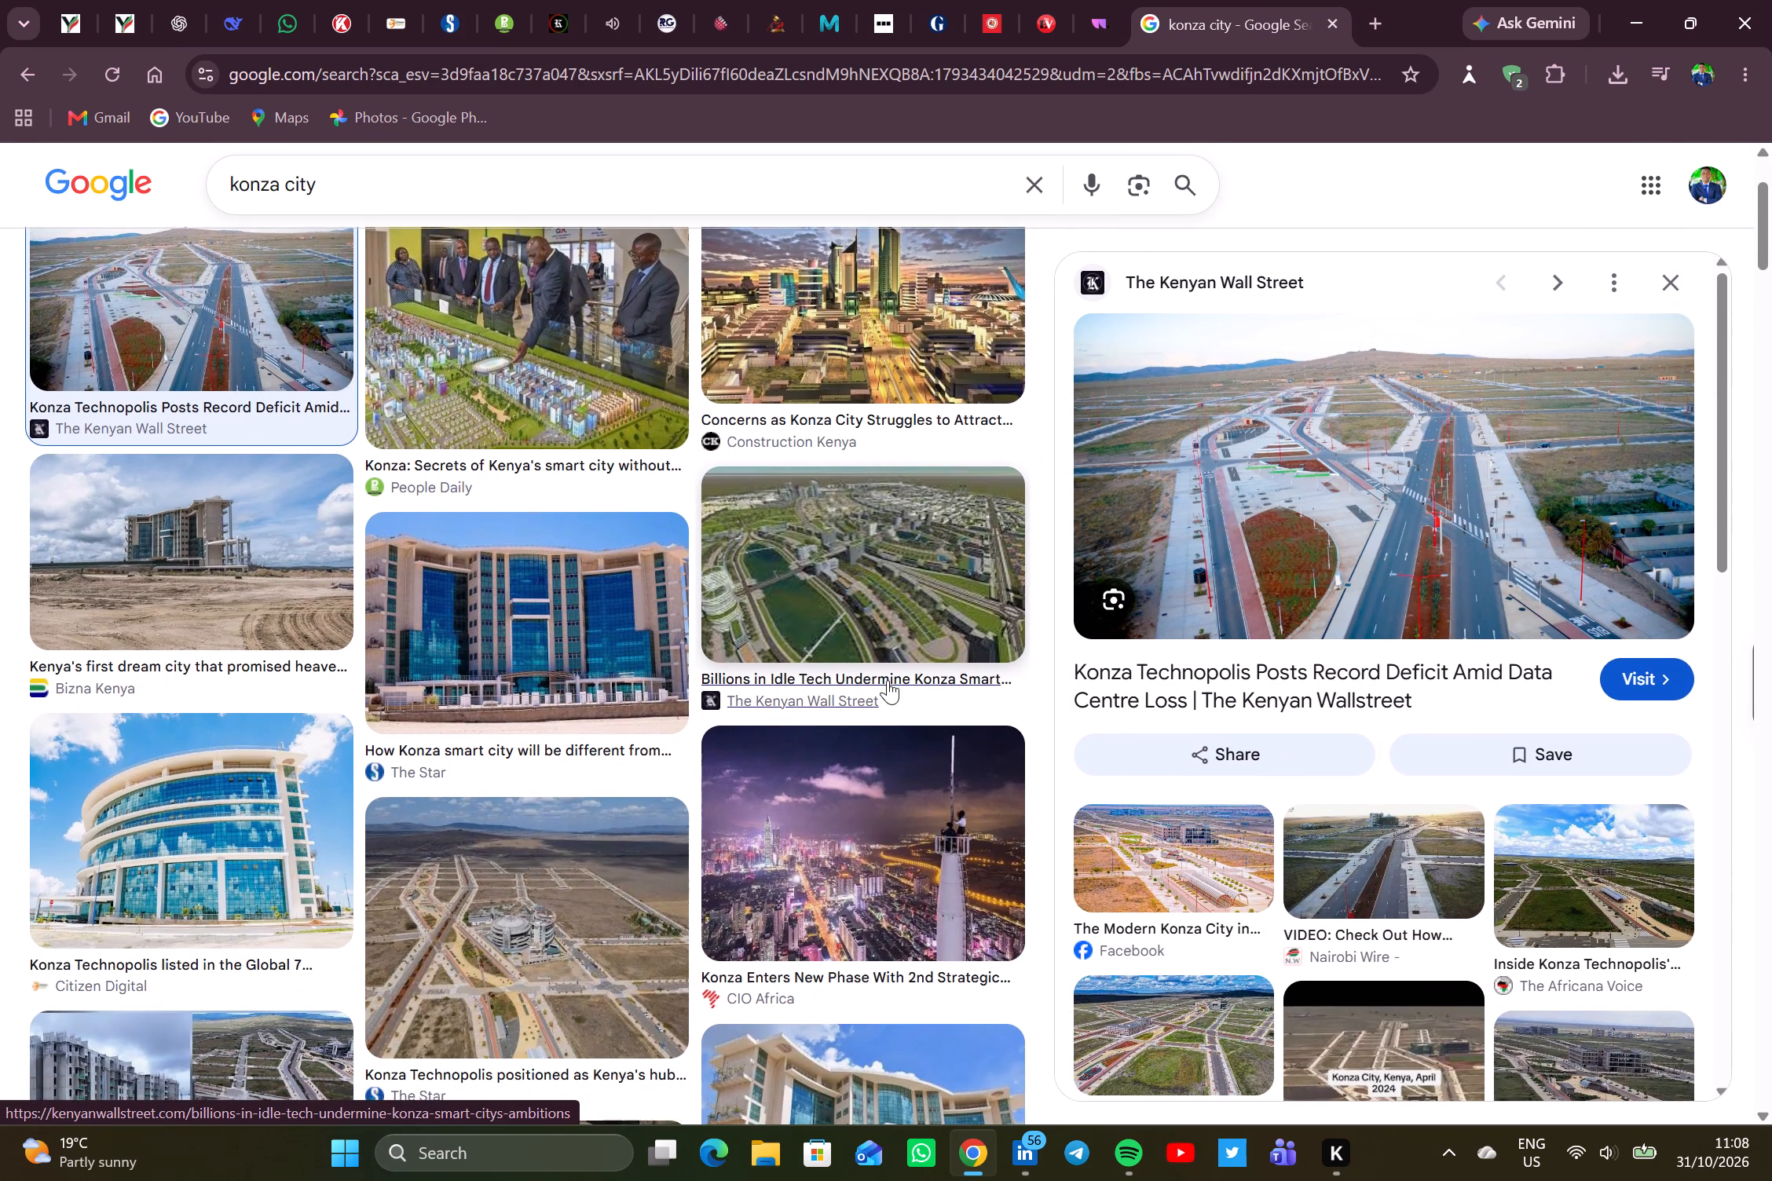
pyautogui.scroll(-1, 888, 680)
pyautogui.scroll(1, 888, 680)
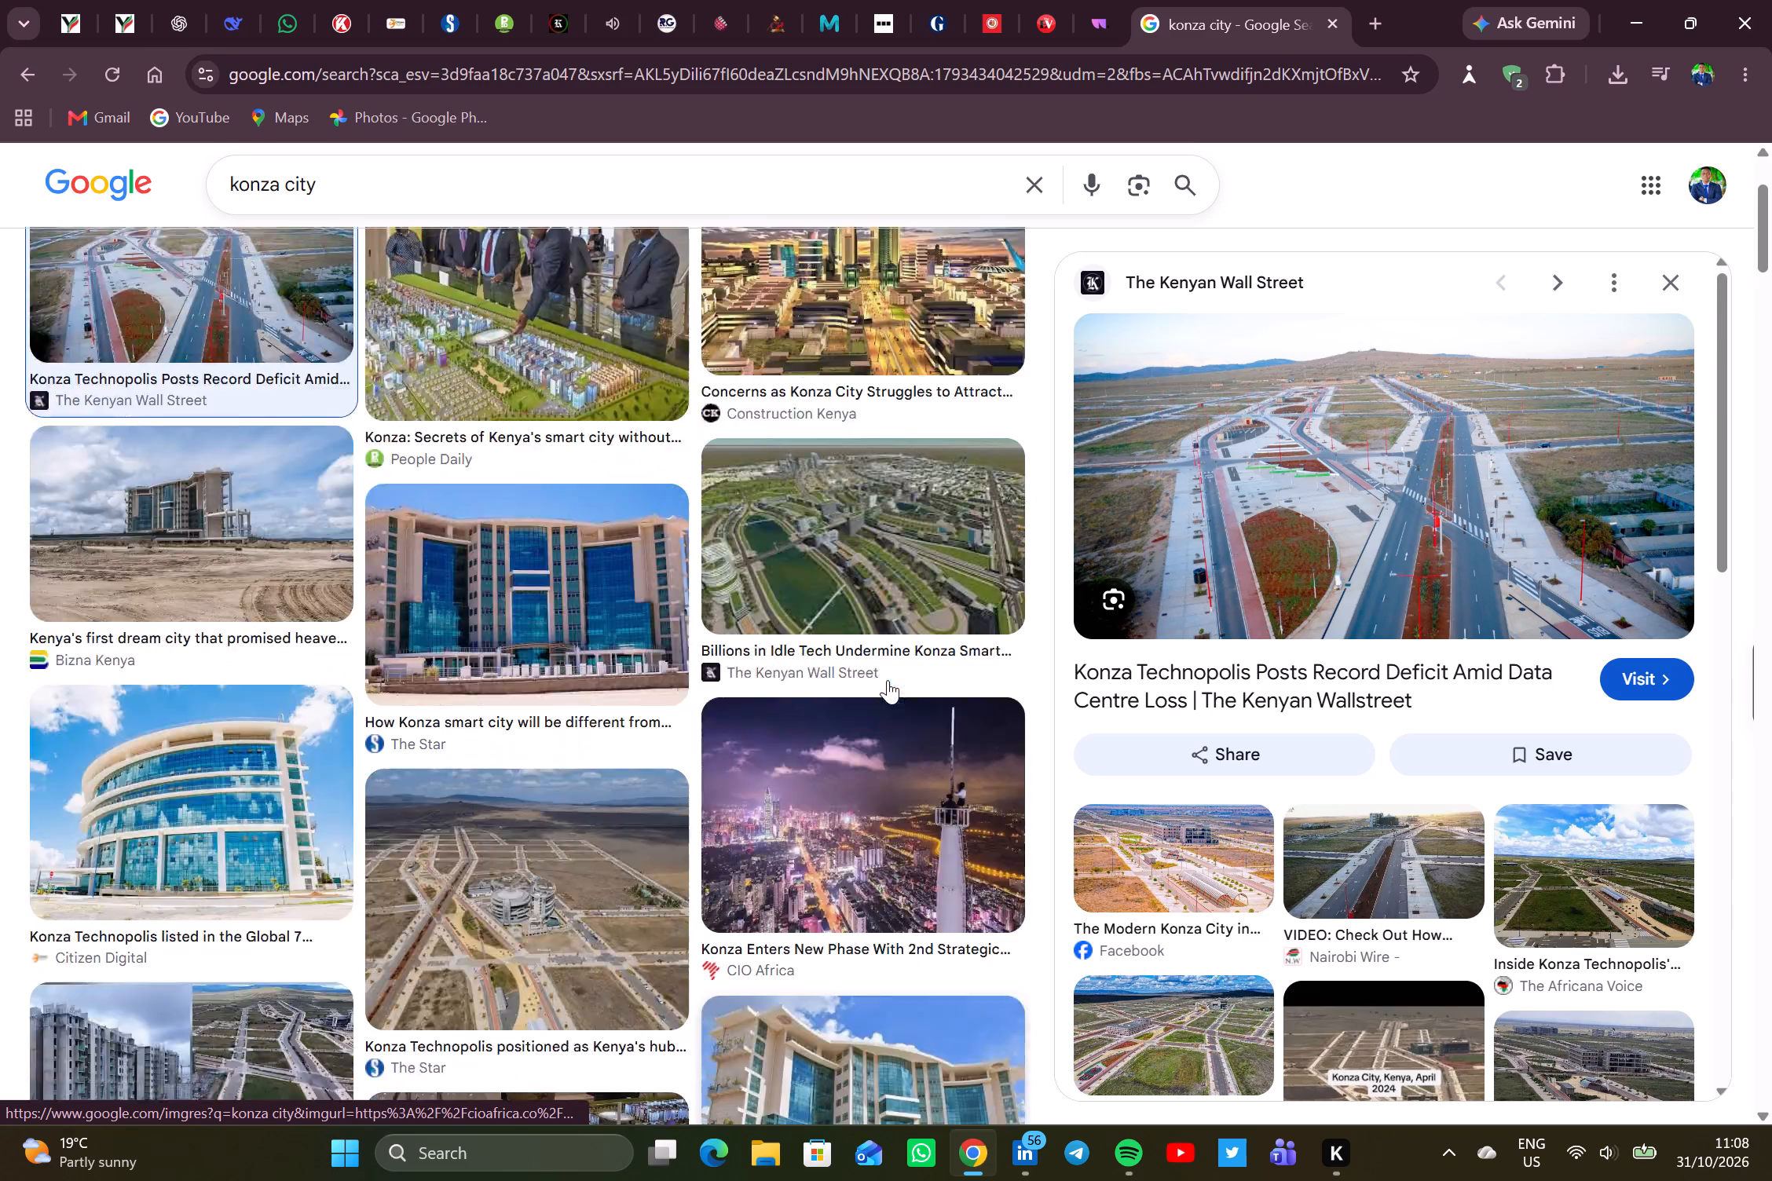
pyautogui.scroll(1, 888, 680)
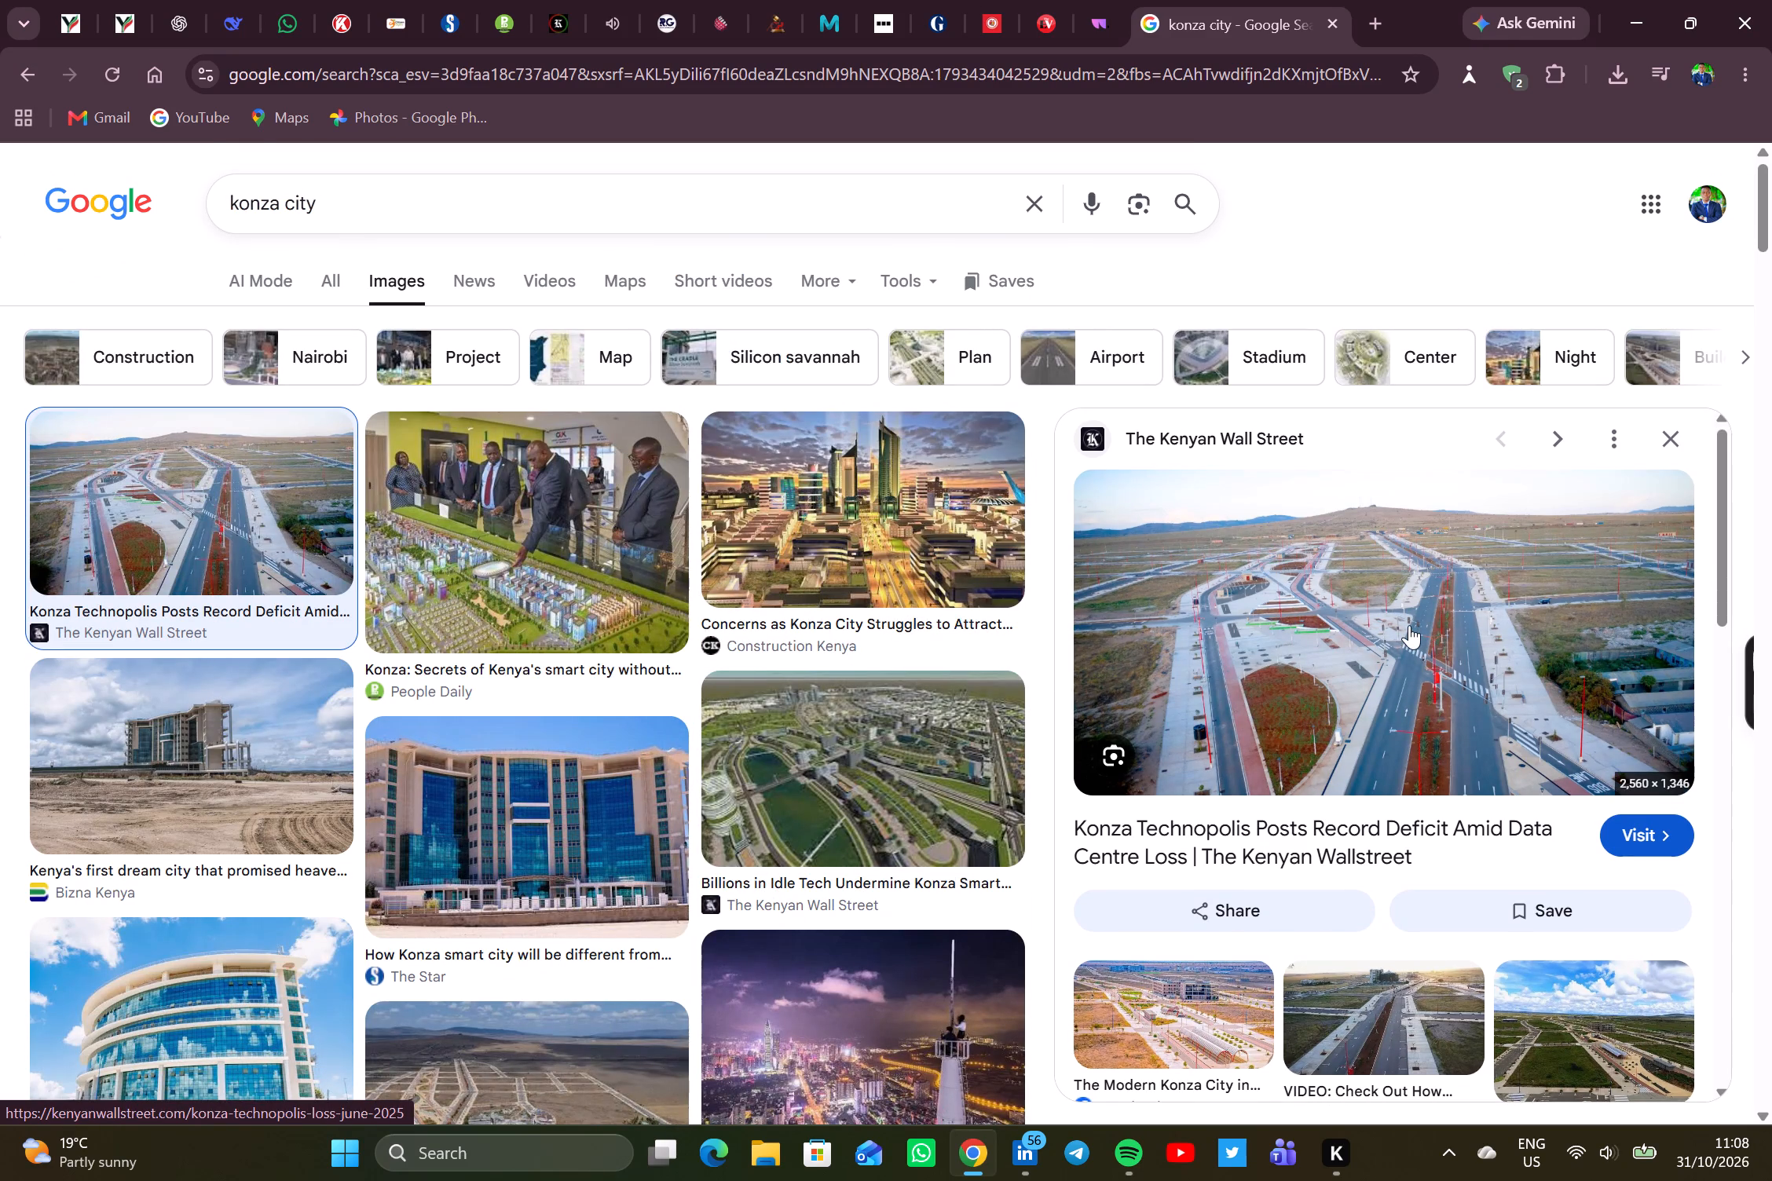
pyautogui.scroll(-9, 1409, 625)
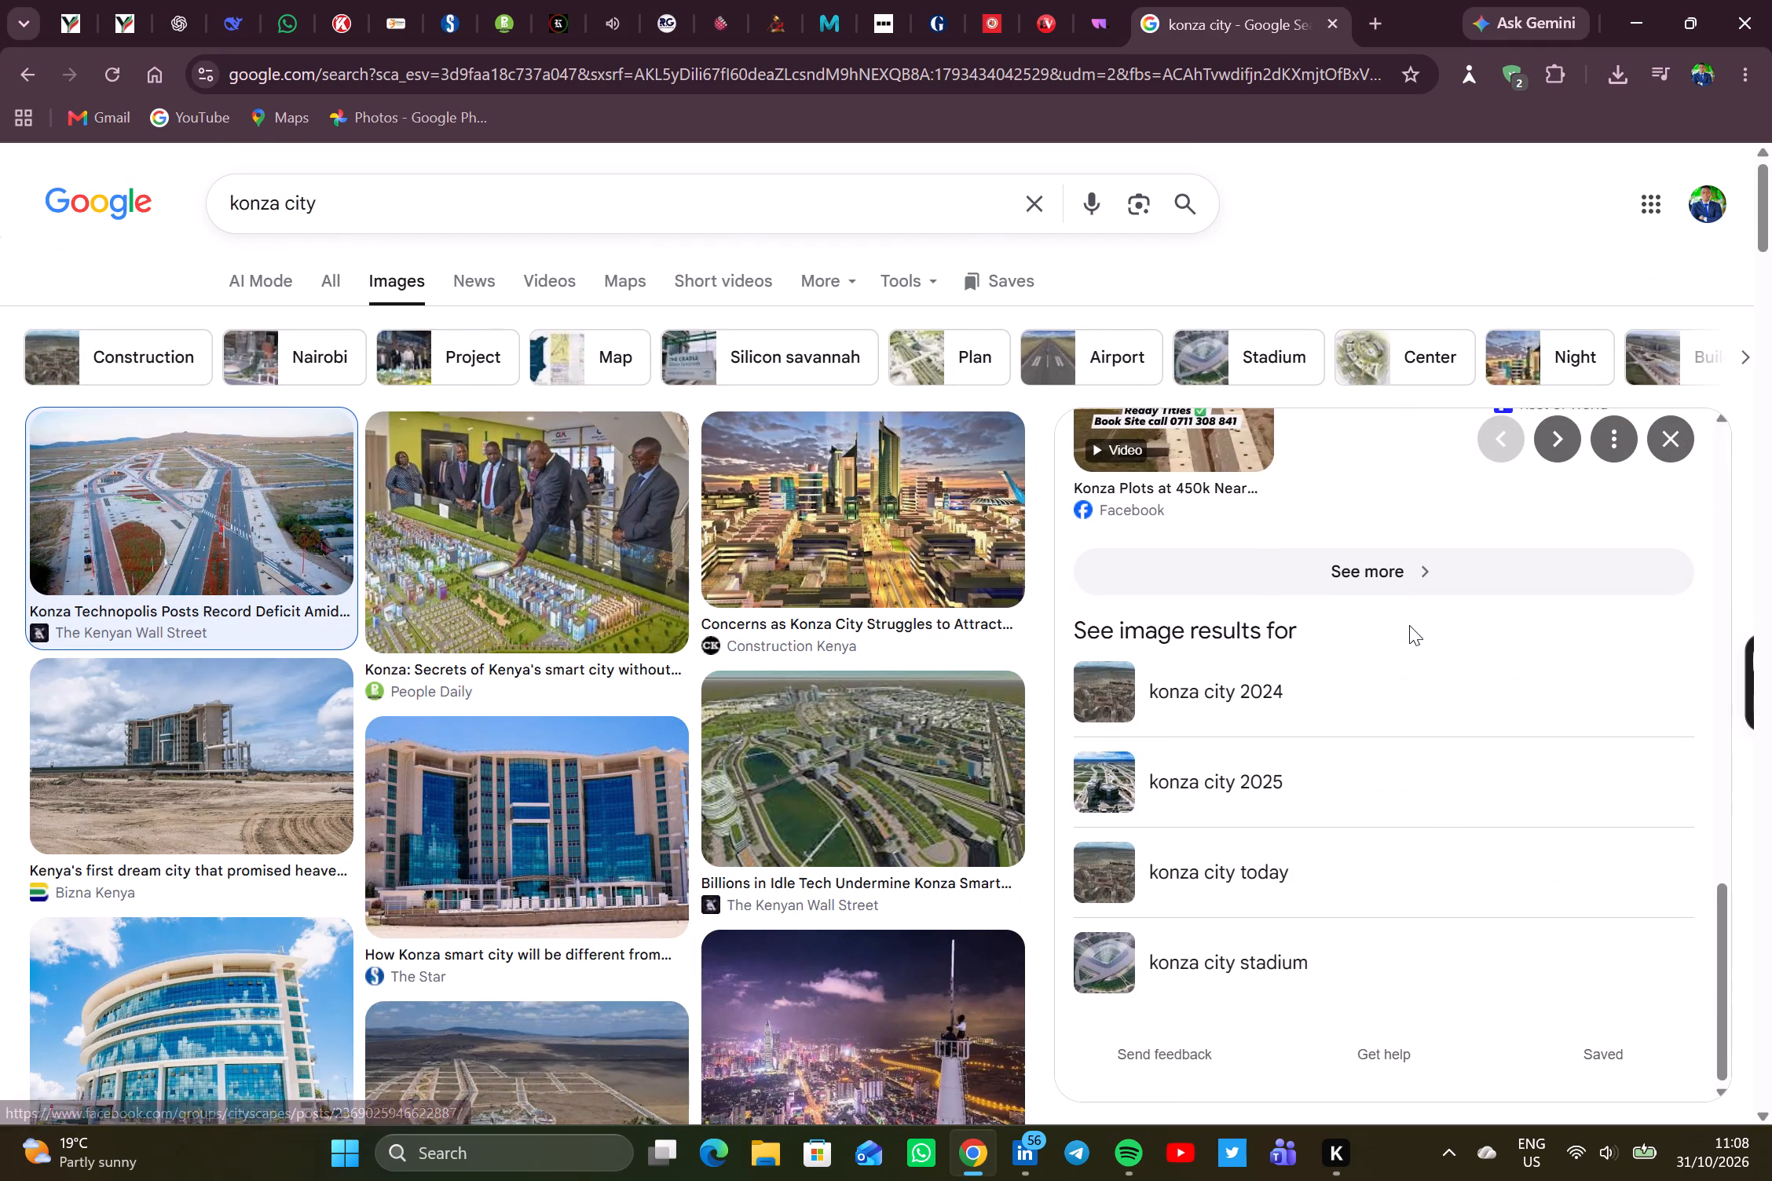
pyautogui.scroll(11, 1409, 625)
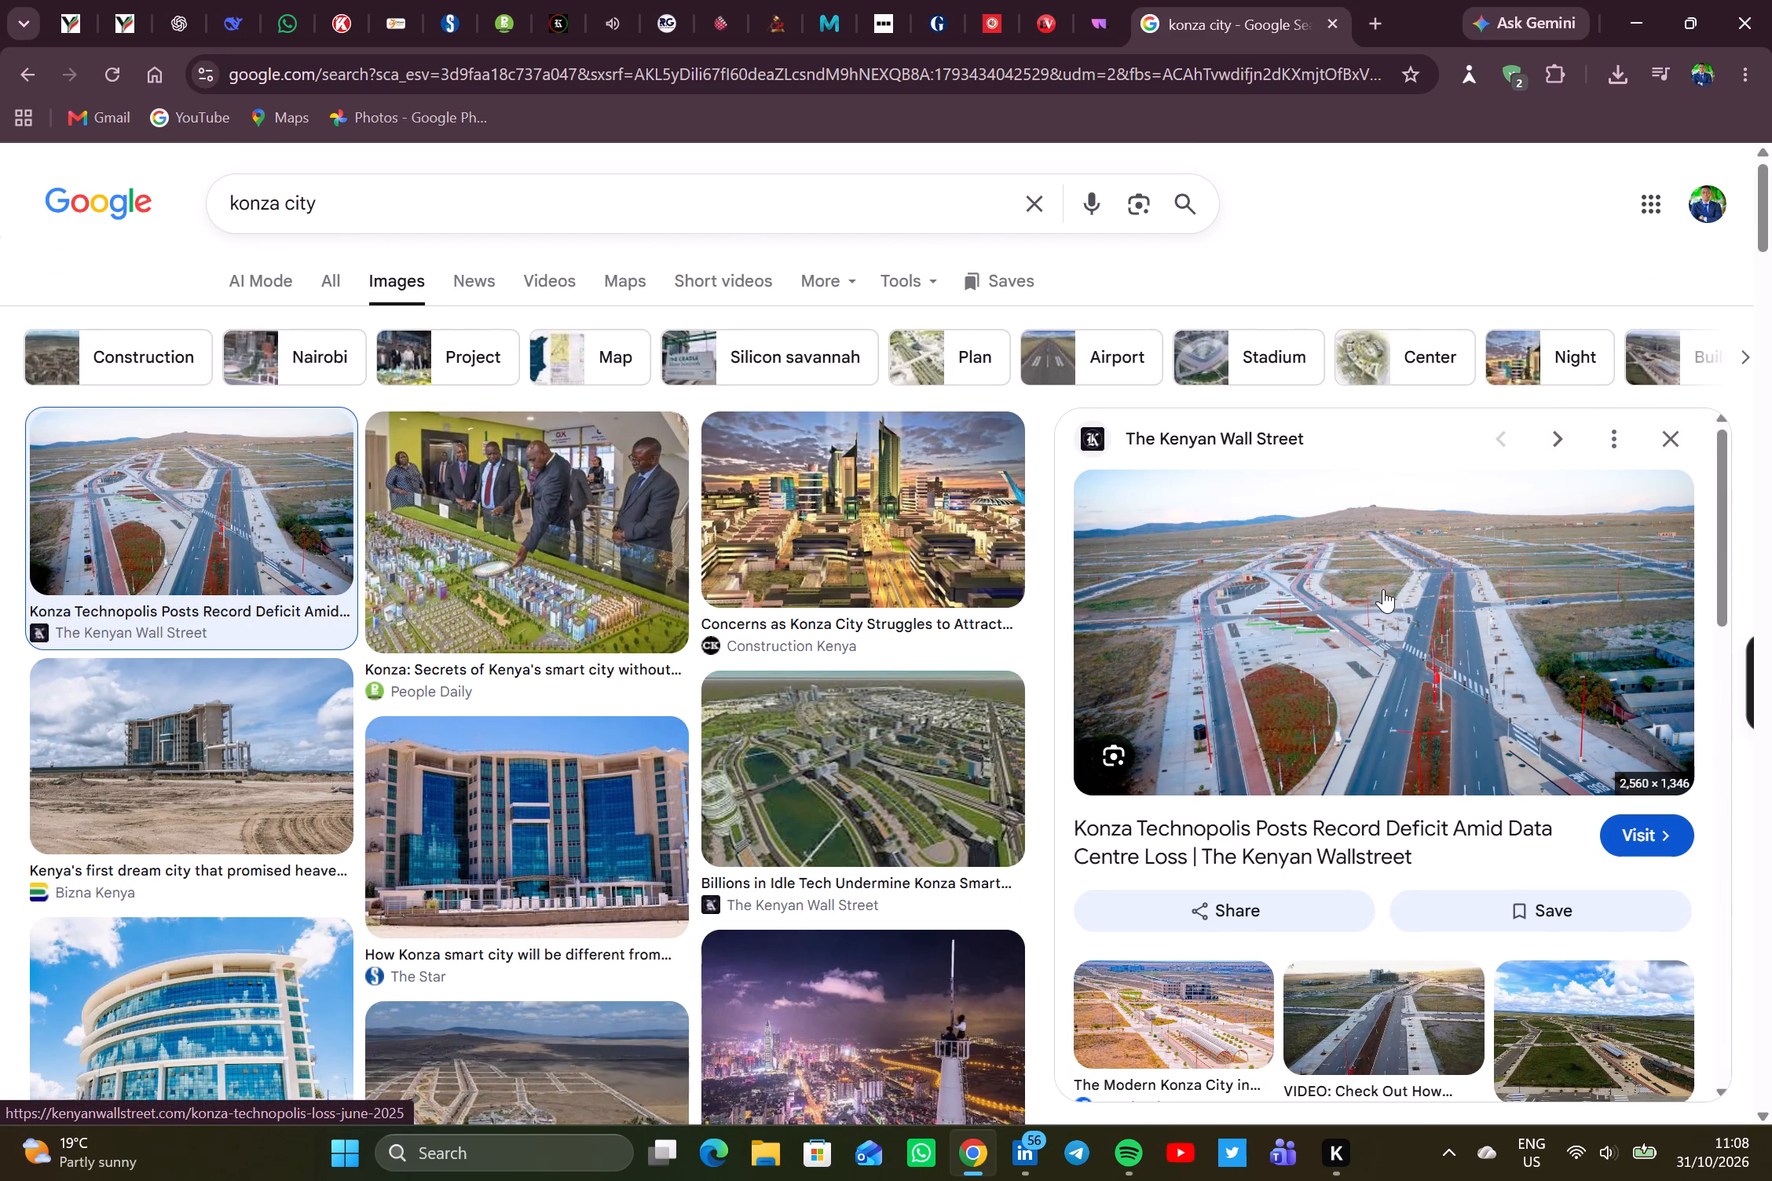
pyautogui.rightClick(1382, 586)
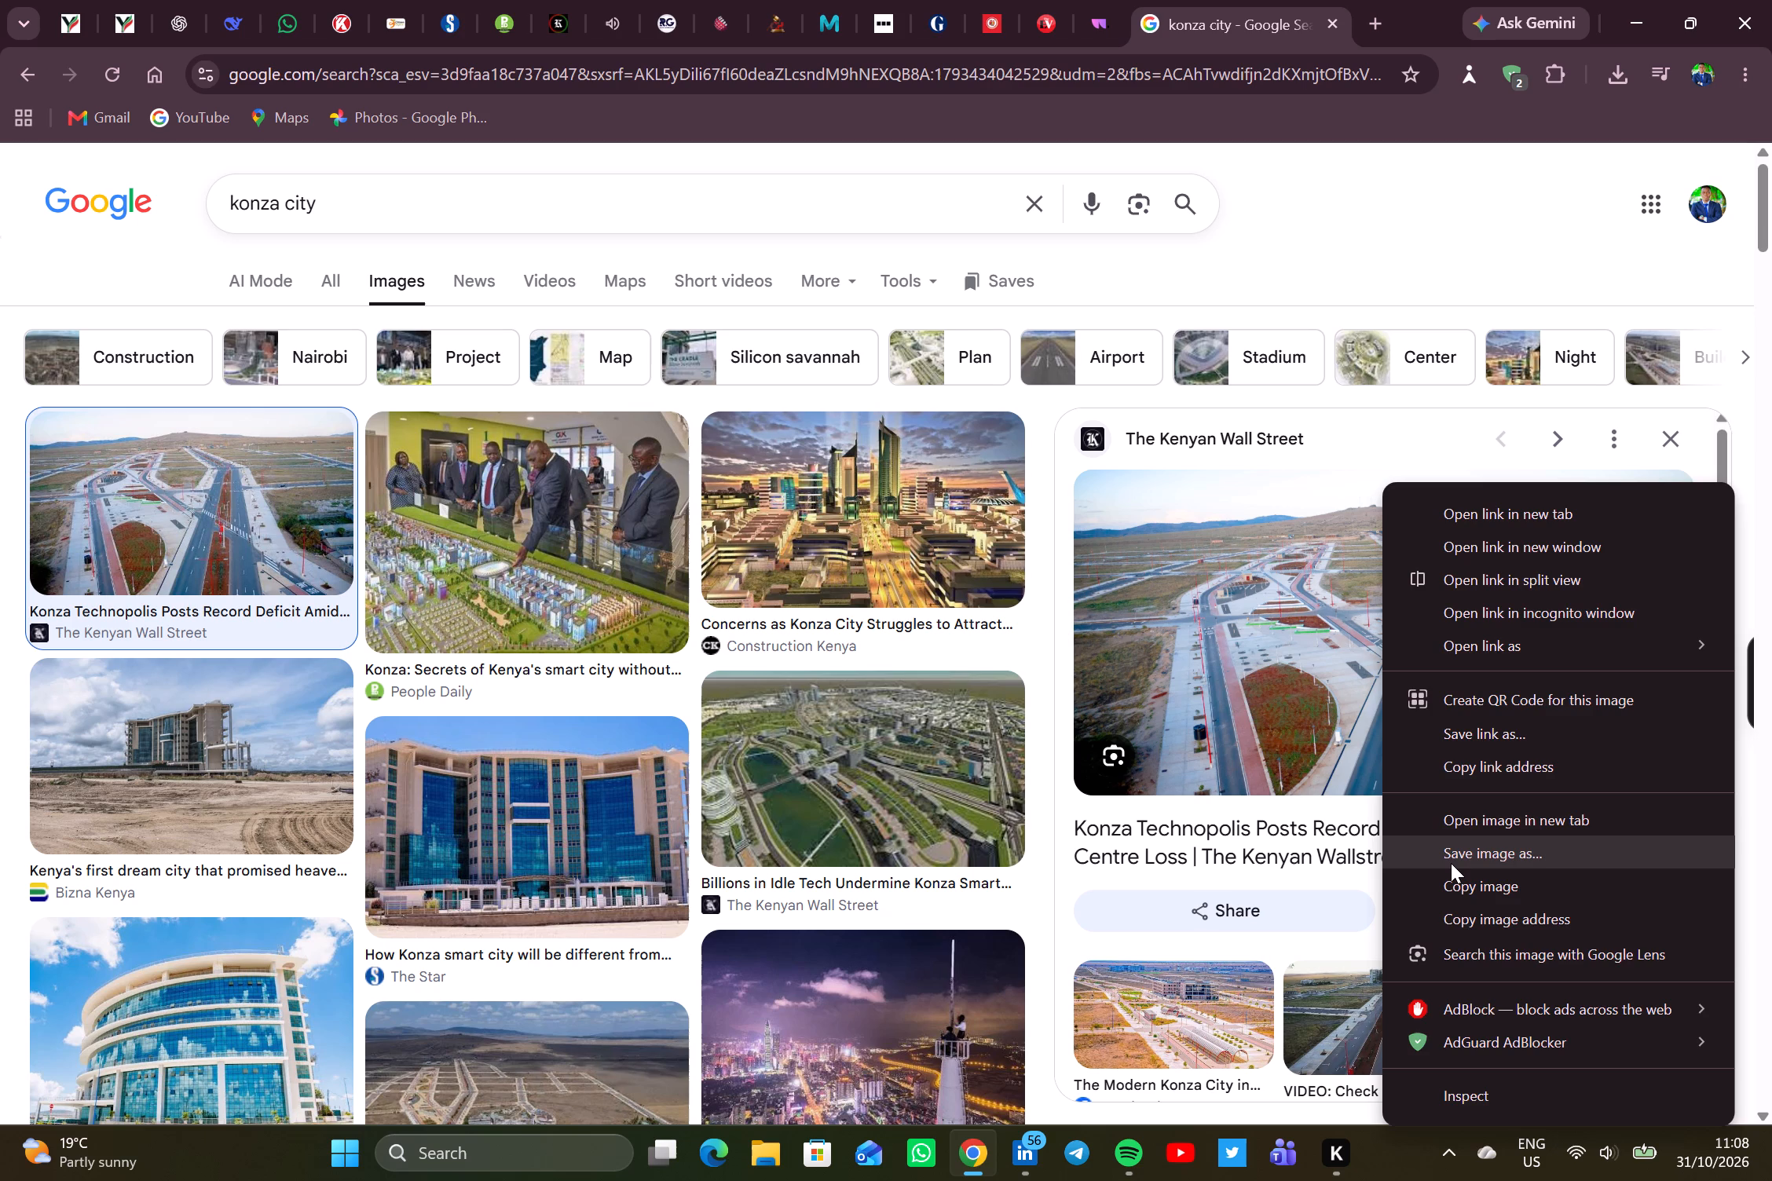
pyautogui.click(1451, 862)
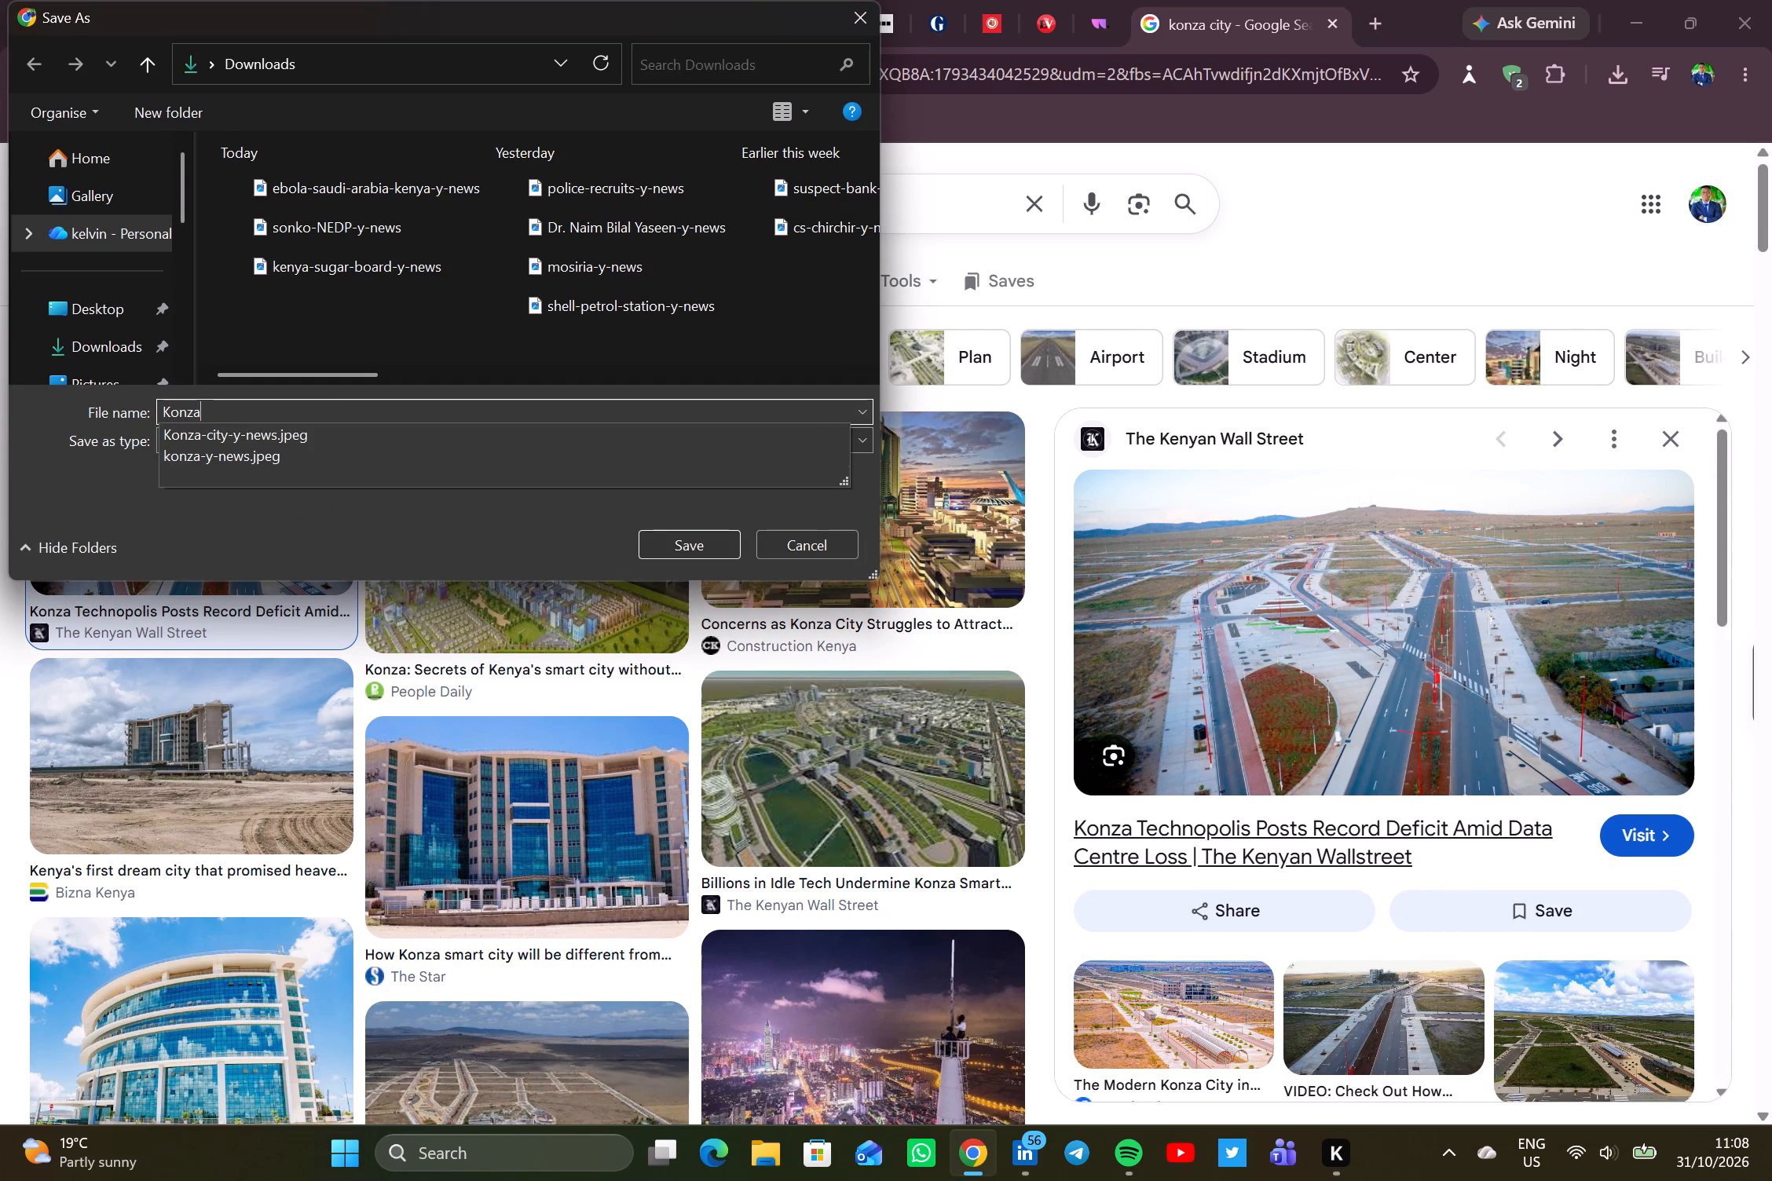
pyautogui.press('-')
pyautogui.write('ity')
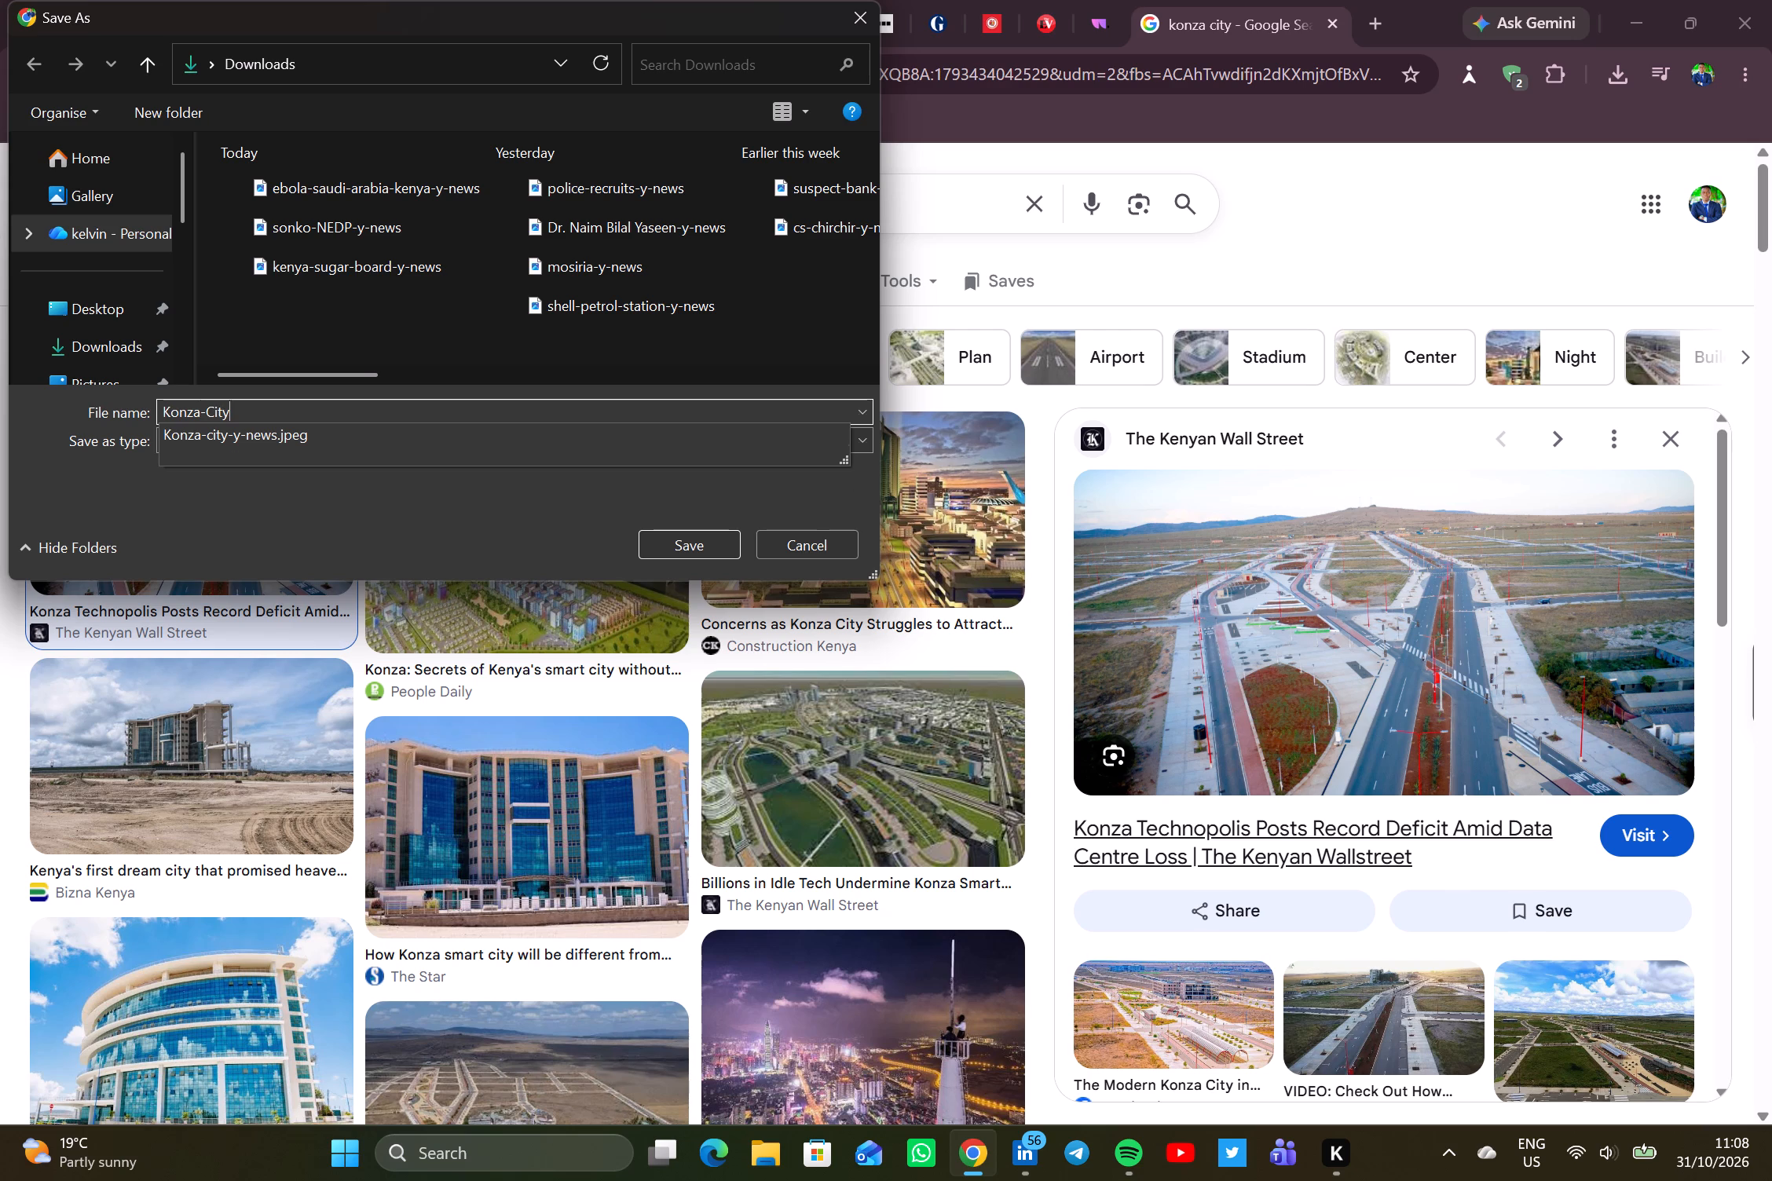
pyautogui.write('-y-')
pyautogui.write('news')
pyautogui.click(666, 543)
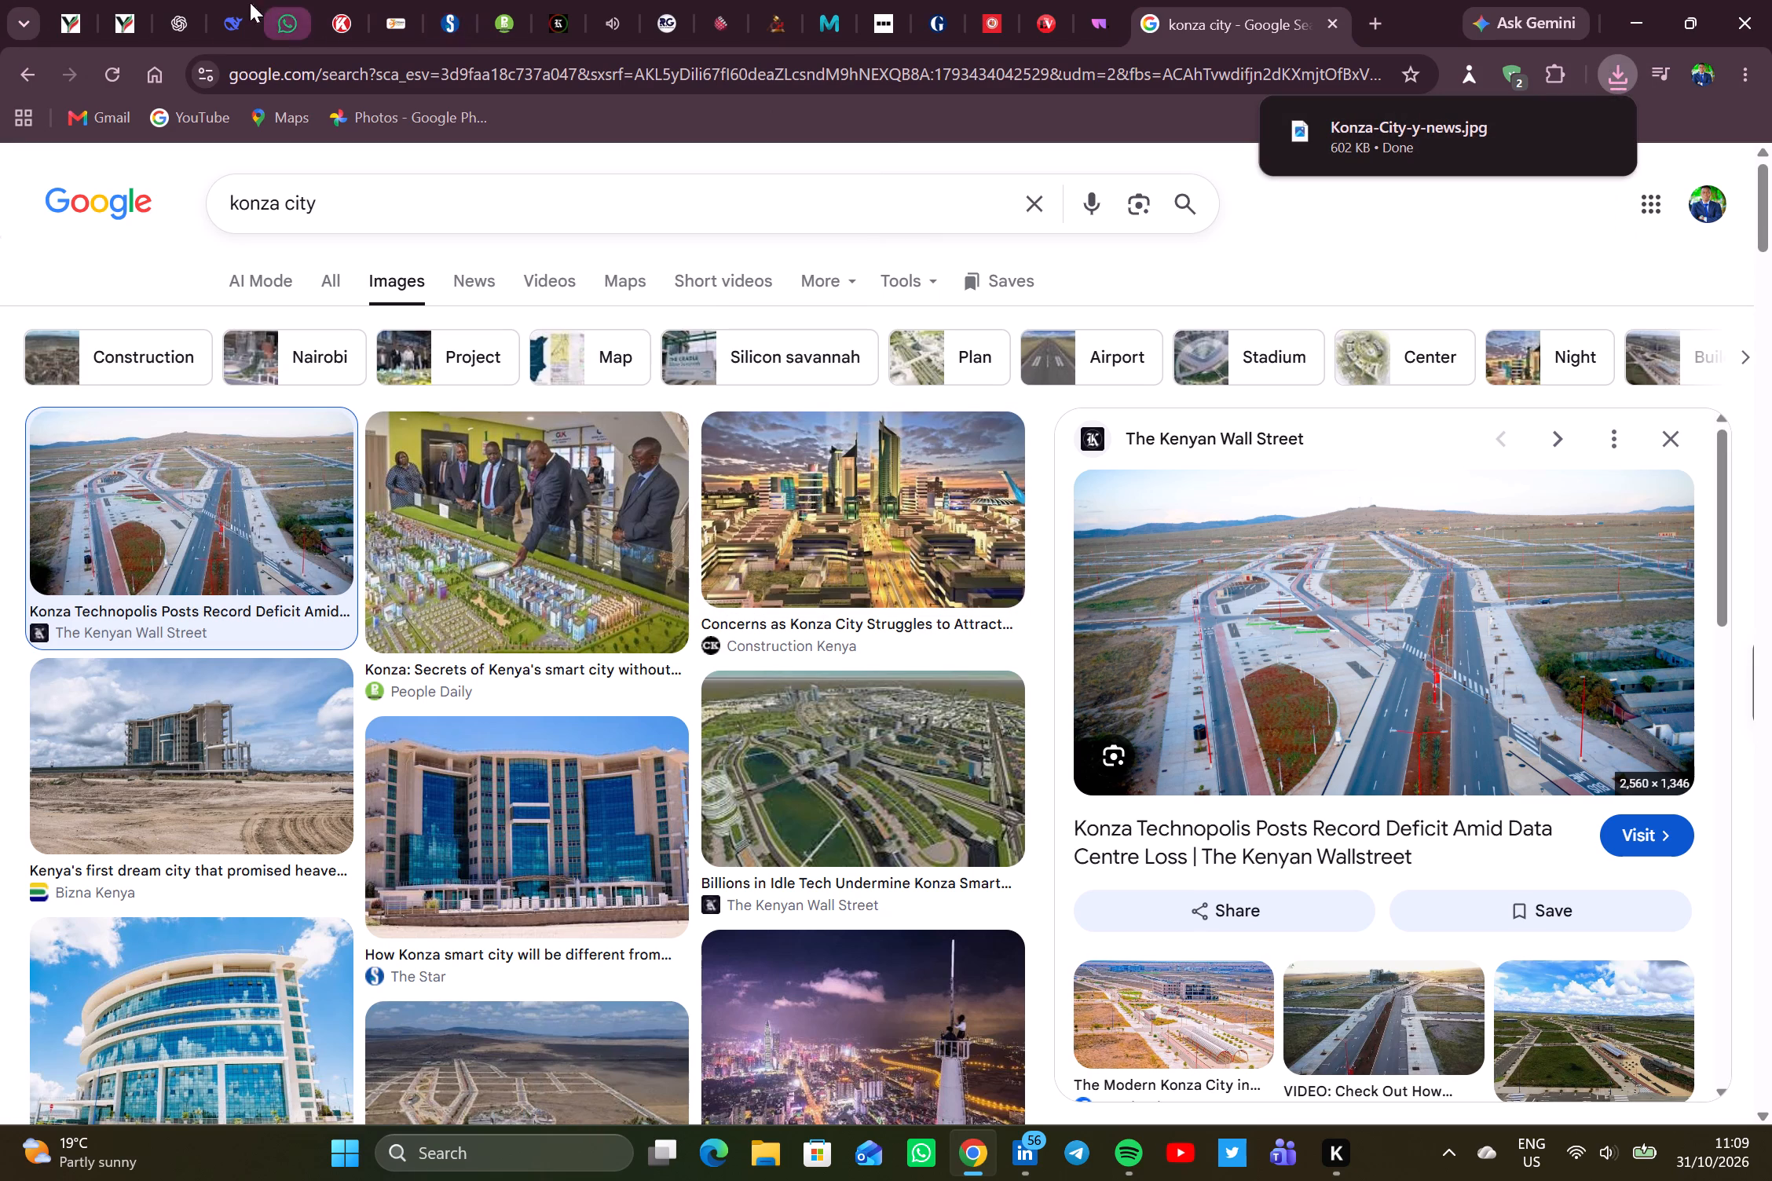
# Back in the Konza draft's featured image picker, upload Konza-City-y-news.jpg from Downloads.
pyautogui.click(124, 16)
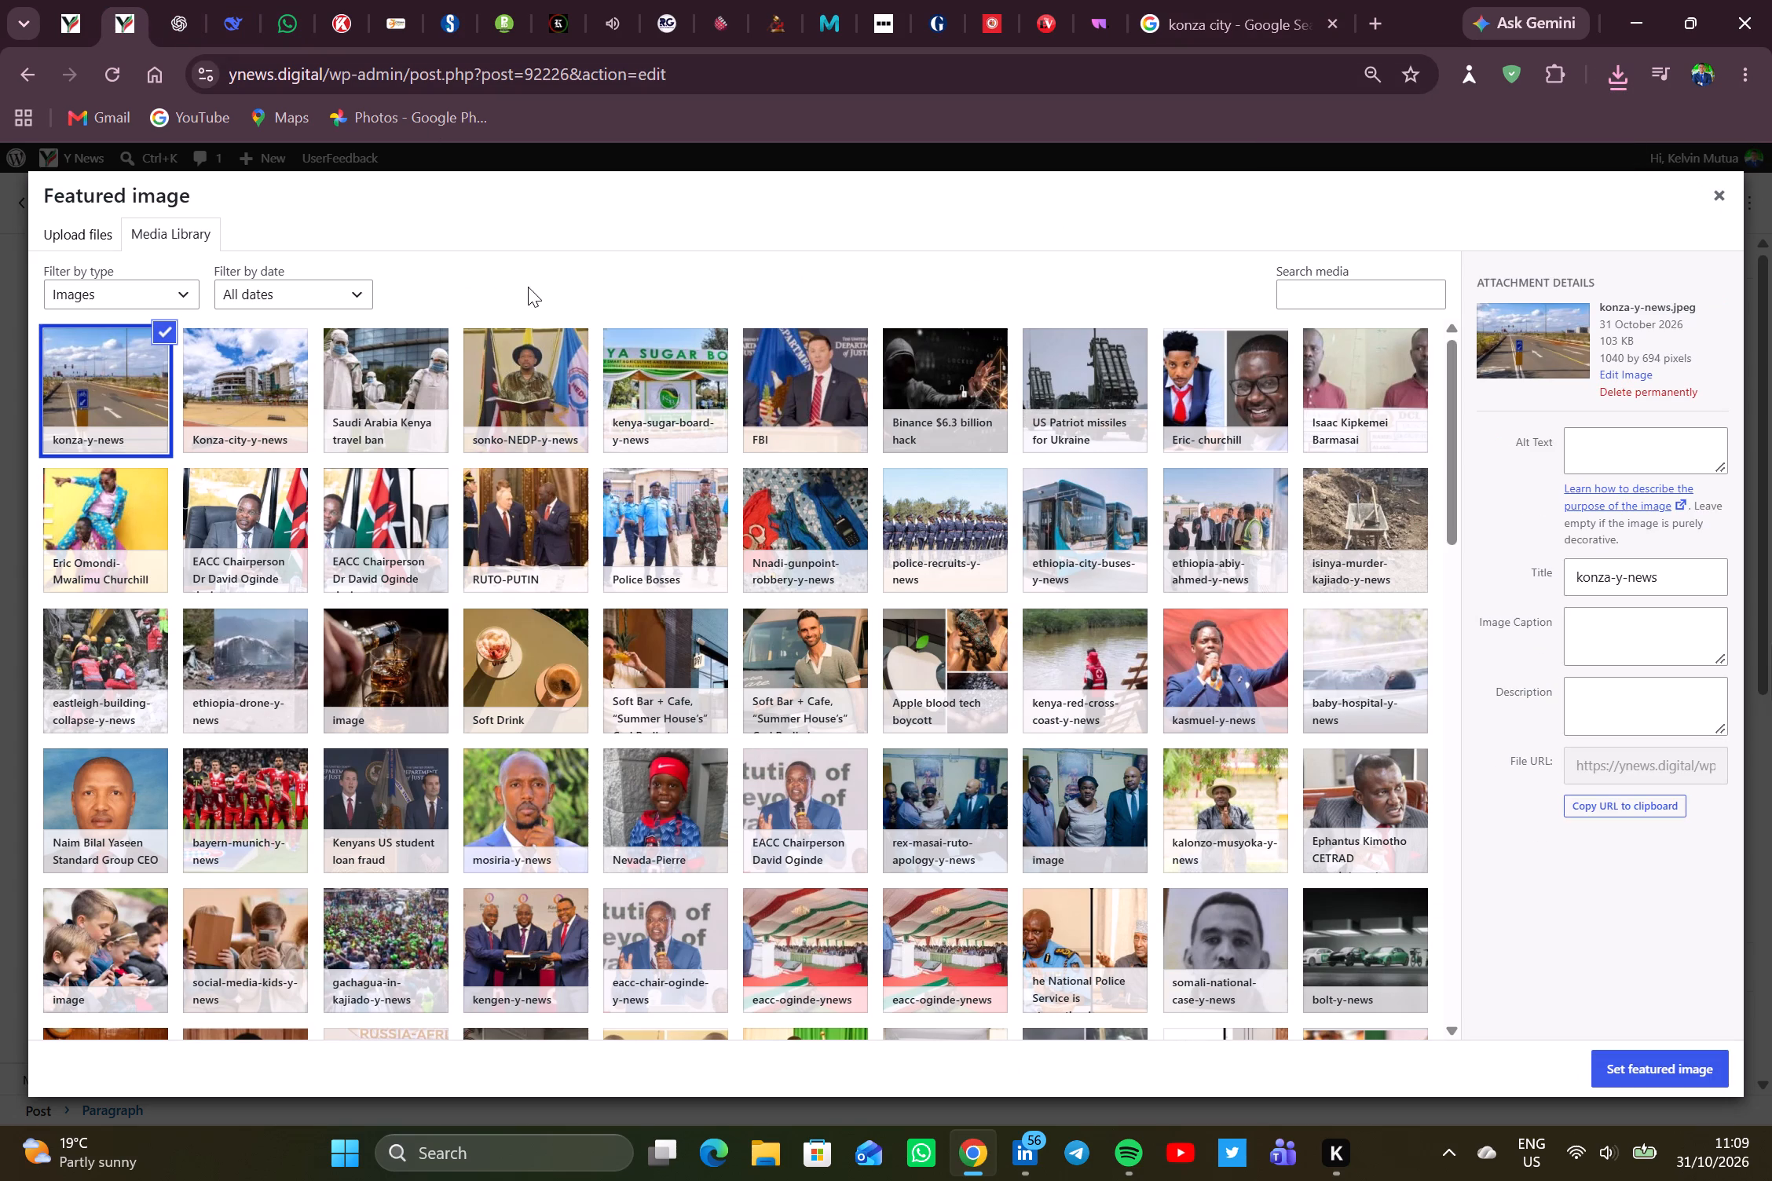
pyautogui.click(88, 227)
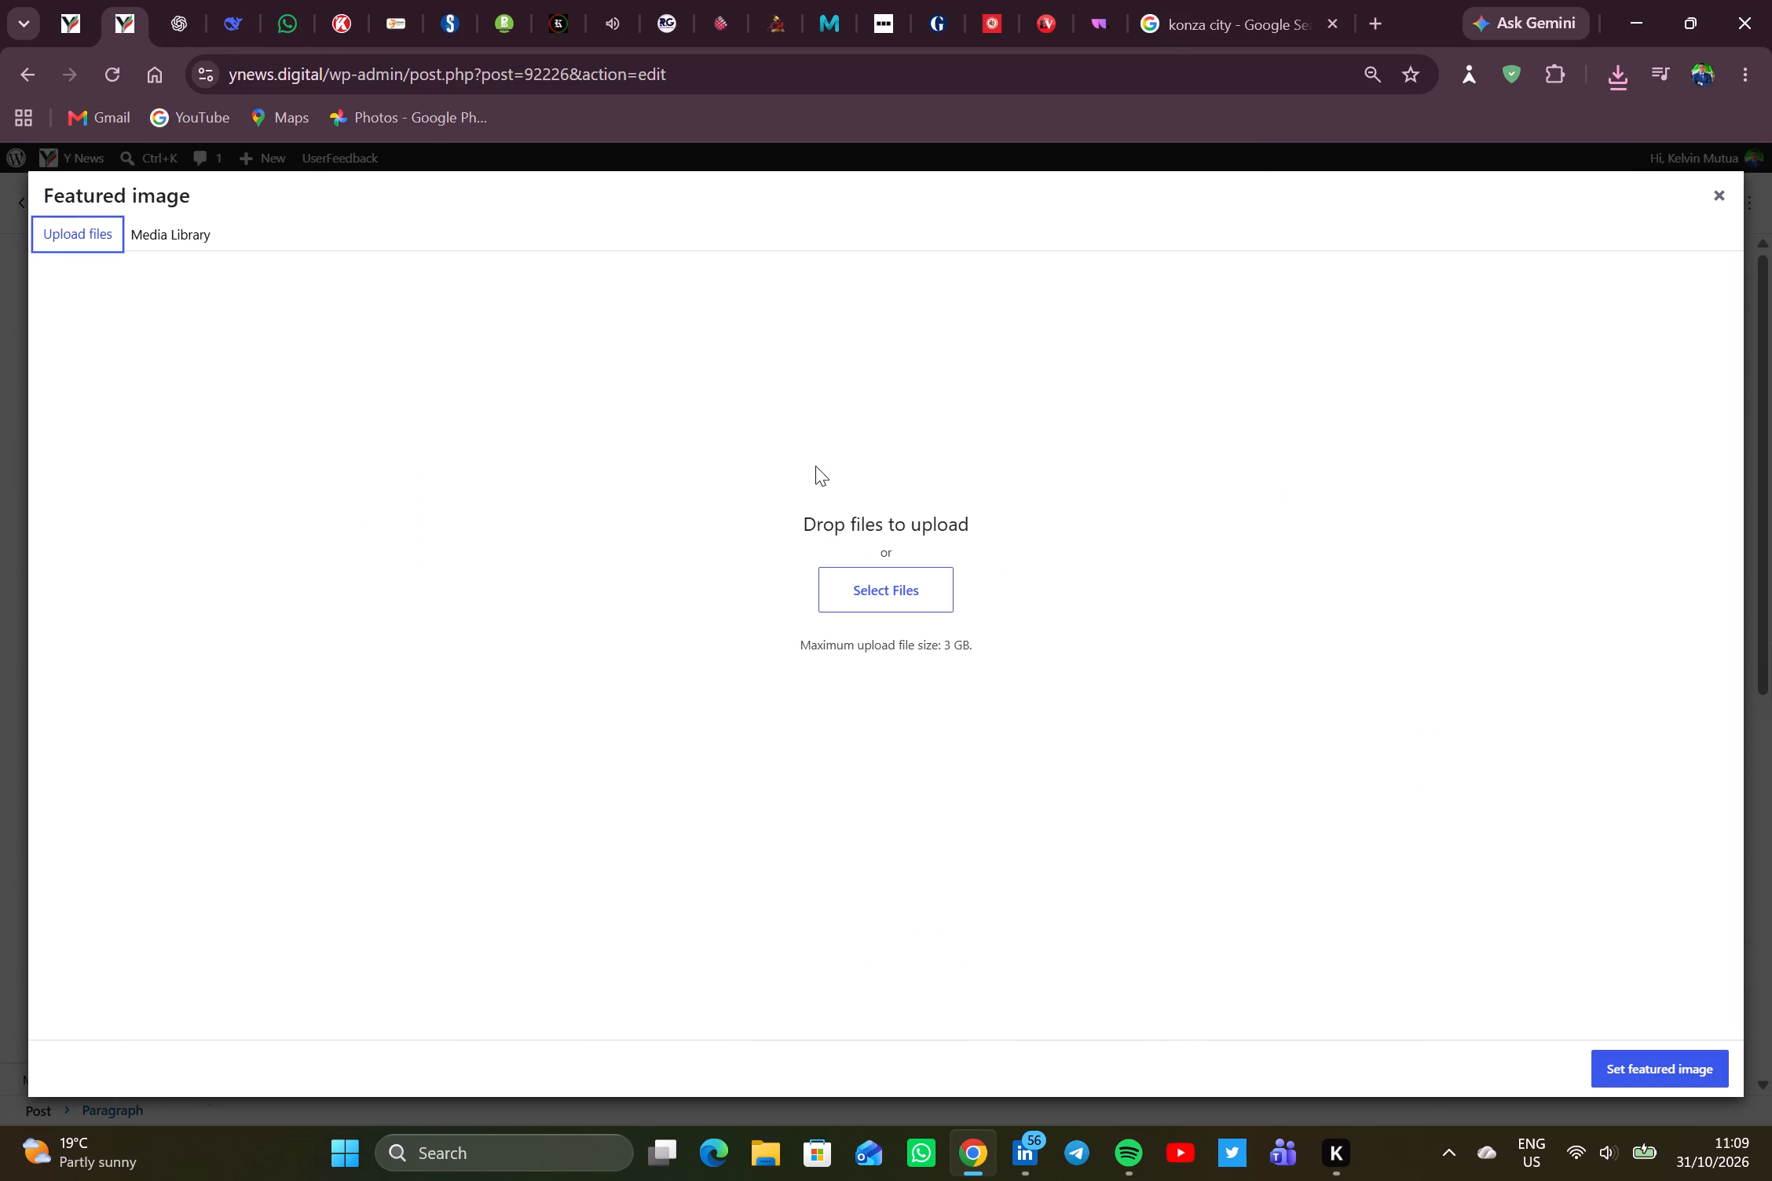
pyautogui.click(849, 602)
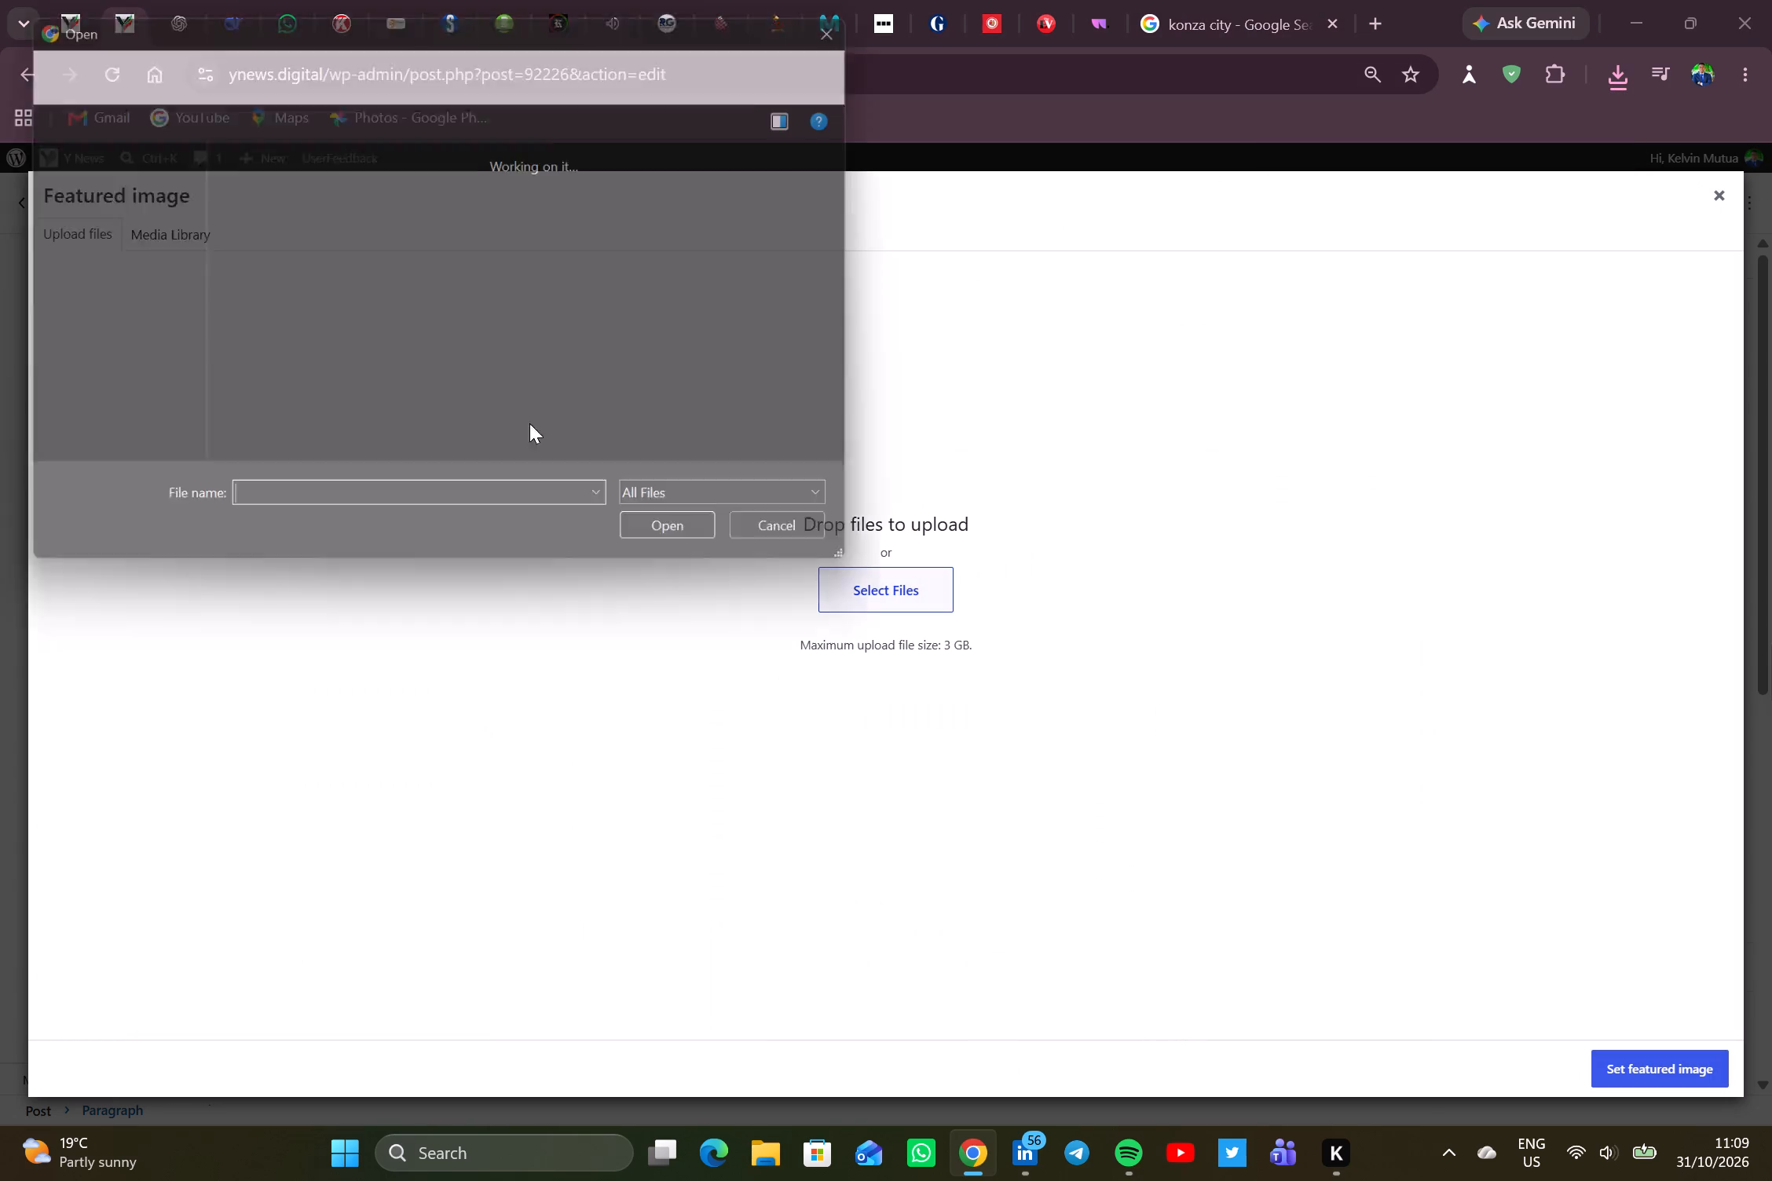
pyautogui.doubleClick(369, 183)
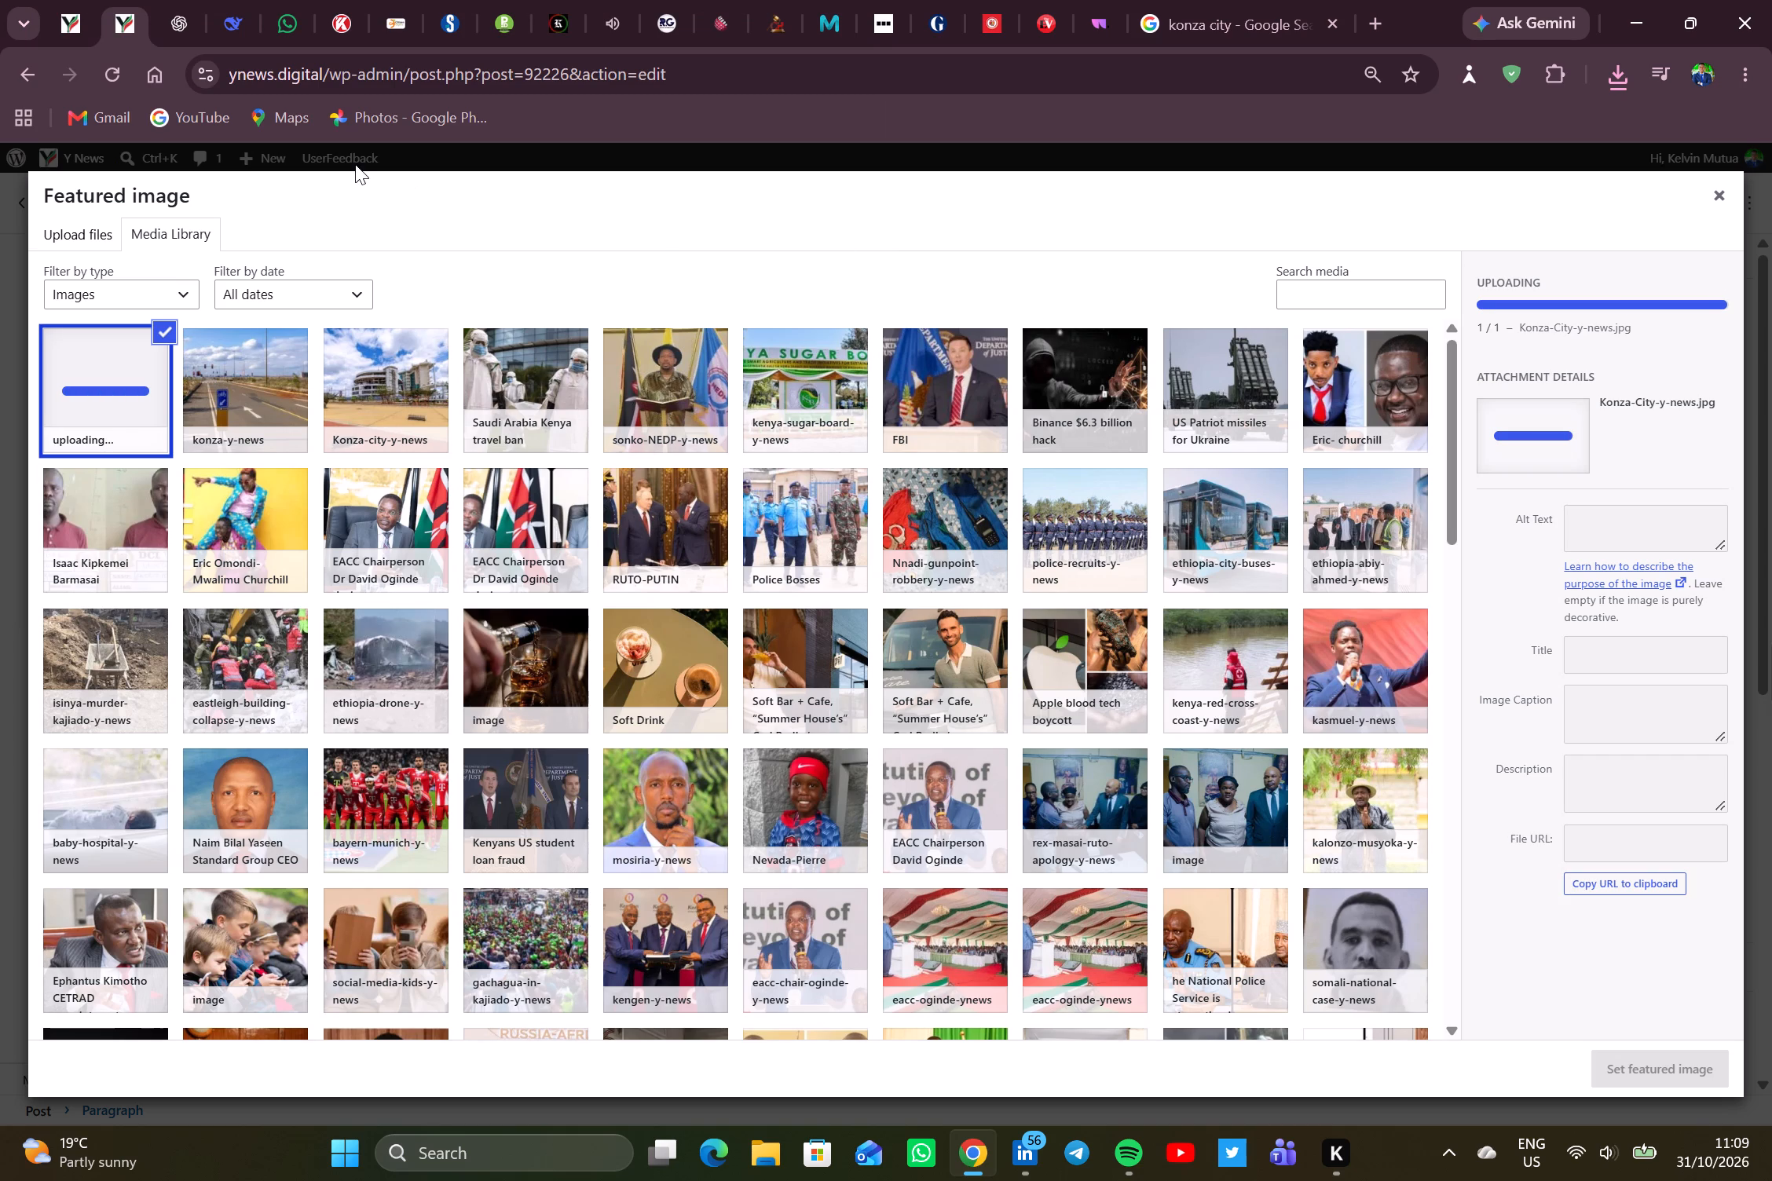